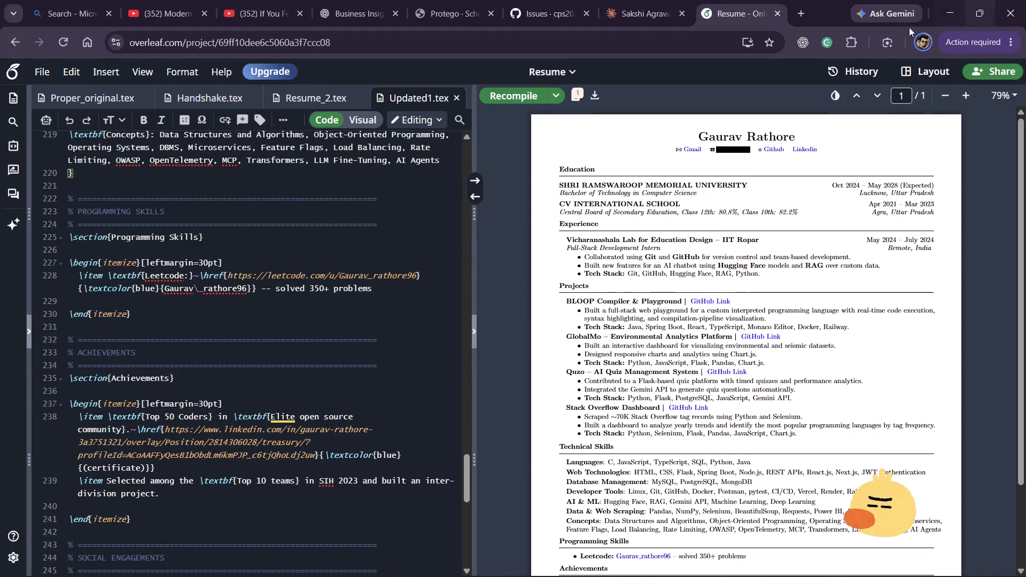
Locate the Technical Skills section in the Updated1.tex source and cut it whole, including its comment header and closing brace.
scroll(617, 326, "down", 4)
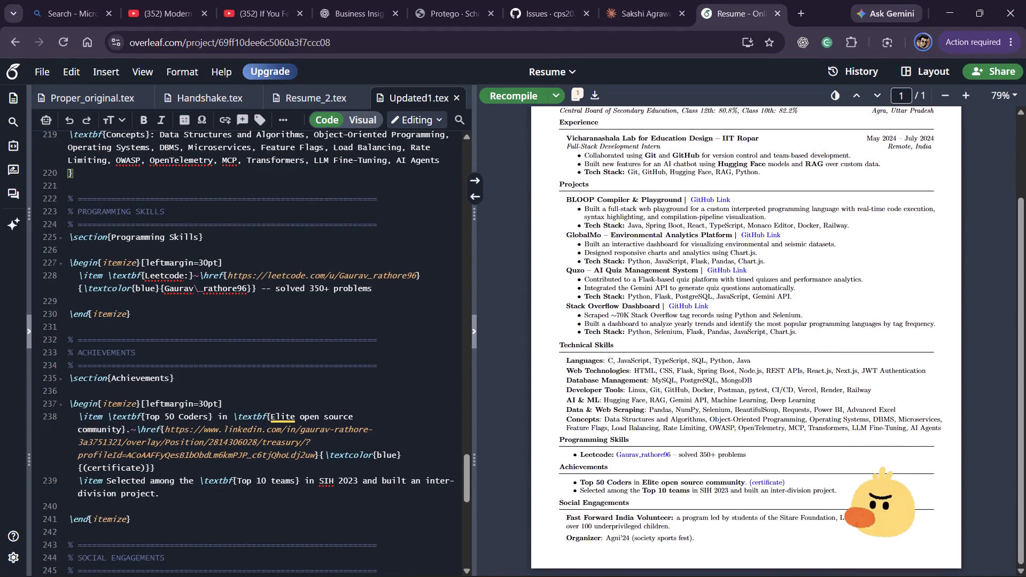
left_click(558, 346)
left_click(558, 346)
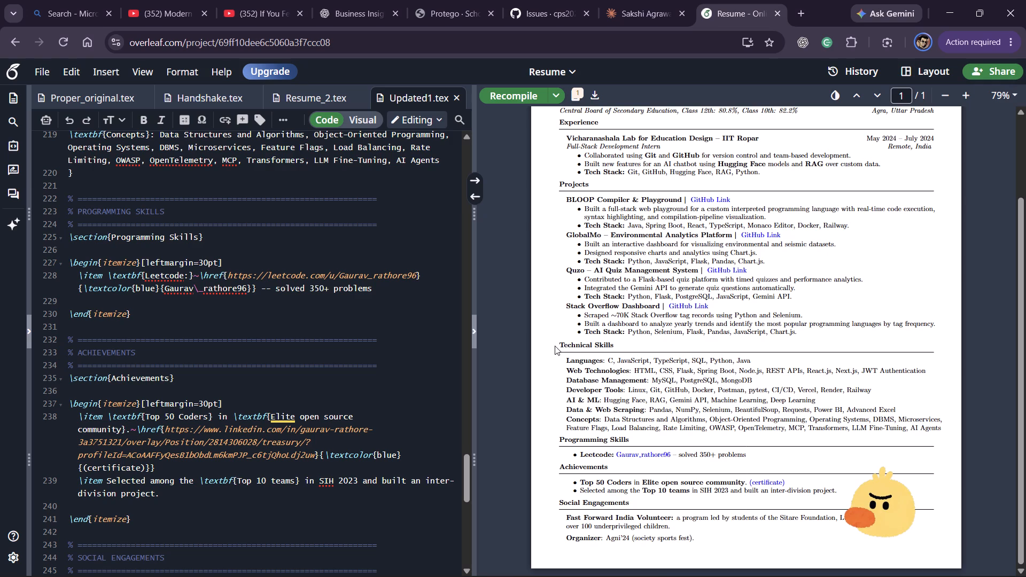
double_click(574, 348)
double_click(581, 340)
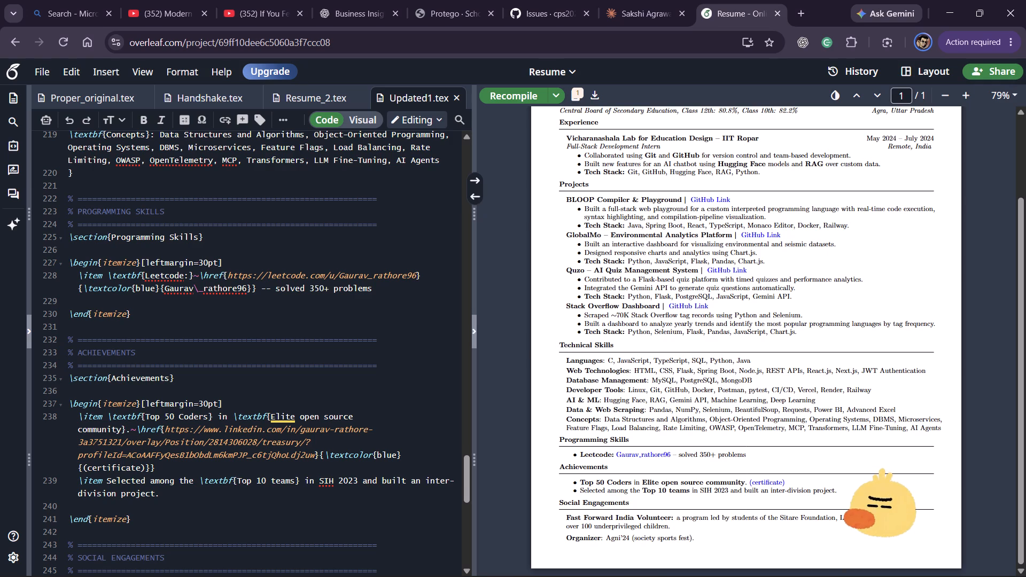
scroll(322, 387, "up", 2)
scroll(322, 387, "down", 2)
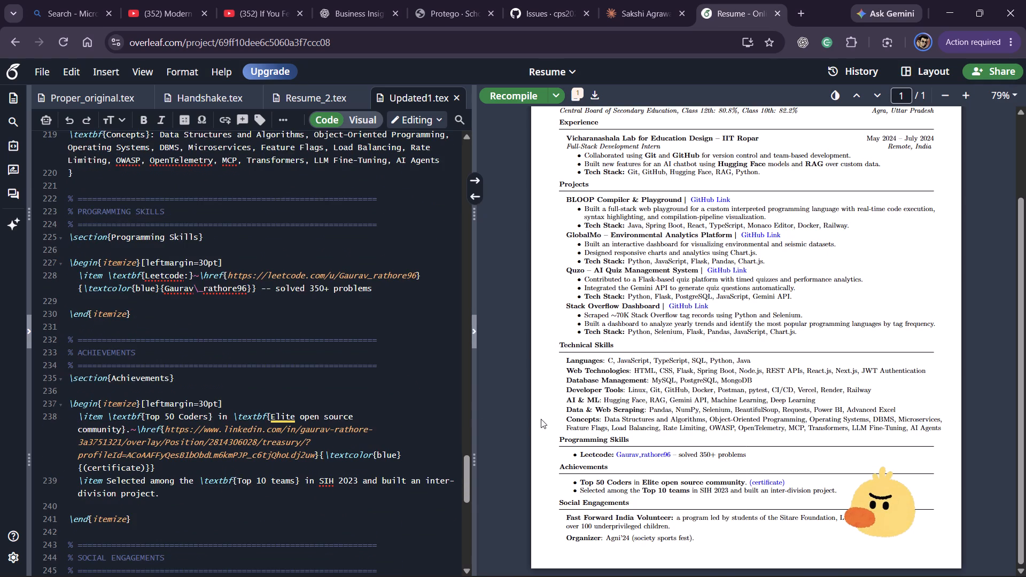
double_click(592, 345)
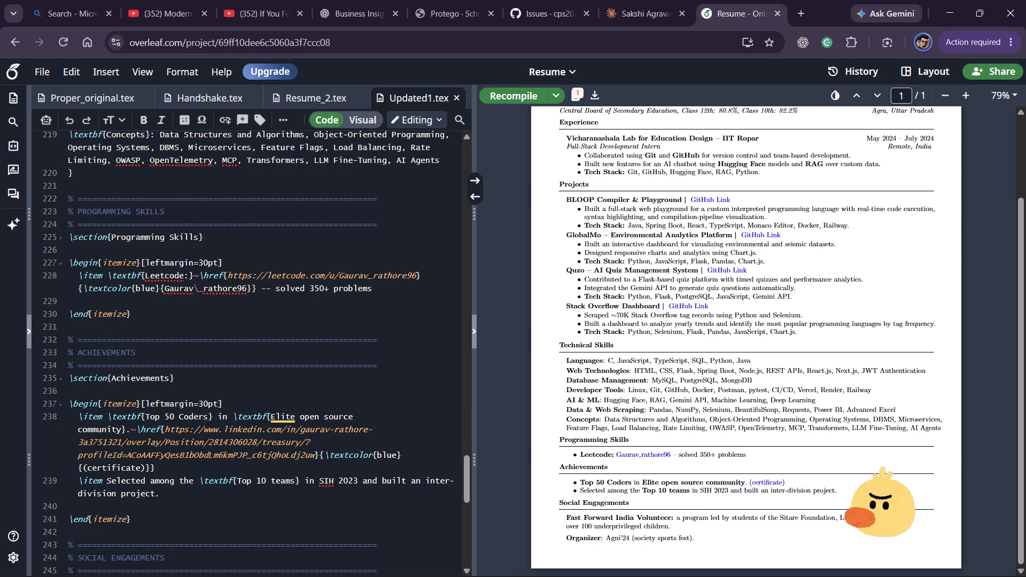
triple_click(574, 345)
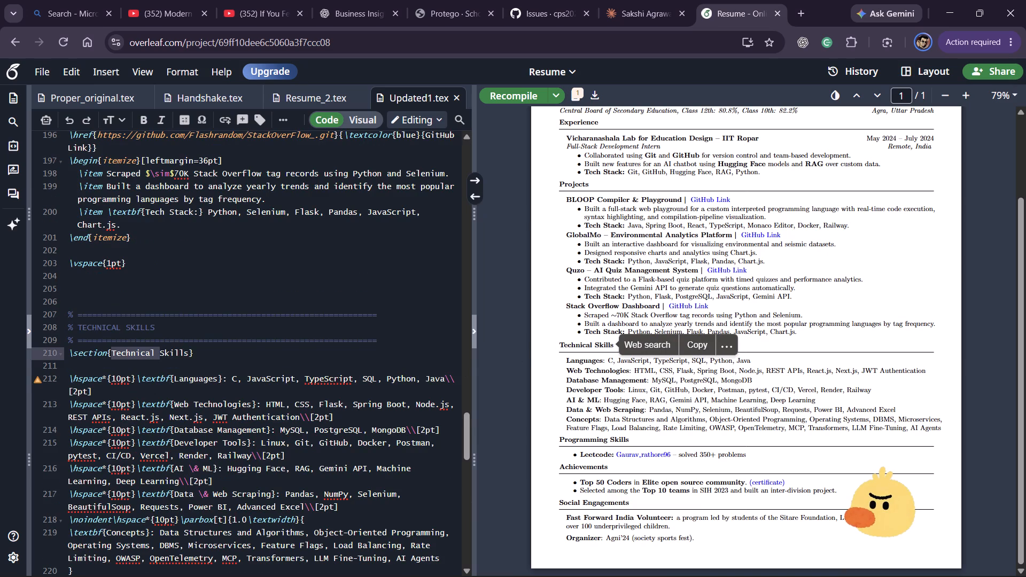
scroll(145, 370, "down", 2)
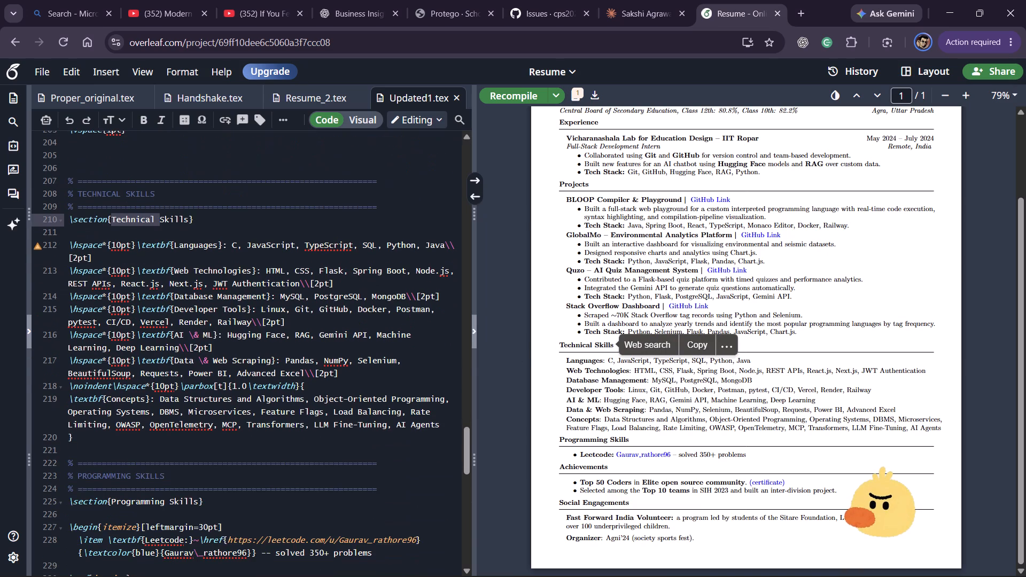
left_click_drag(84, 445, 82, 442)
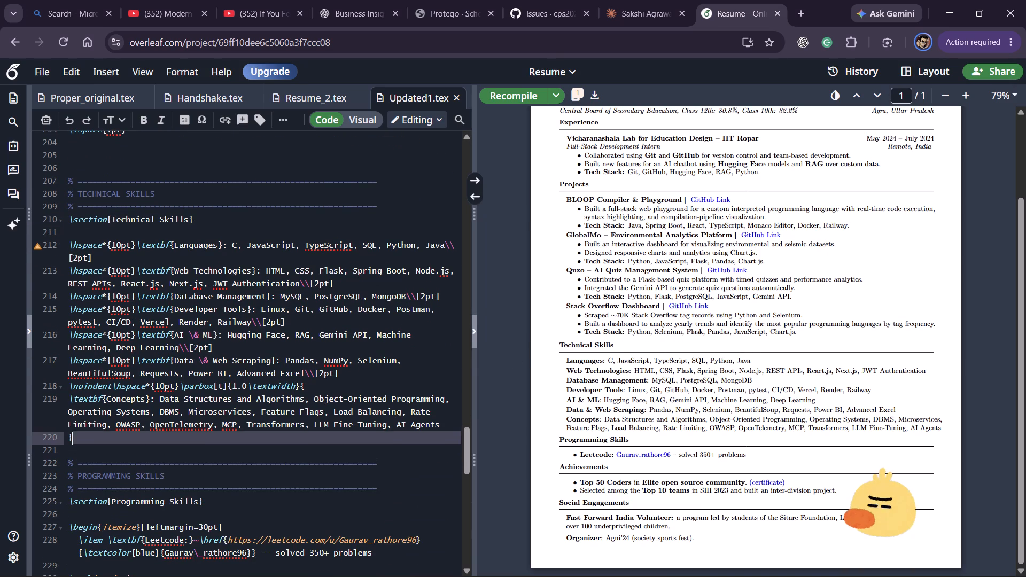
left_click_drag(82, 442, 62, 214)
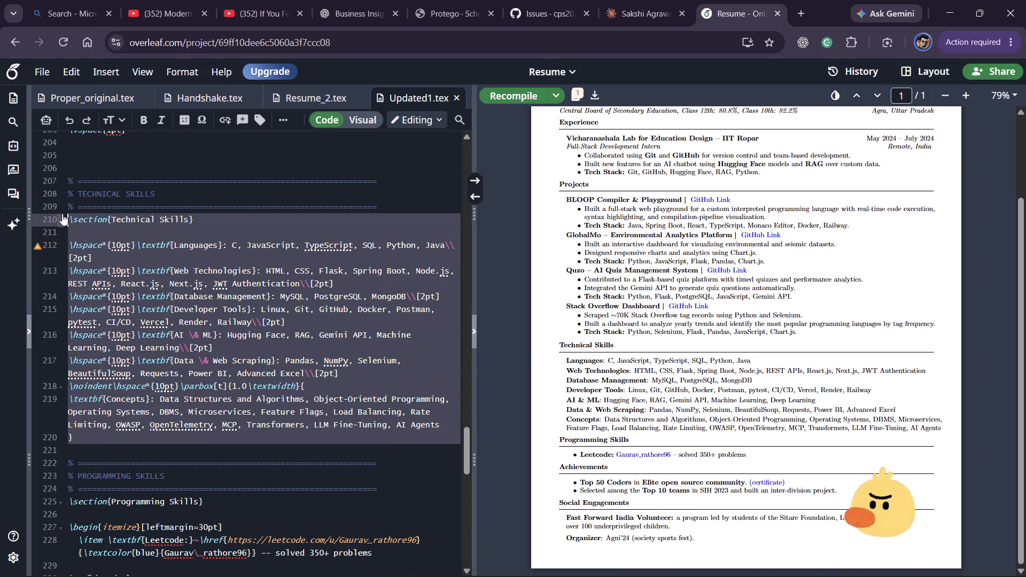
left_click_drag(62, 214, 62, 180)
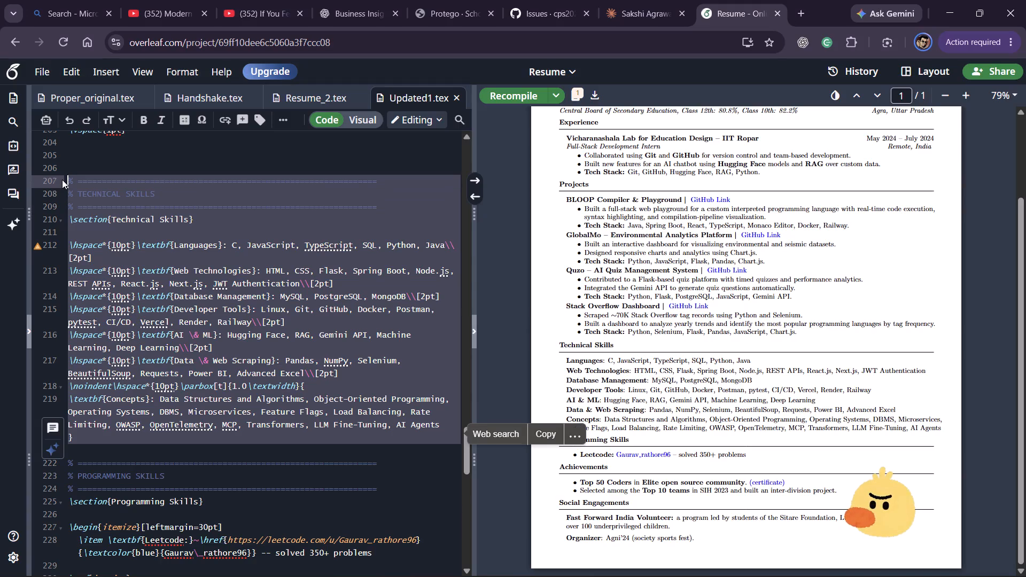
key("ctrl+x")
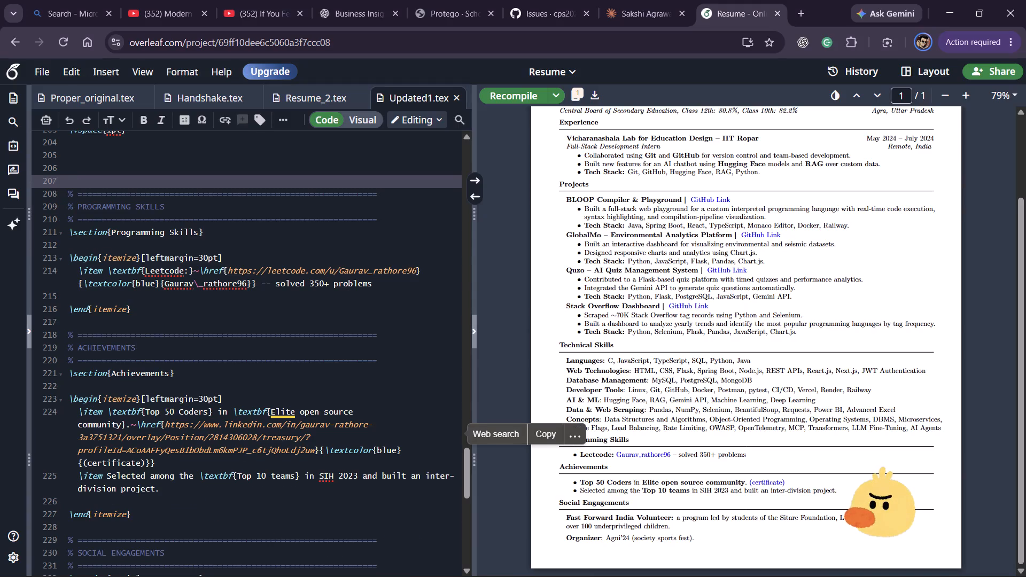
Paste the Technical Skills section between the \vspace{2pt} line and the Education comment header, then recompile the resume.
scroll(119, 210, "up", 20)
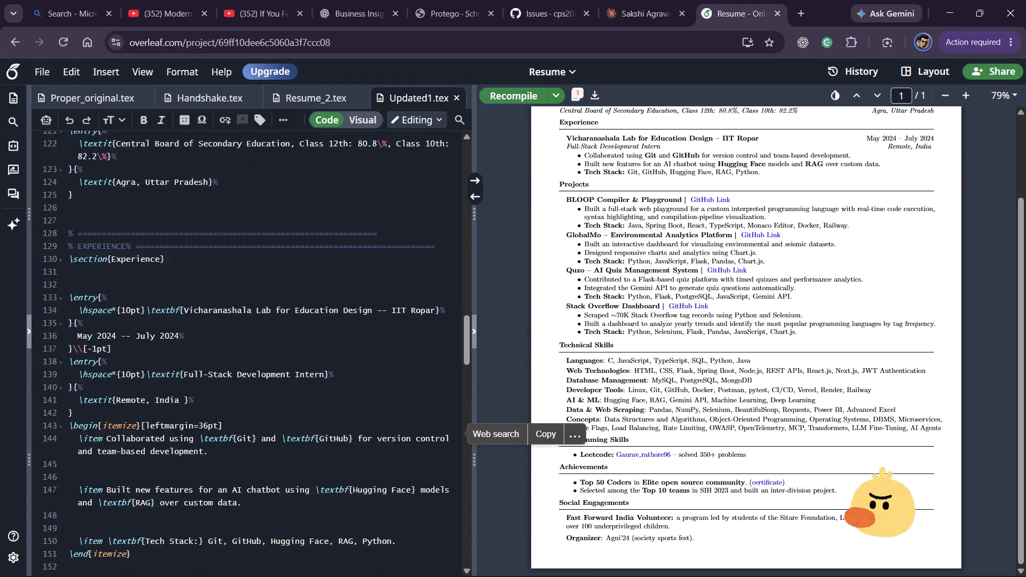
scroll(114, 209, "up", 20)
scroll(114, 209, "up", 10)
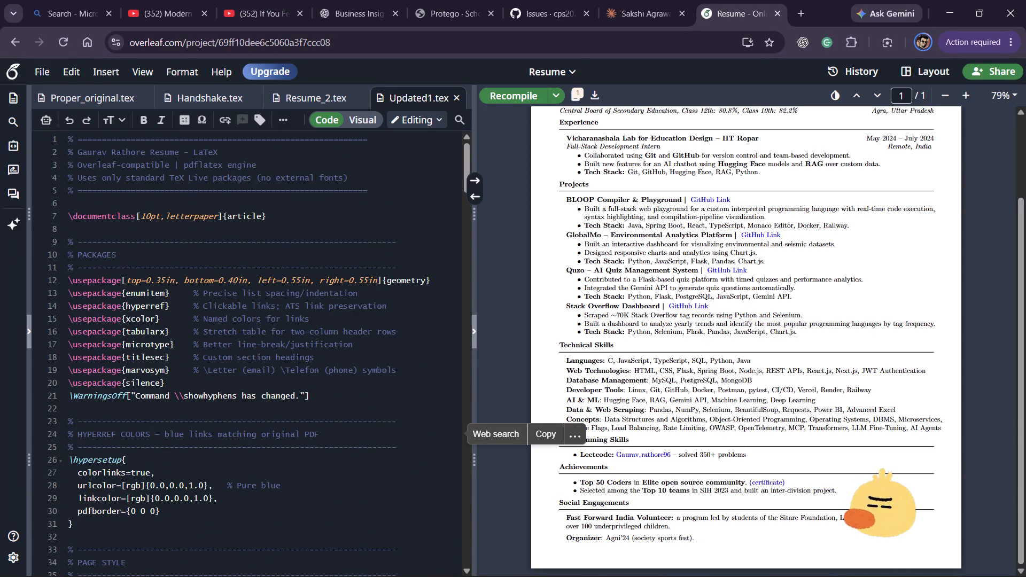
scroll(97, 207, "down", 3)
scroll(605, 314, "up", 7)
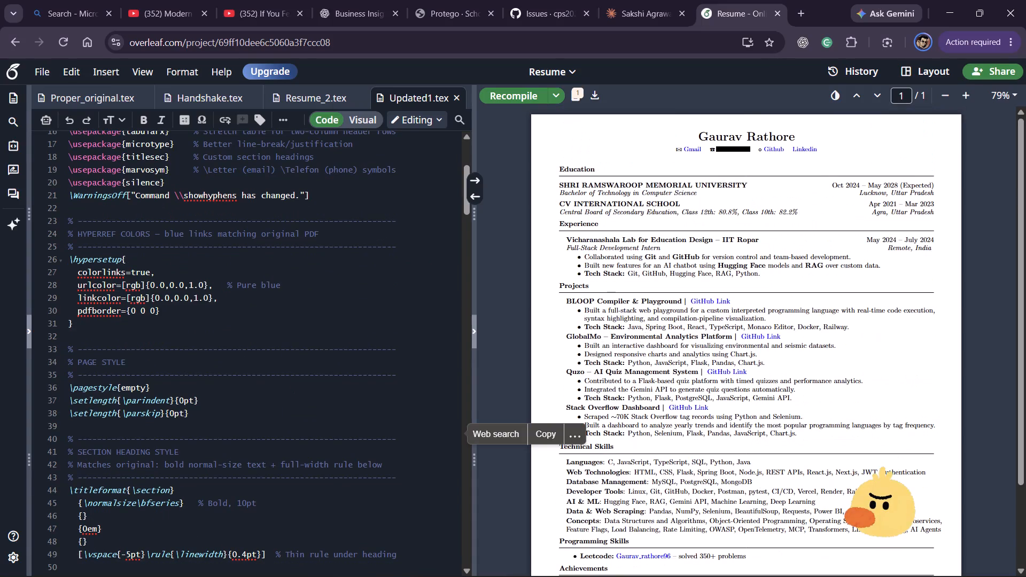
scroll(604, 223, "down", 2)
scroll(604, 223, "up", 3)
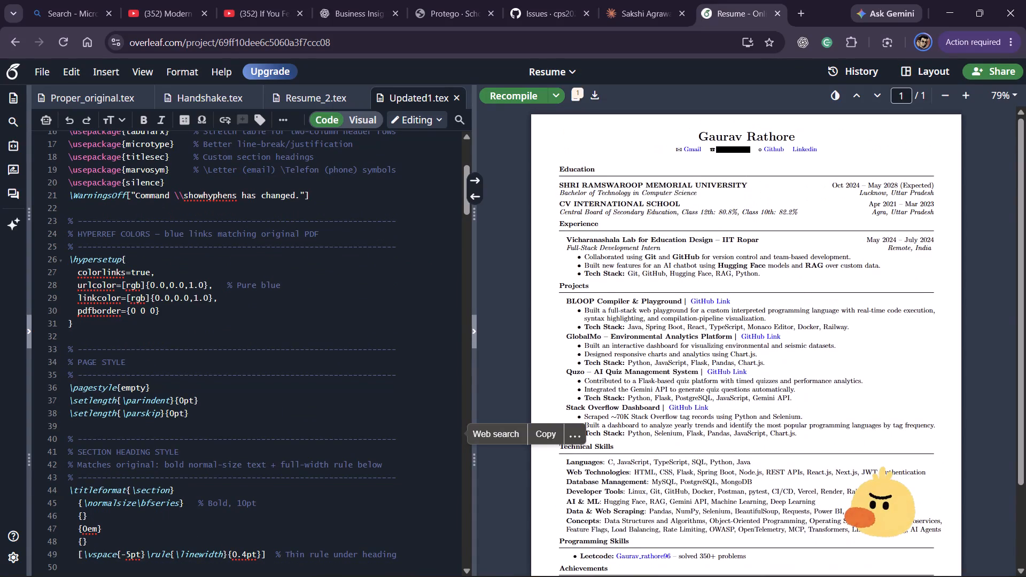
double_click(577, 167)
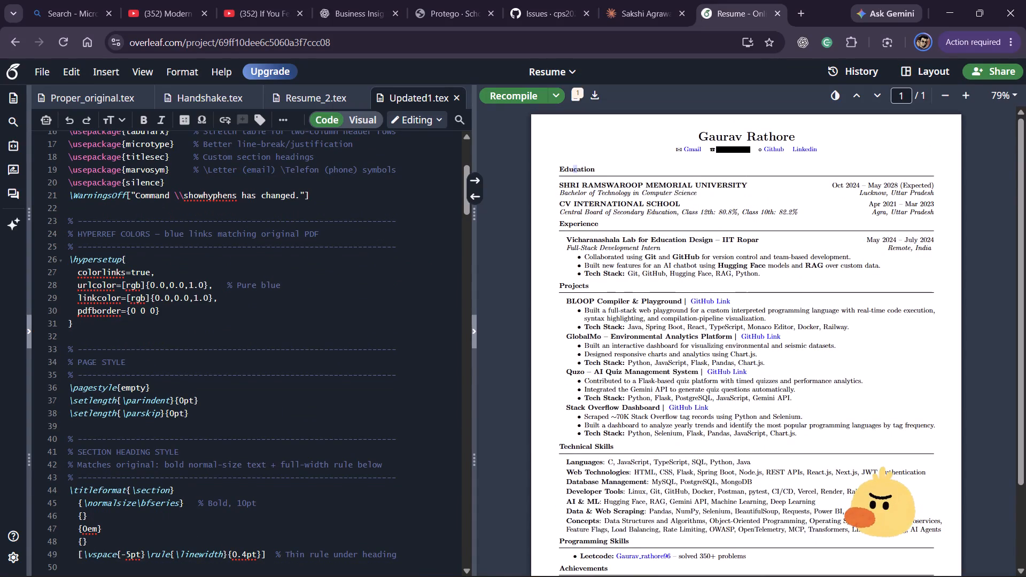
double_click(575, 167)
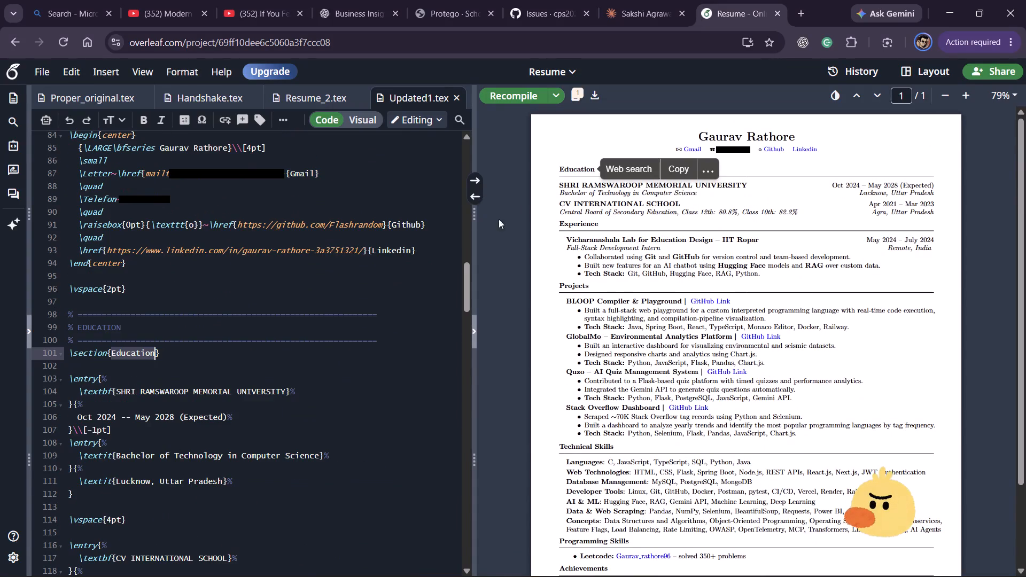
left_click(187, 307)
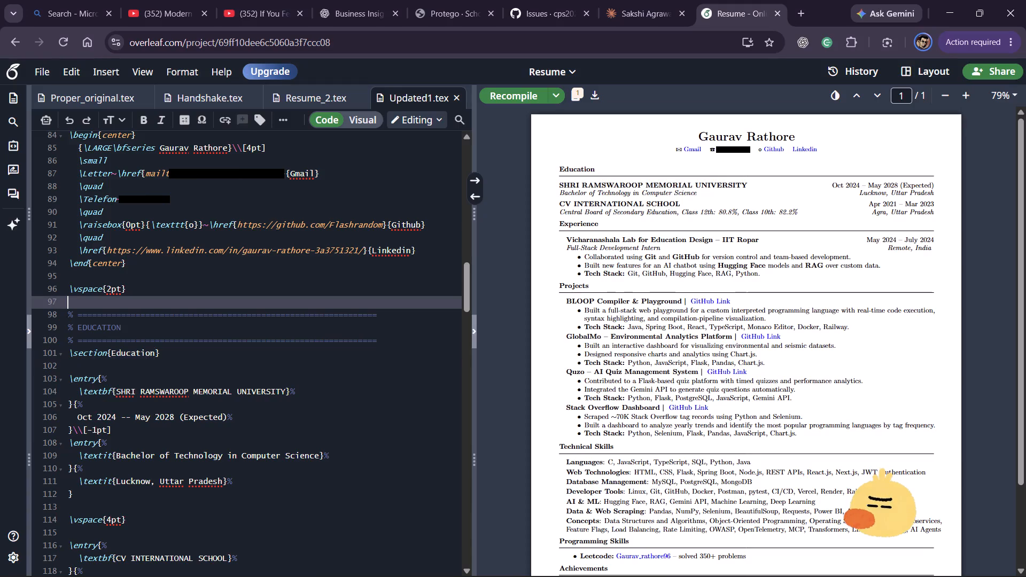
key("Return")
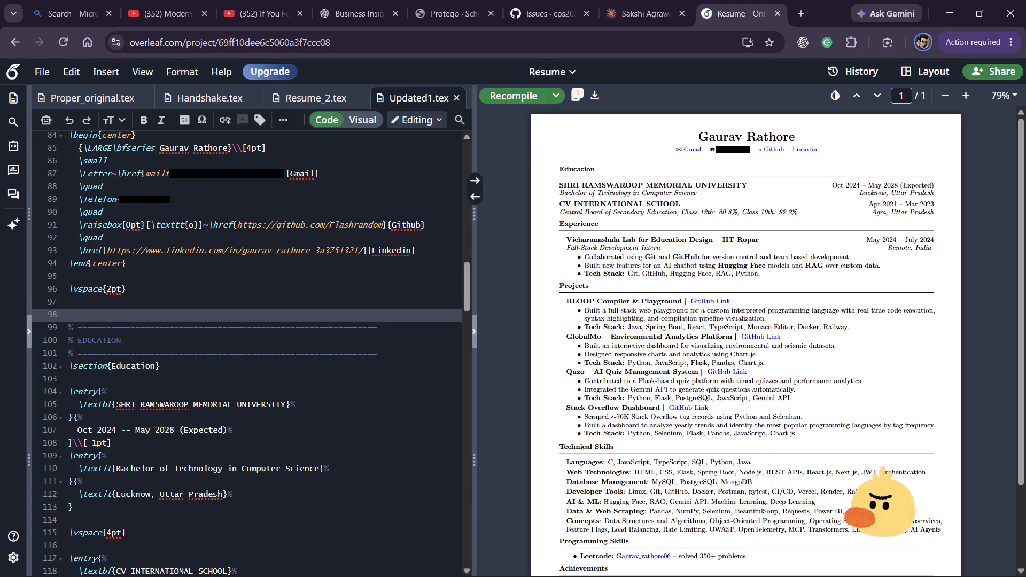
key("ctrl+v")
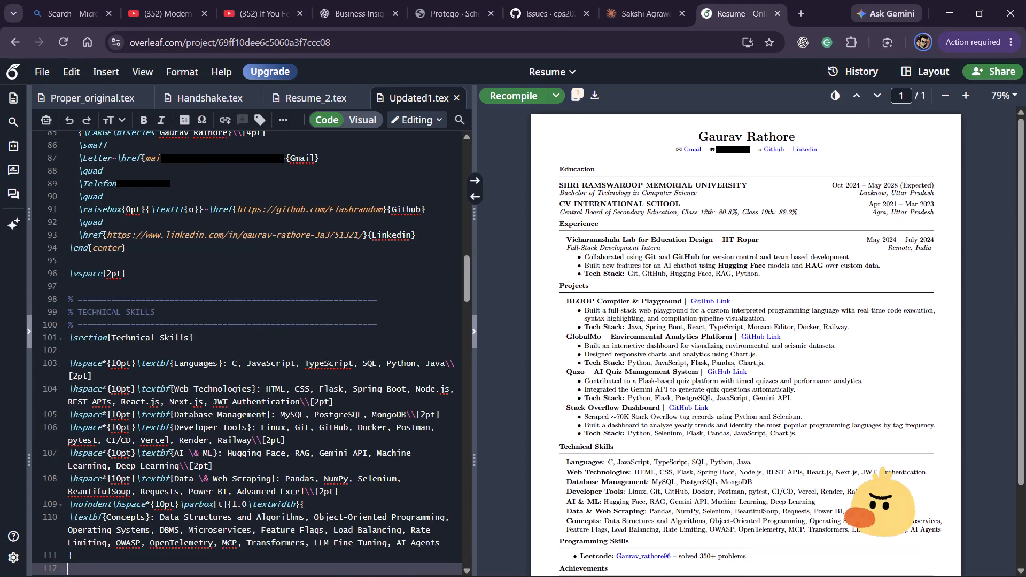
left_click(511, 93)
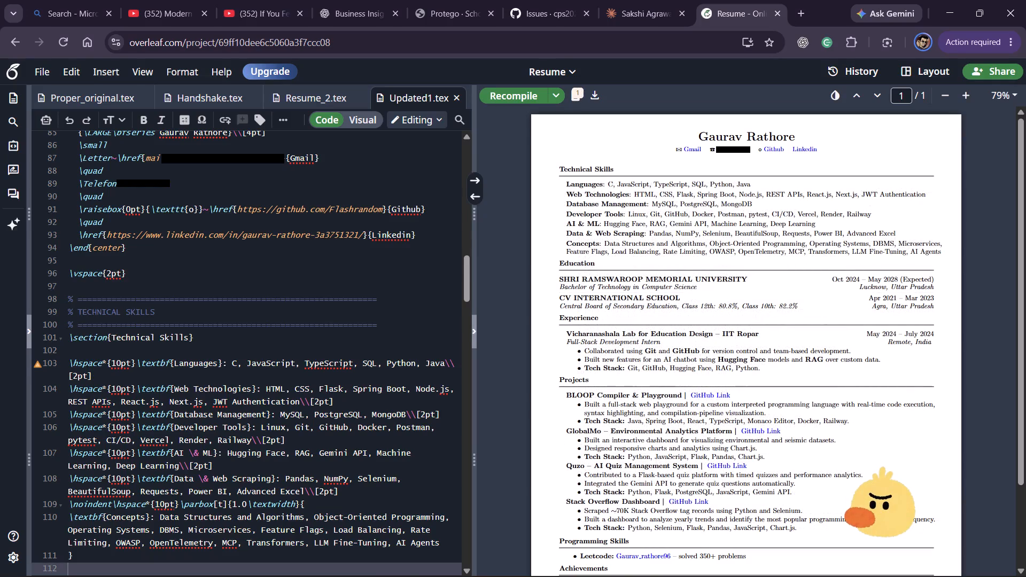
Locate the Experience section in the source and cut it, from its comment header through the "% ///////" line.
scroll(607, 264, "down", 1)
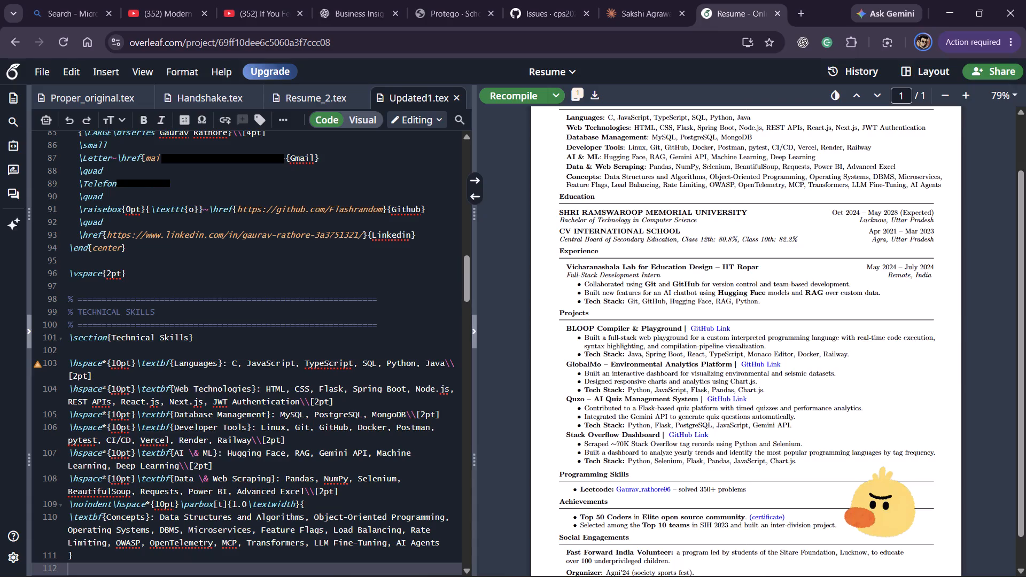
double_click(584, 250)
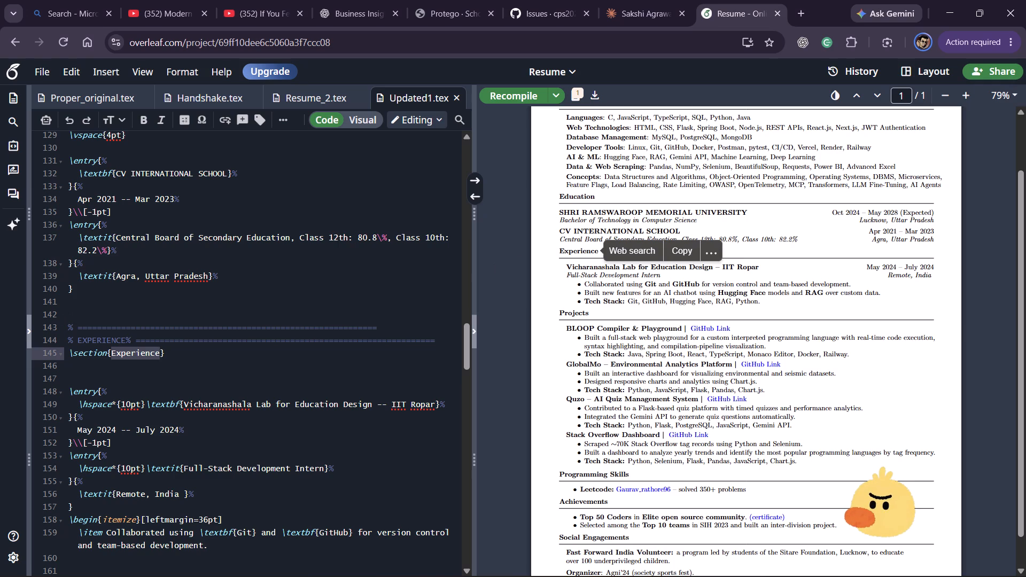
left_click_drag(71, 325, 135, 557)
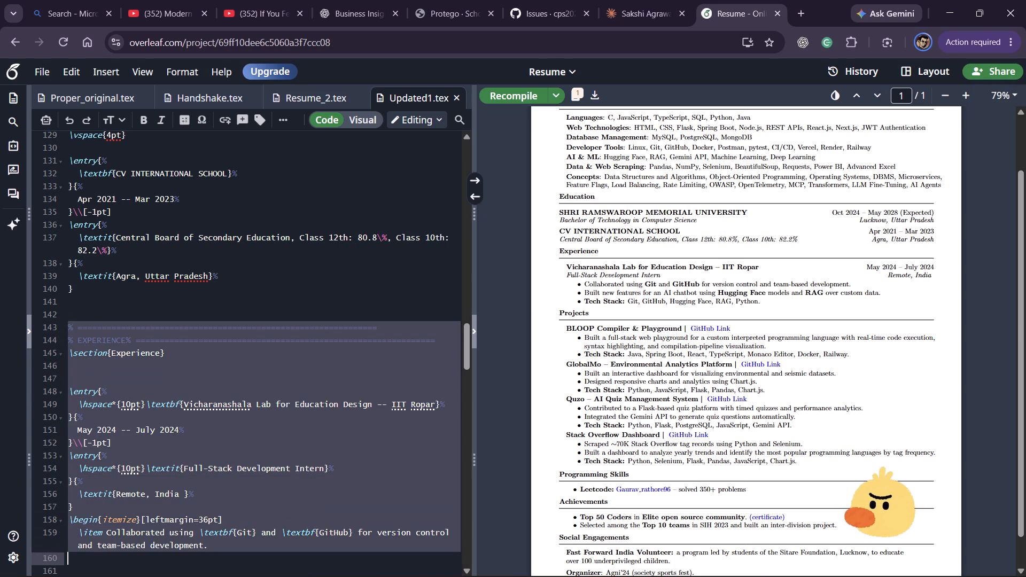
left_click_drag(135, 557, 133, 576)
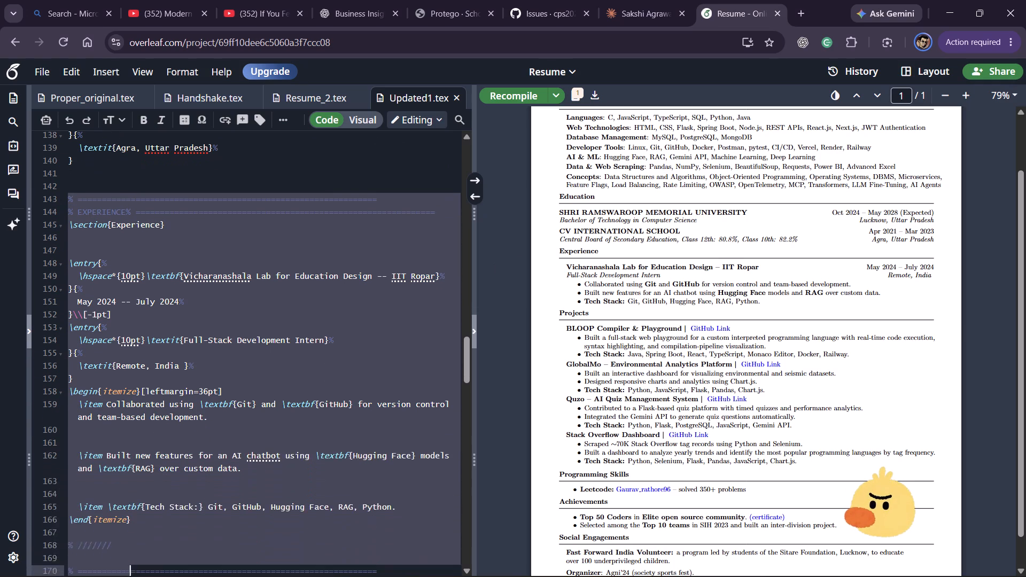
left_click_drag(133, 576, 139, 518)
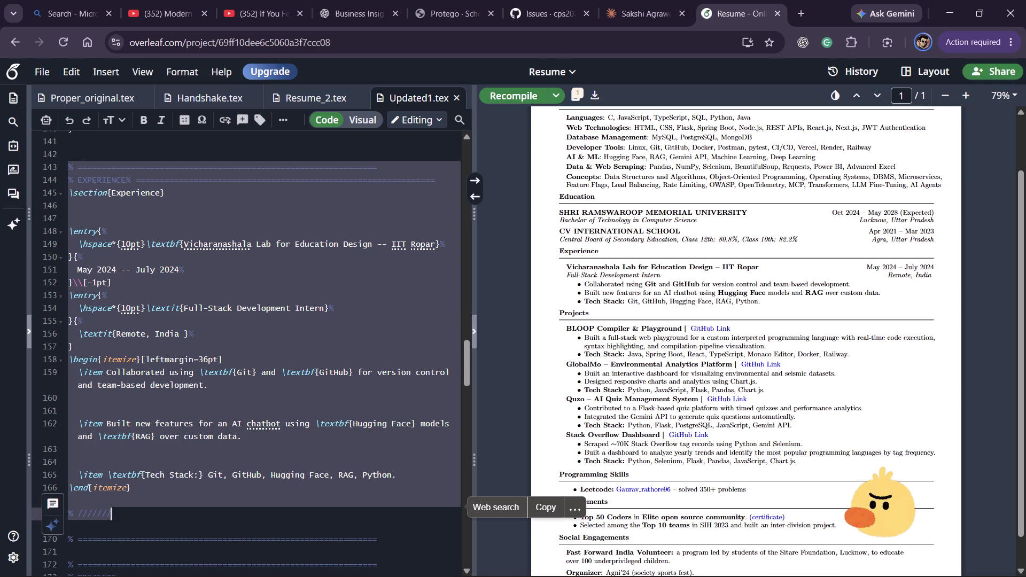
key("ctrl+x")
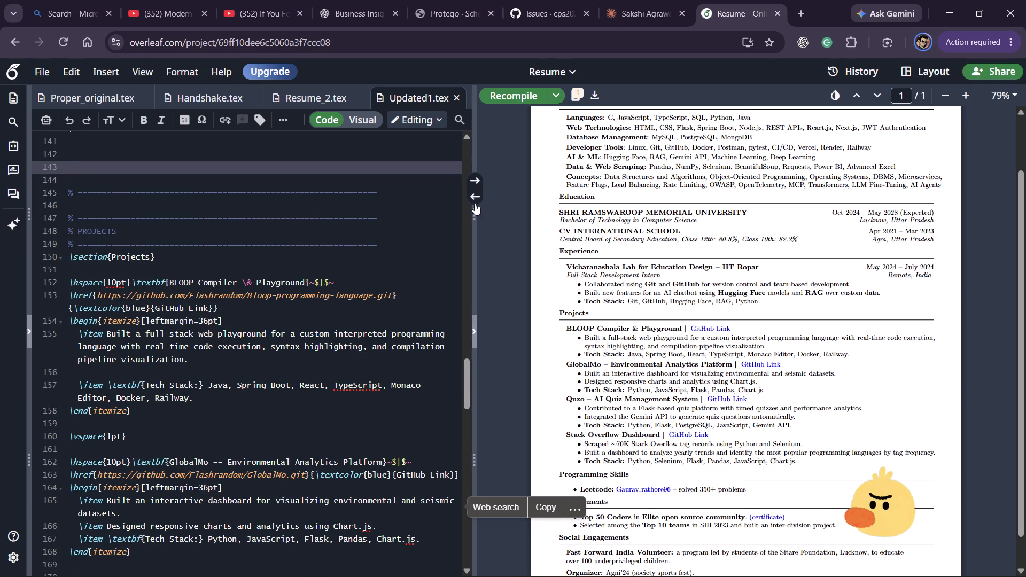
Paste the Experience section between Technical Skills and Education, add blank lines before the Education header, and recompile the resume.
scroll(270, 248, "up", 8)
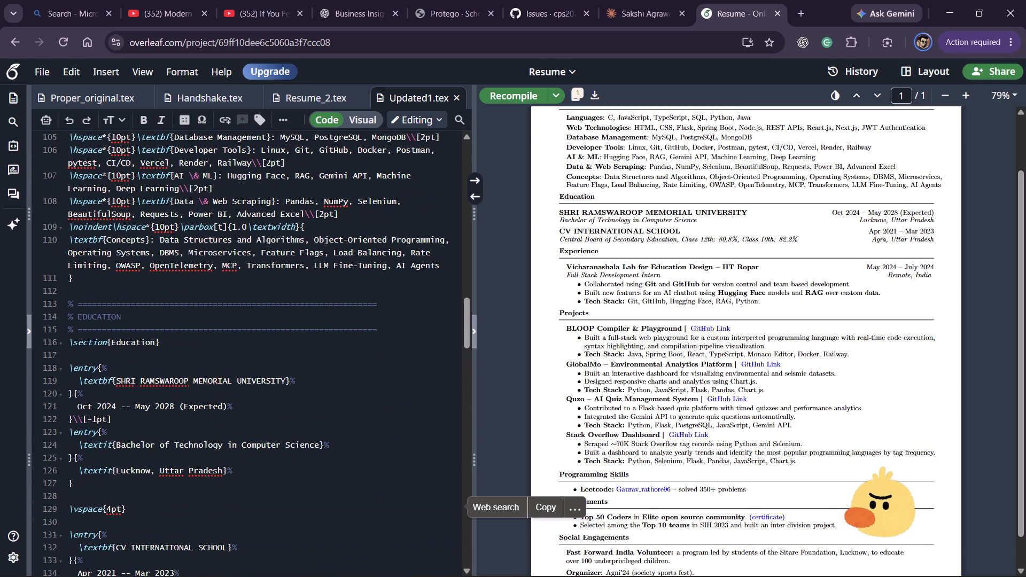
left_click(138, 287)
key("Return")
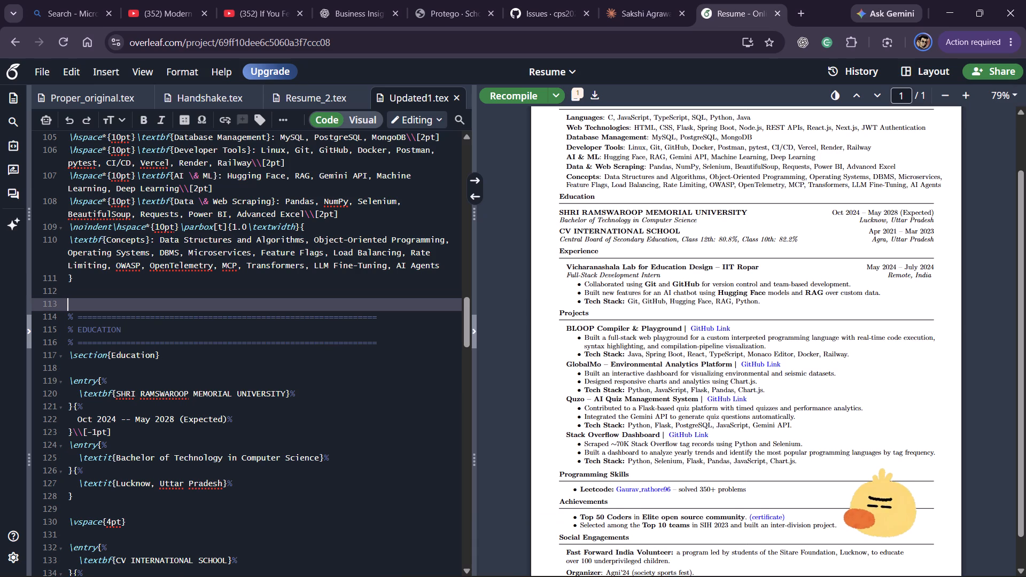
key("Return")
key("ctrl+v")
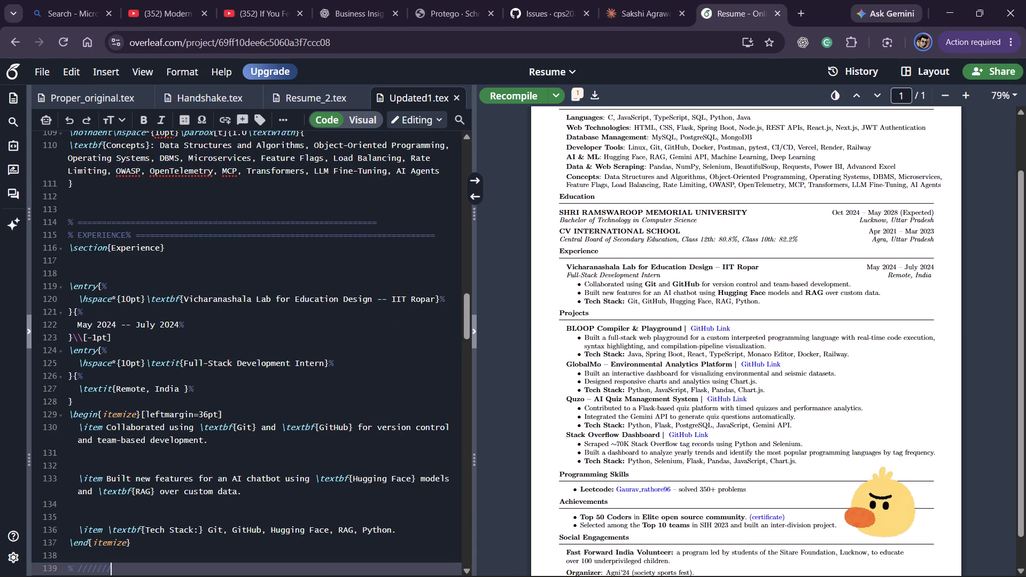
scroll(126, 288, "down", 2)
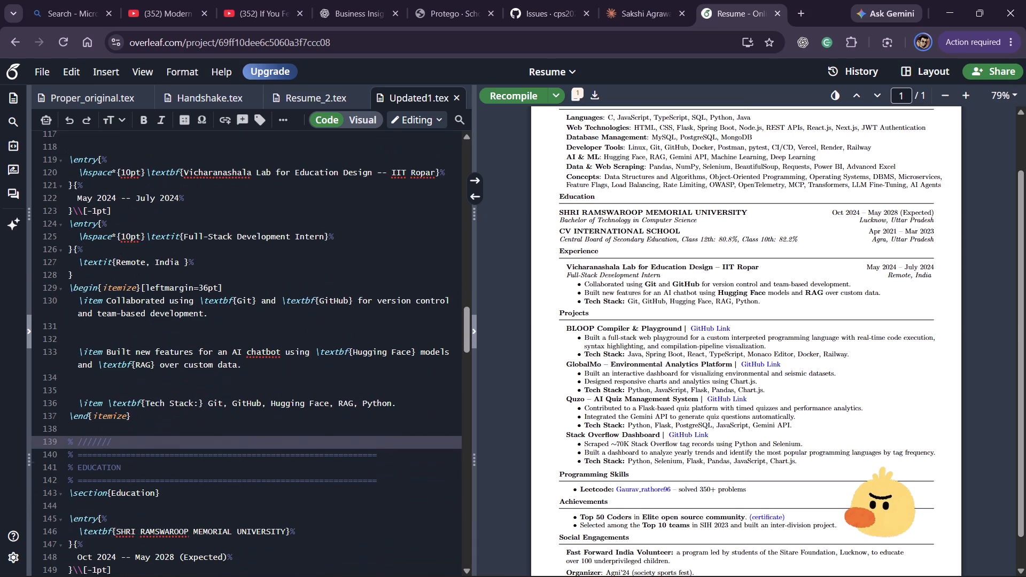
key("Return")
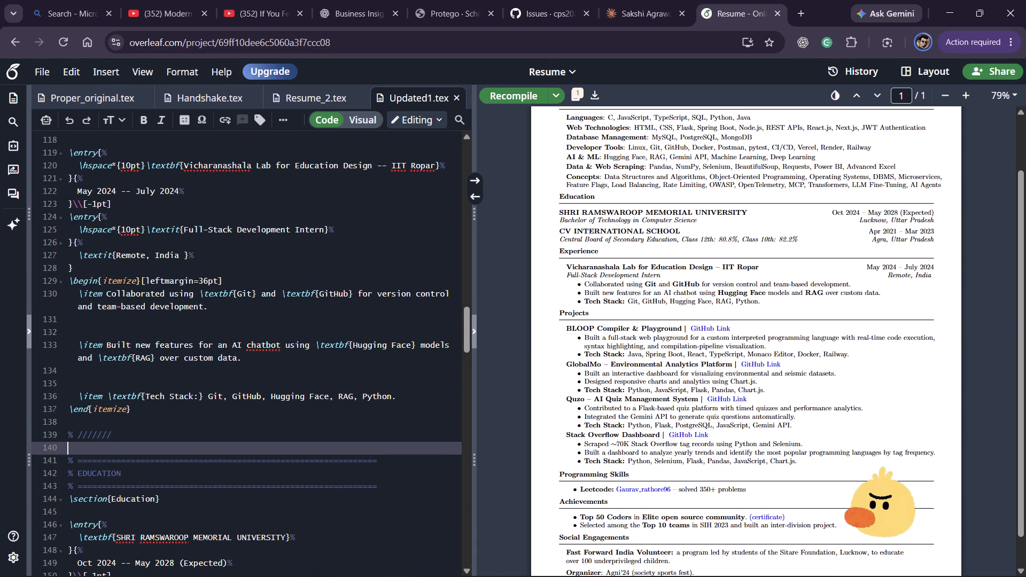
key("Return")
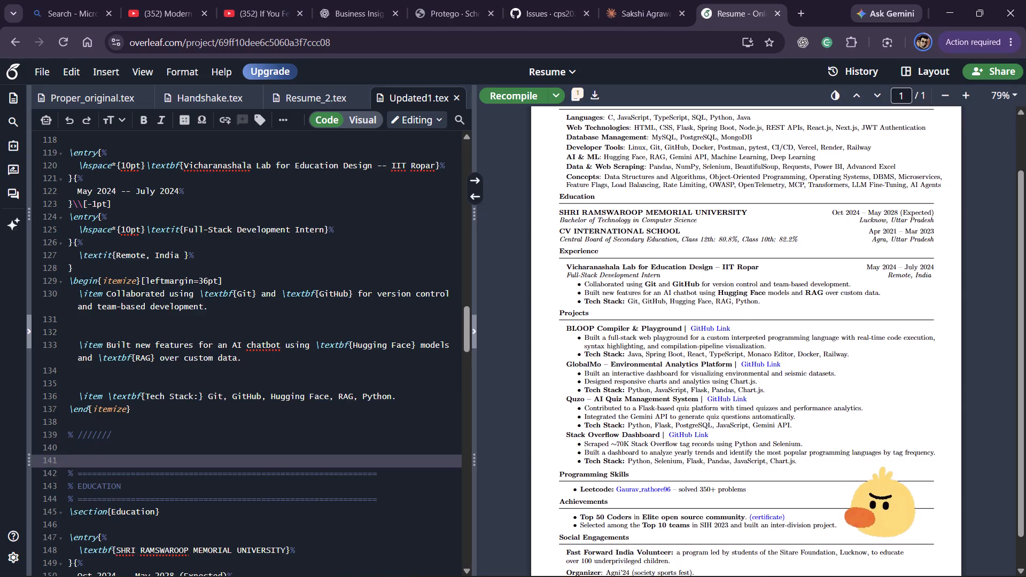
left_click(516, 95)
scroll(601, 272, "up", 1)
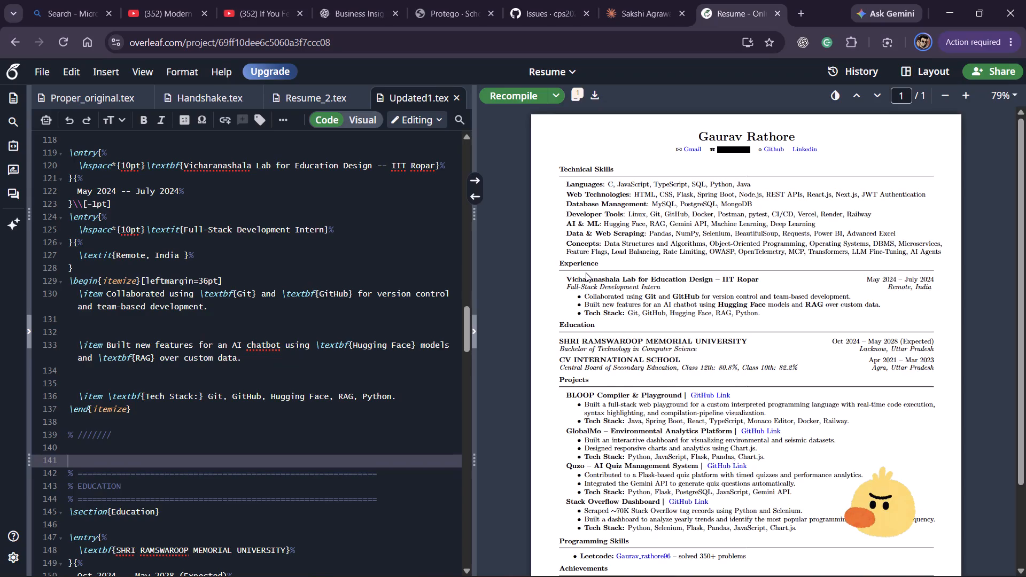
Review the recompiled resume preview from the header through Social Engagements to check section order and page fit.
scroll(581, 273, "down", 3)
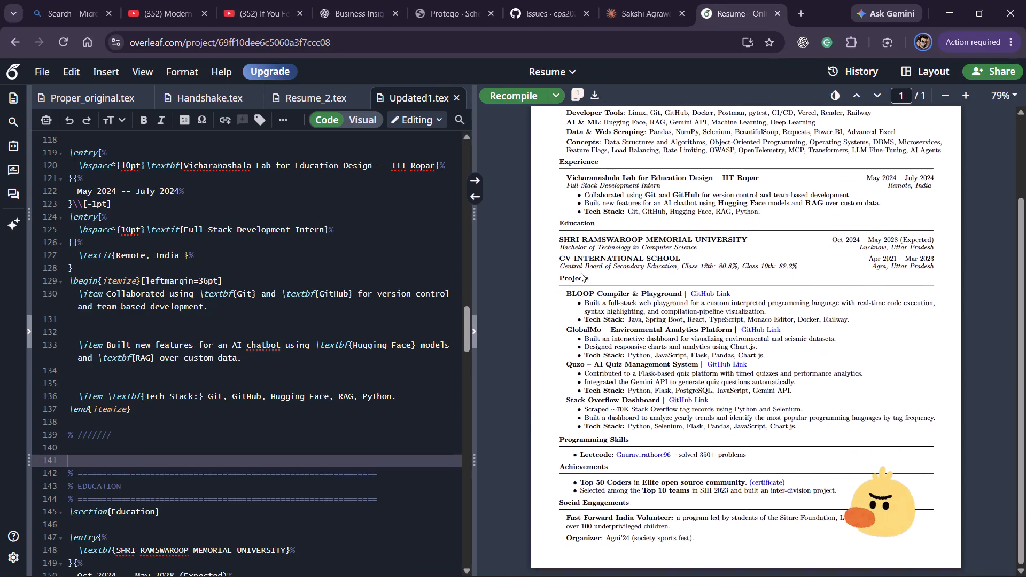
scroll(581, 273, "up", 2)
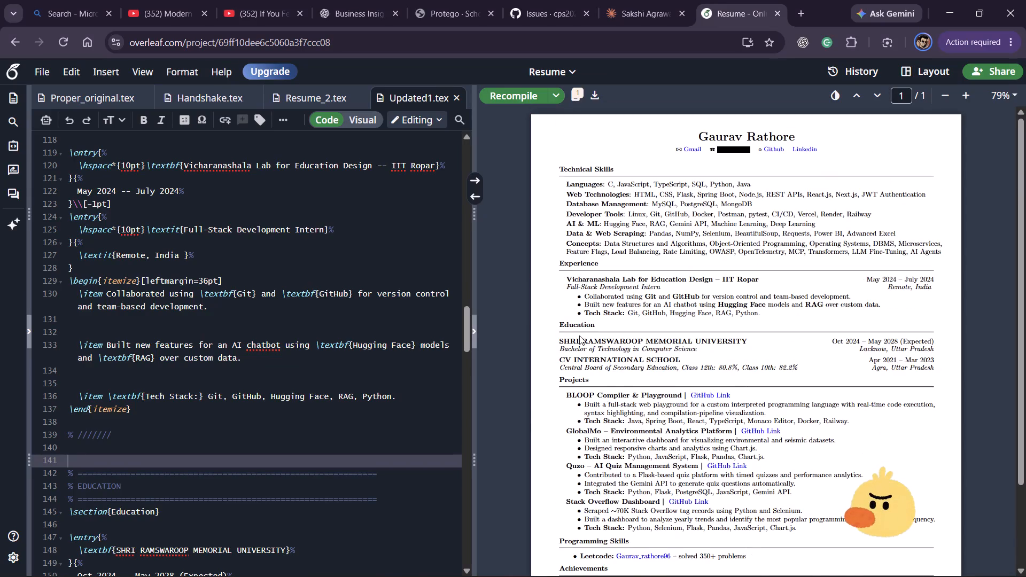
scroll(577, 334, "down", 5)
scroll(577, 334, "up", 3)
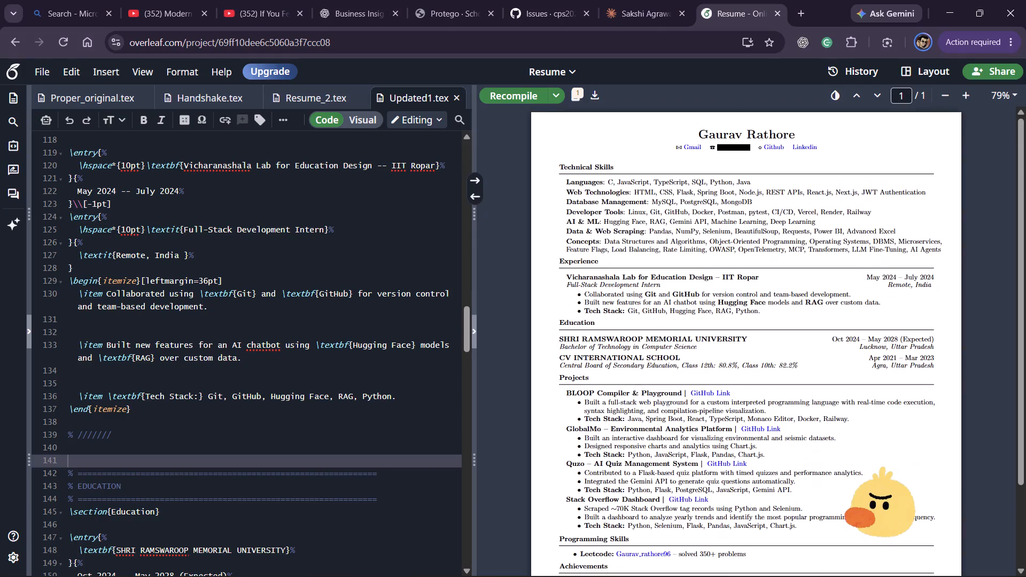
scroll(574, 333, "up", 1)
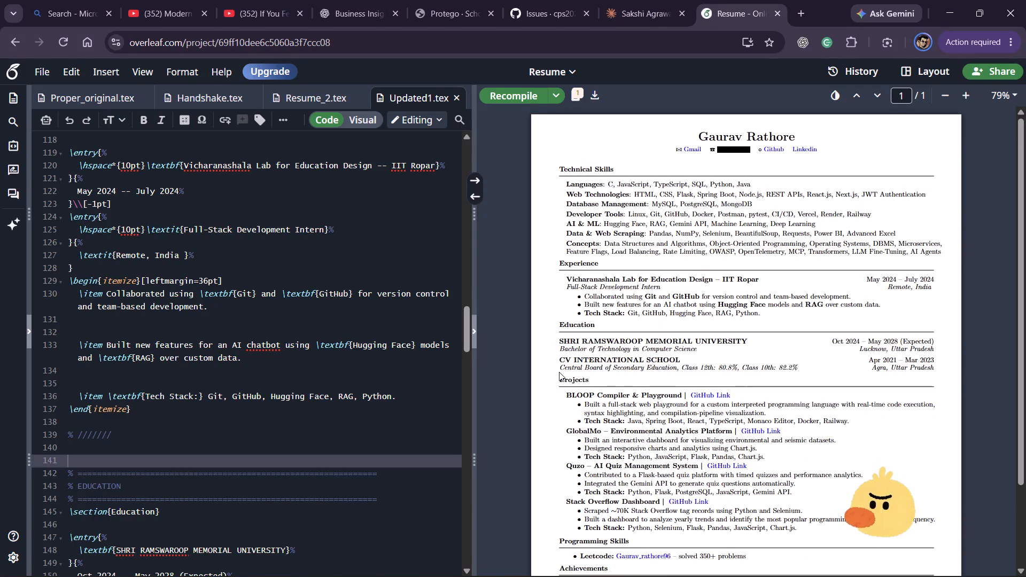
scroll(559, 372, "down", 1)
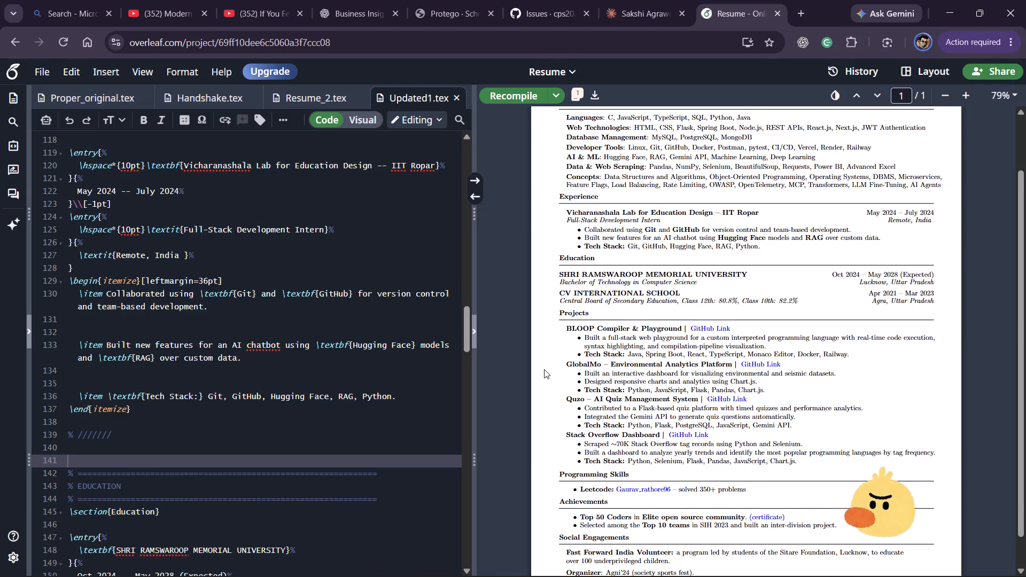
scroll(544, 369, "up", 2)
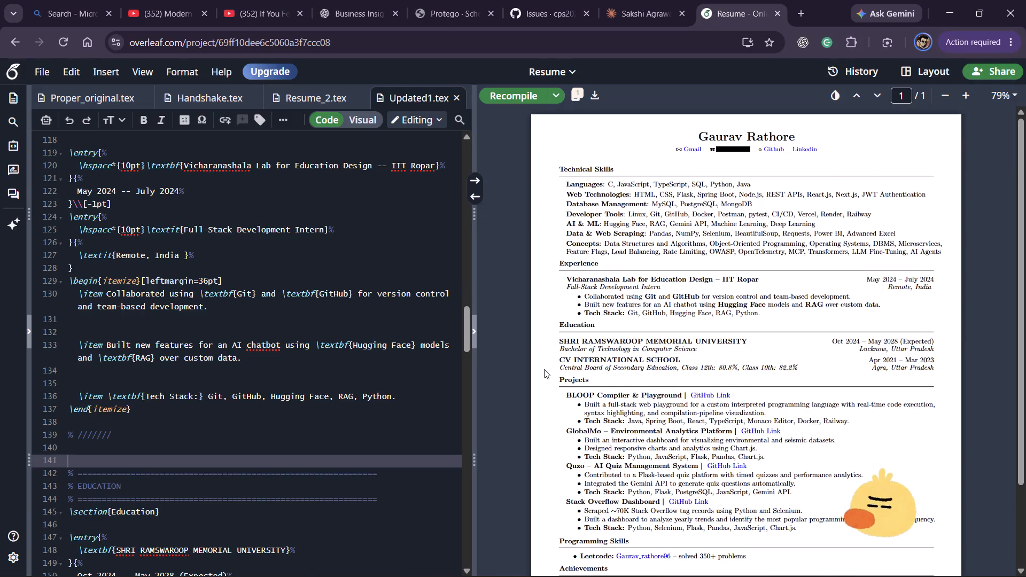
scroll(542, 369, "down", 2)
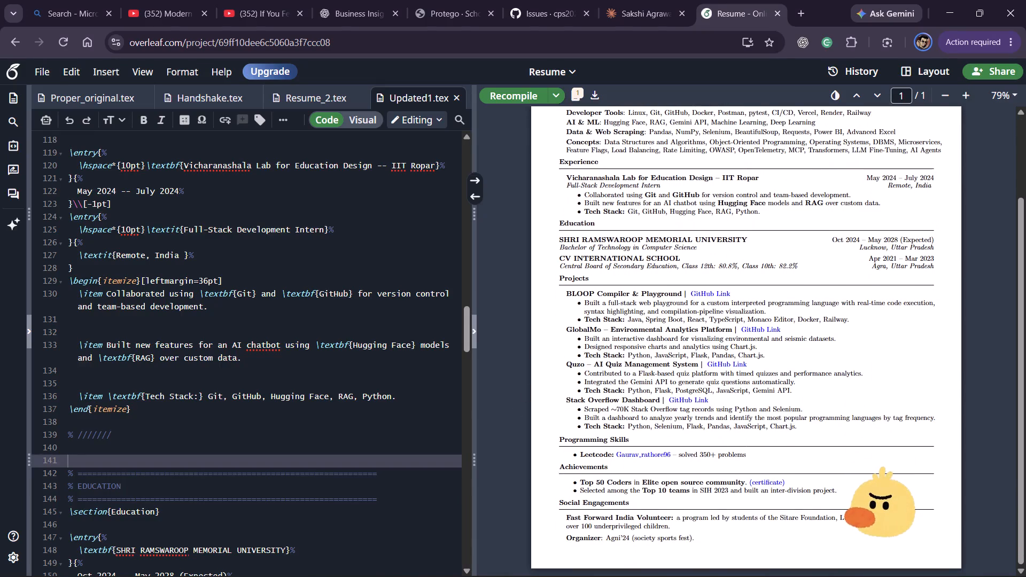
Delete the Social Engagements comment header, section heading and Fast Forward India Volunteer entry from the source, and recompile the resume.
double_click(606, 501)
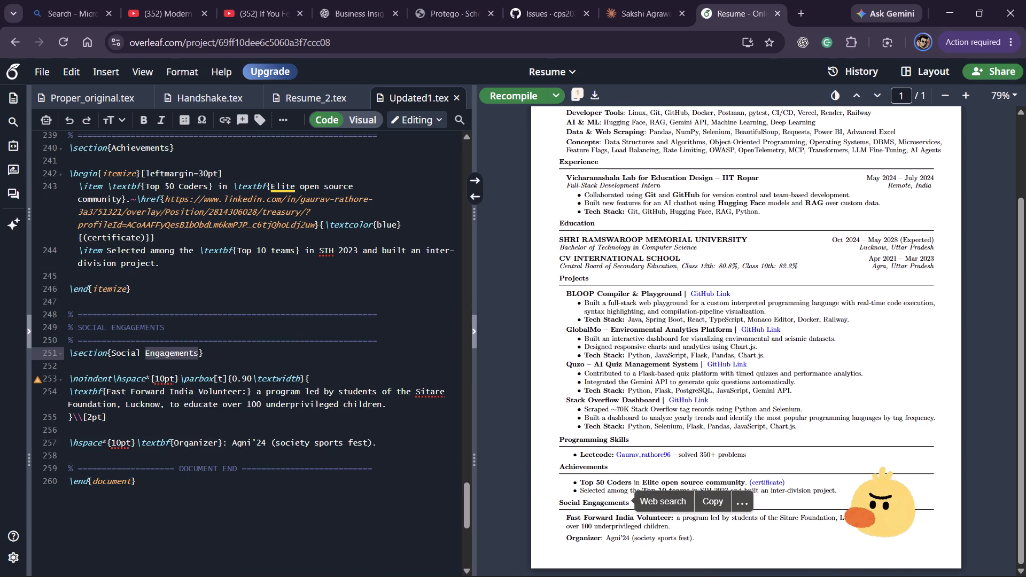
left_click_drag(394, 436, 63, 328)
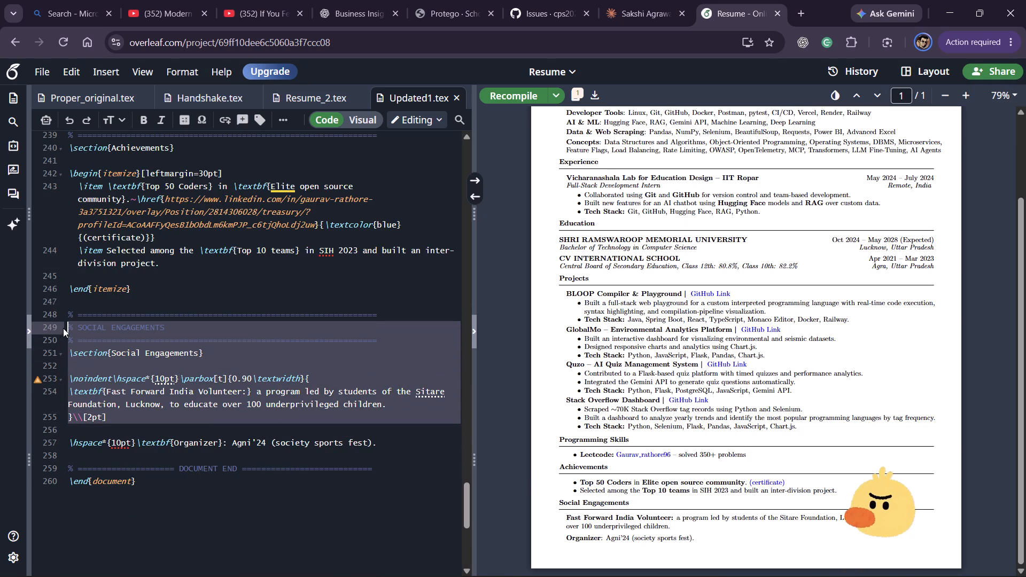
left_click_drag(63, 328, 61, 315)
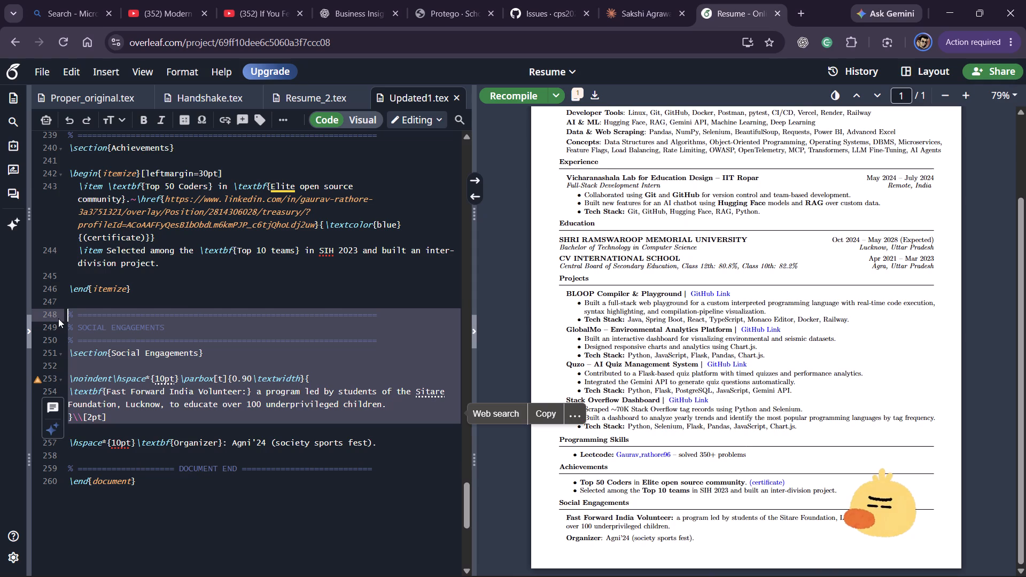
key("BackSpace")
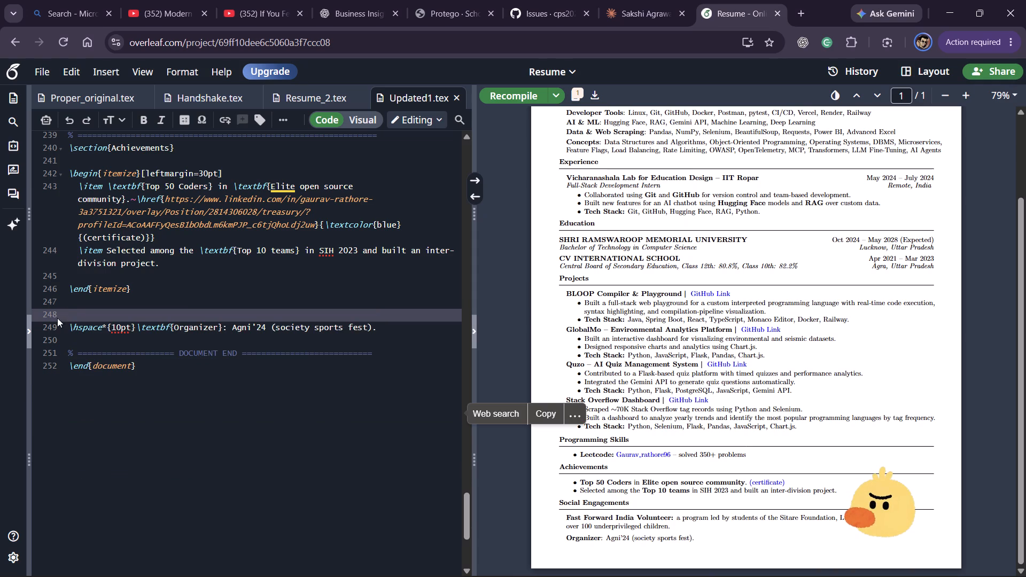
left_click(527, 90)
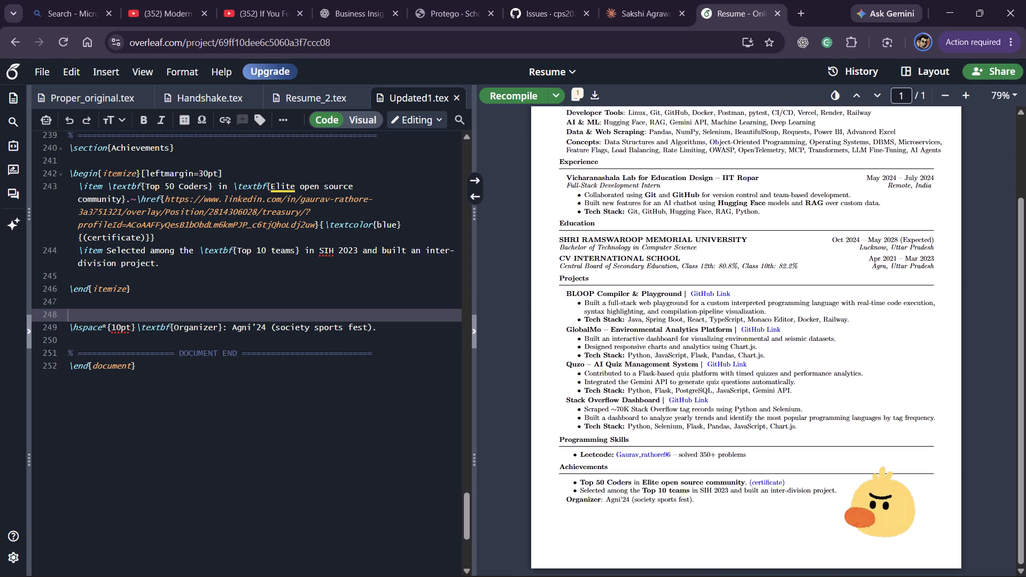
Delete the leftover Organizer: Agni'24 line and the extra blank line after the Achievements list, and recompile the resume.
left_click_drag(382, 327, 252, 324)
key("ctrl+BackSpace")
key("ctrl+BackSpace")
key("ctrl+BackSpace")
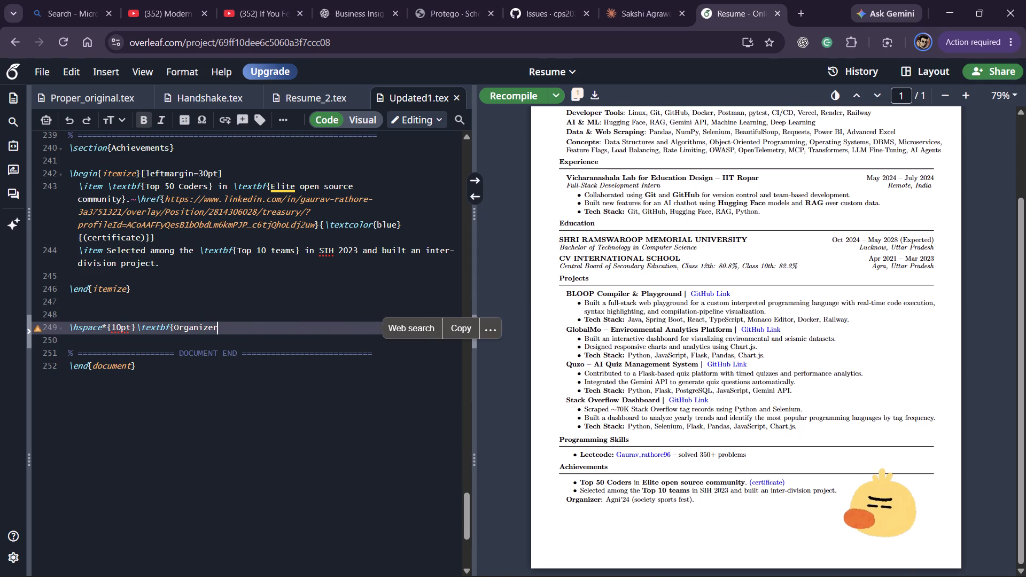
key("ctrl+BackSpace")
key("ctrl+BackSpace")
key("ctrl+BackSpace")
key("ctrl+BackSpace")
key("ctrl+BackSpace")
key("ctrl+BackSpace")
key("ctrl+BackSpace")
key("ctrl+BackSpace")
key("ctrl+BackSpace")
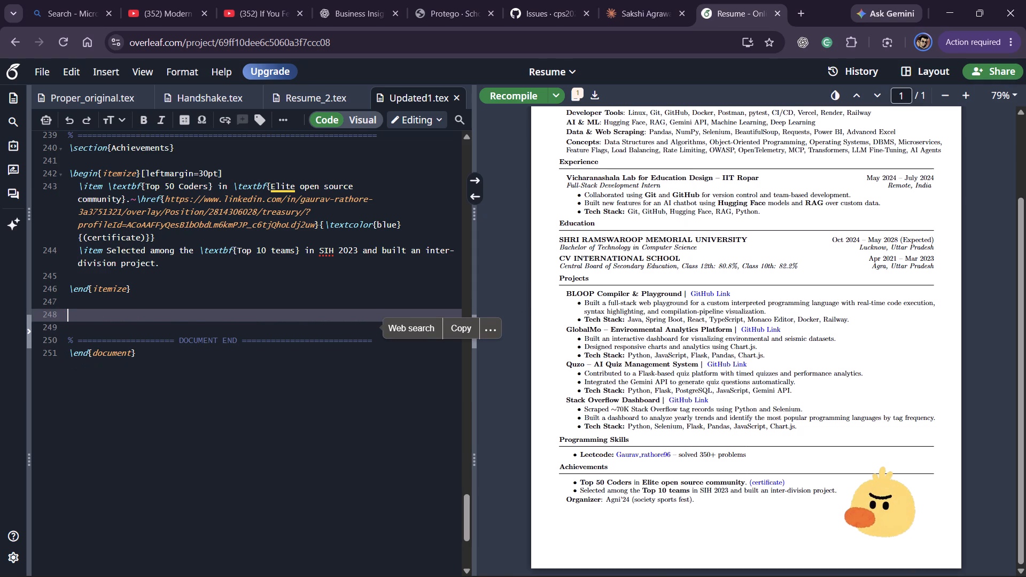
key("ctrl+BackSpace")
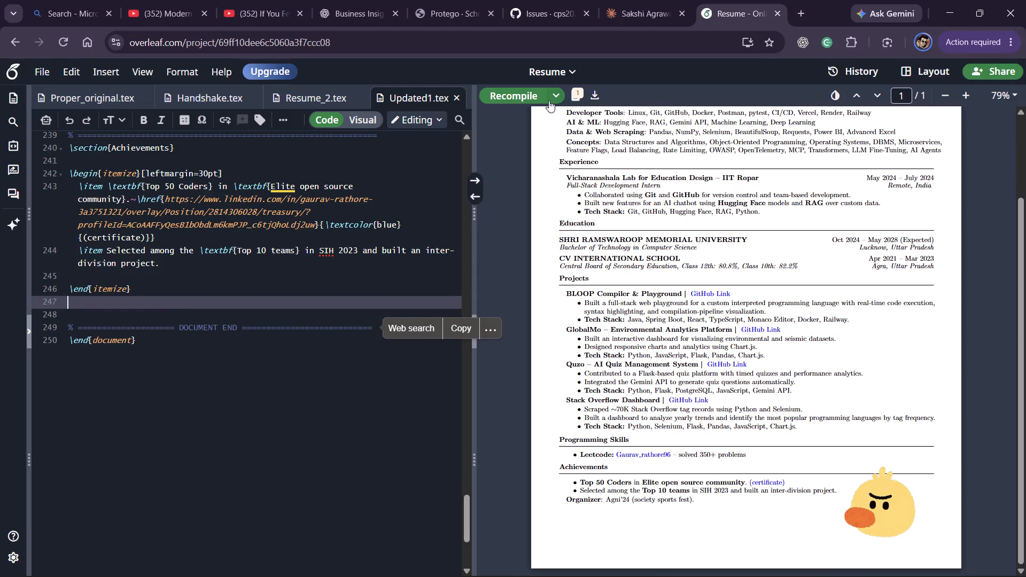
left_click(529, 97)
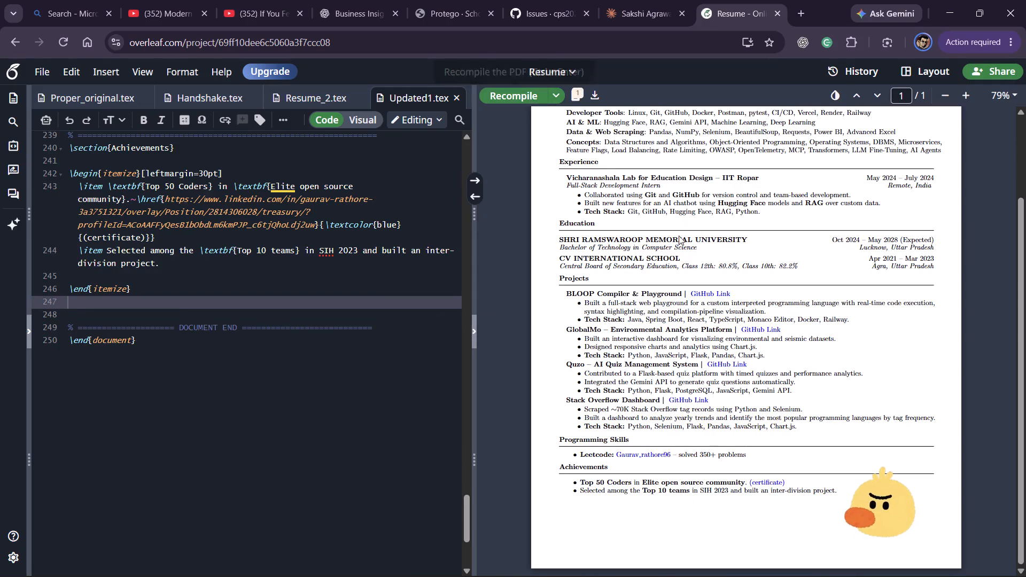
Look over the compiled resume and find the source lines of the university's date range in Education.
scroll(1008, 495, "up", 4)
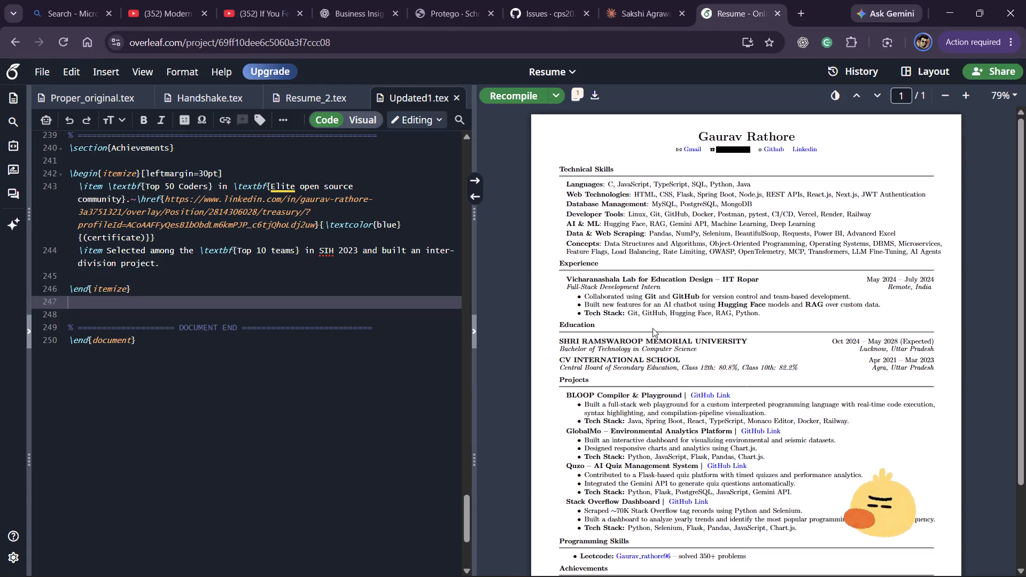
scroll(645, 318, "up", 1)
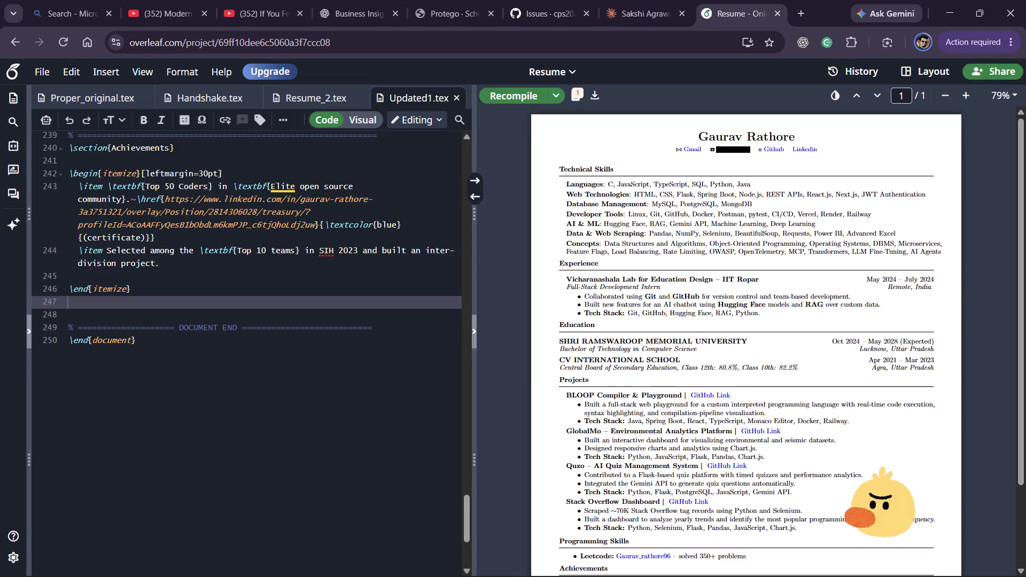
scroll(592, 407, "down", 1)
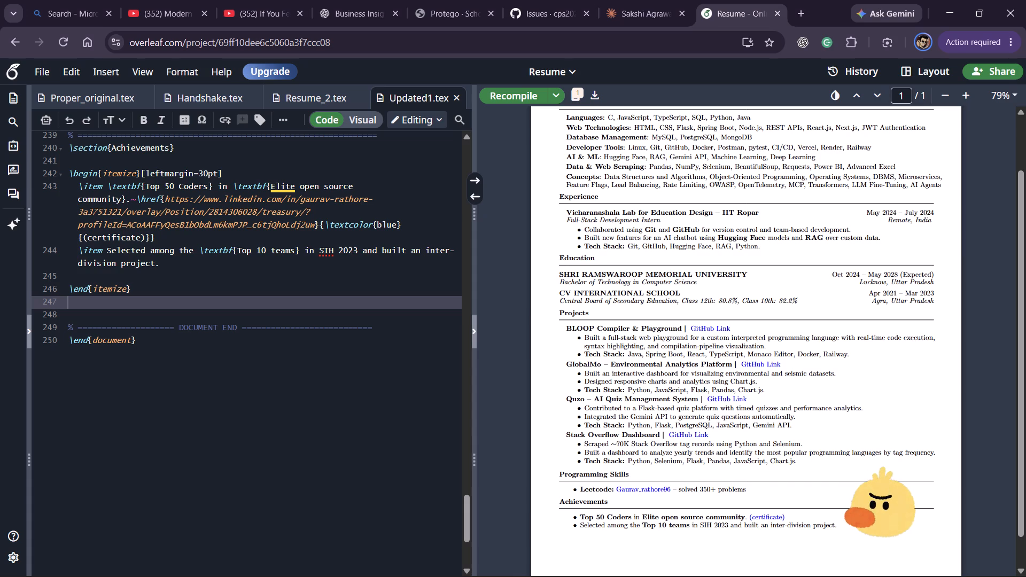
double_click(855, 274)
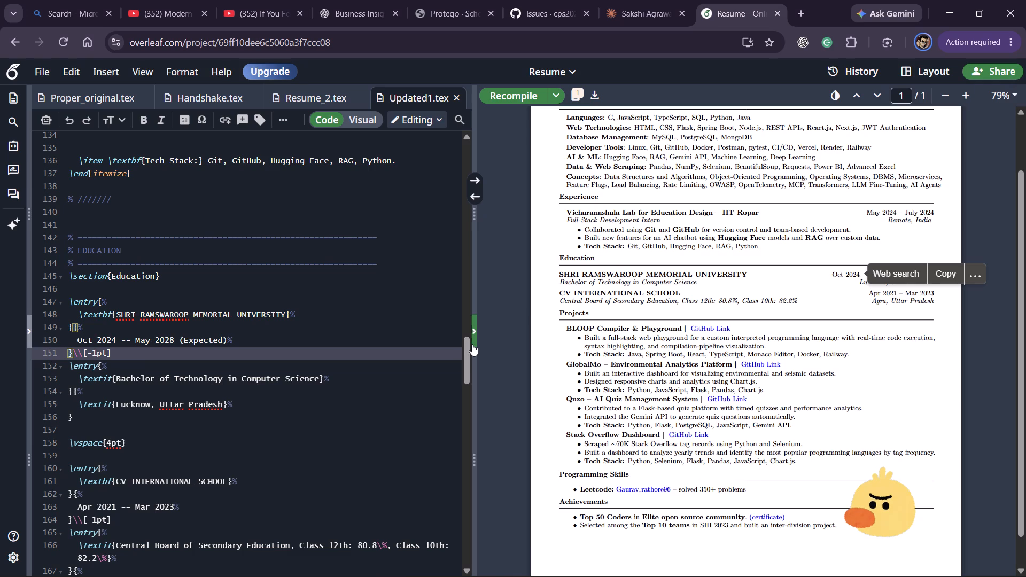
Widen the source editor pane slightly relative to the PDF preview.
left_click_drag(472, 344, 501, 340)
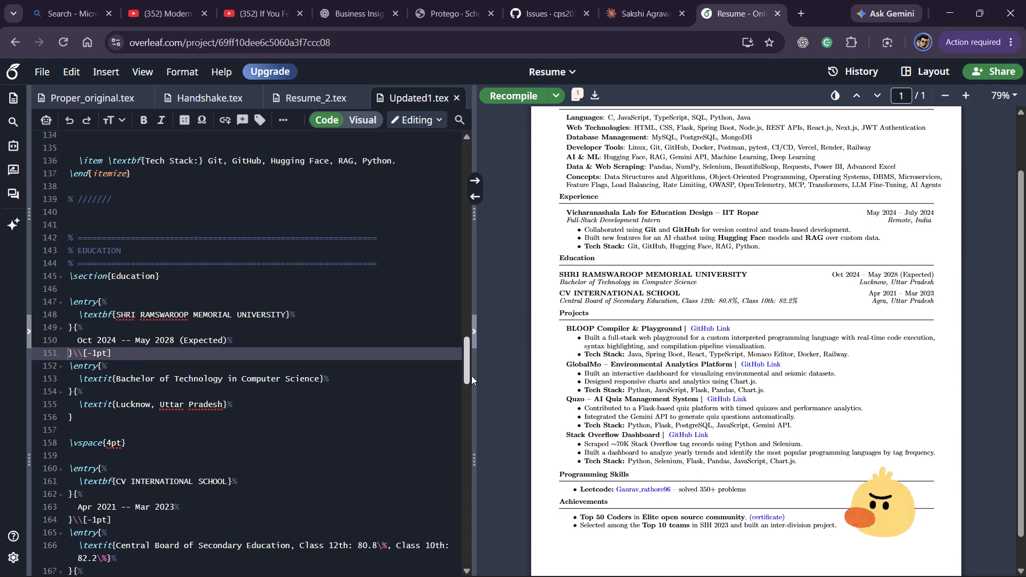
left_click_drag(476, 376, 540, 387)
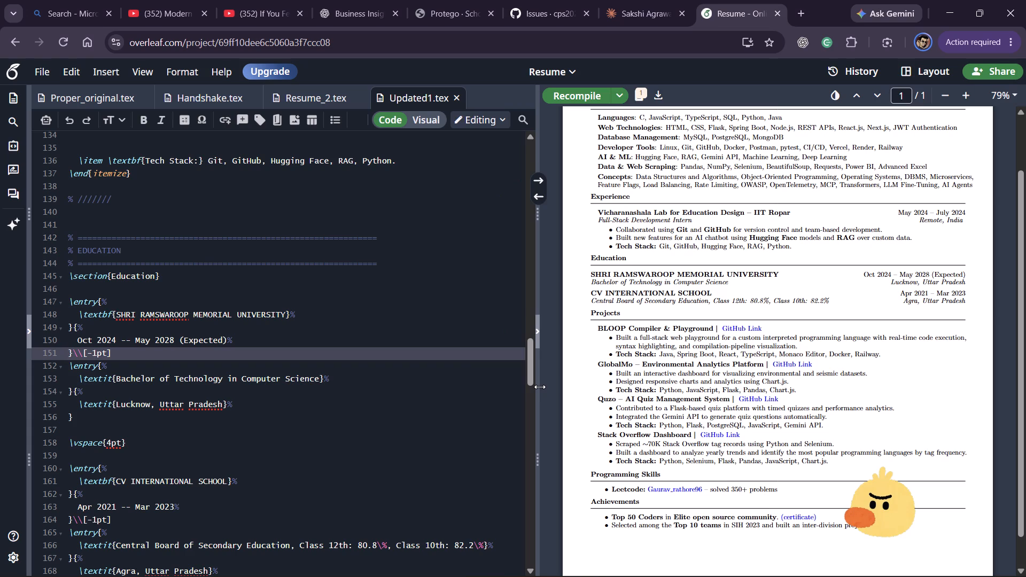
left_click_drag(540, 387, 497, 387)
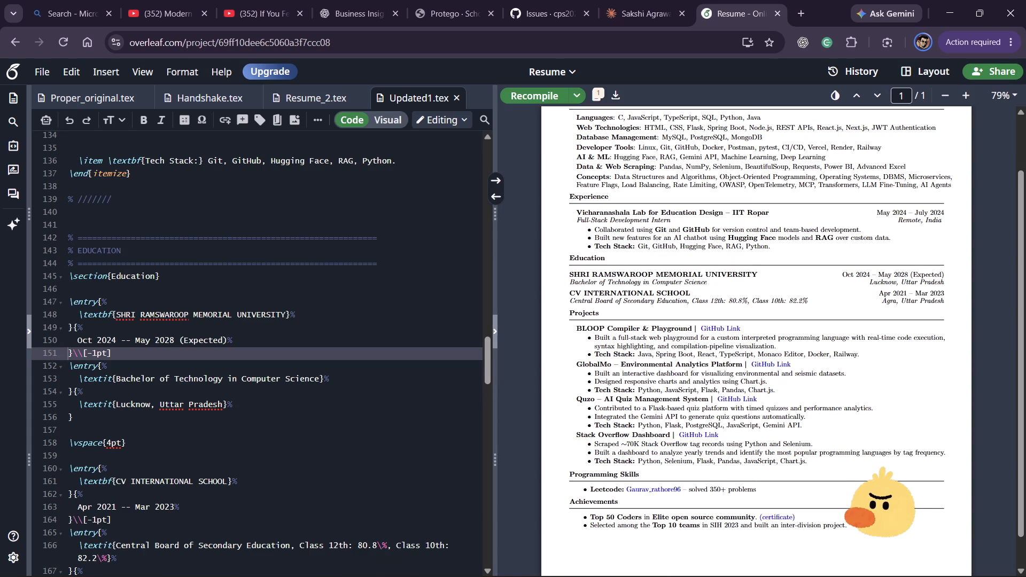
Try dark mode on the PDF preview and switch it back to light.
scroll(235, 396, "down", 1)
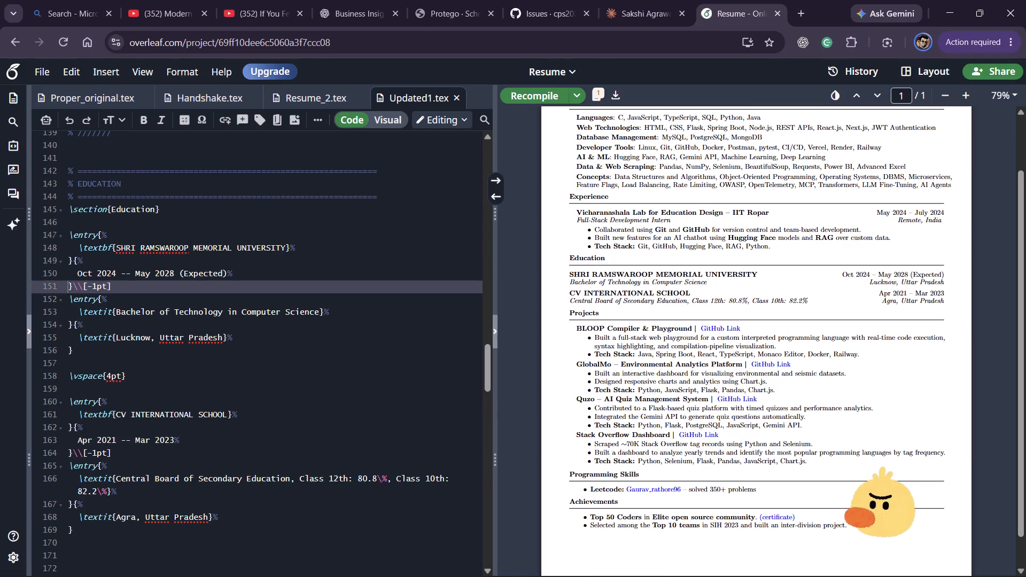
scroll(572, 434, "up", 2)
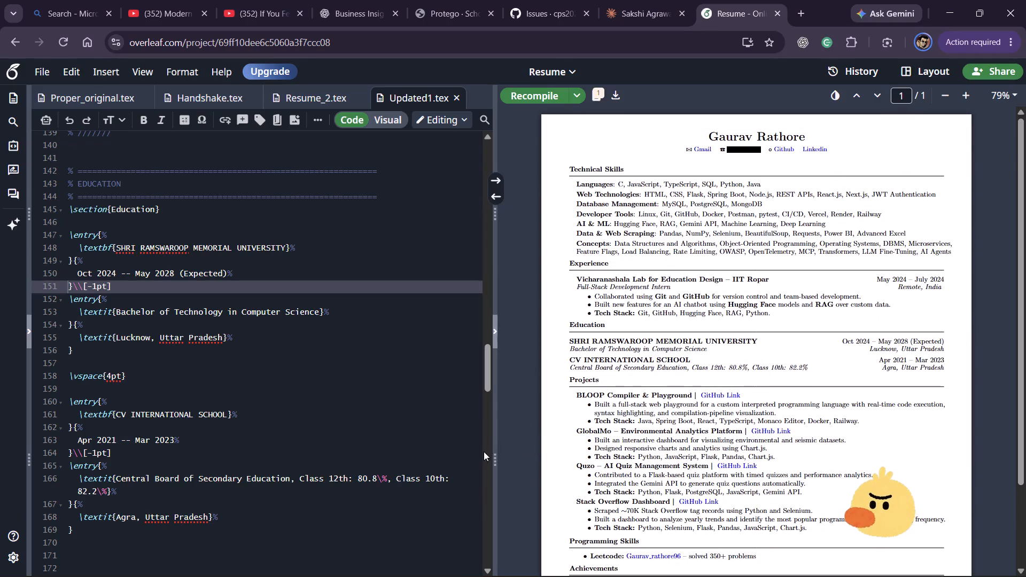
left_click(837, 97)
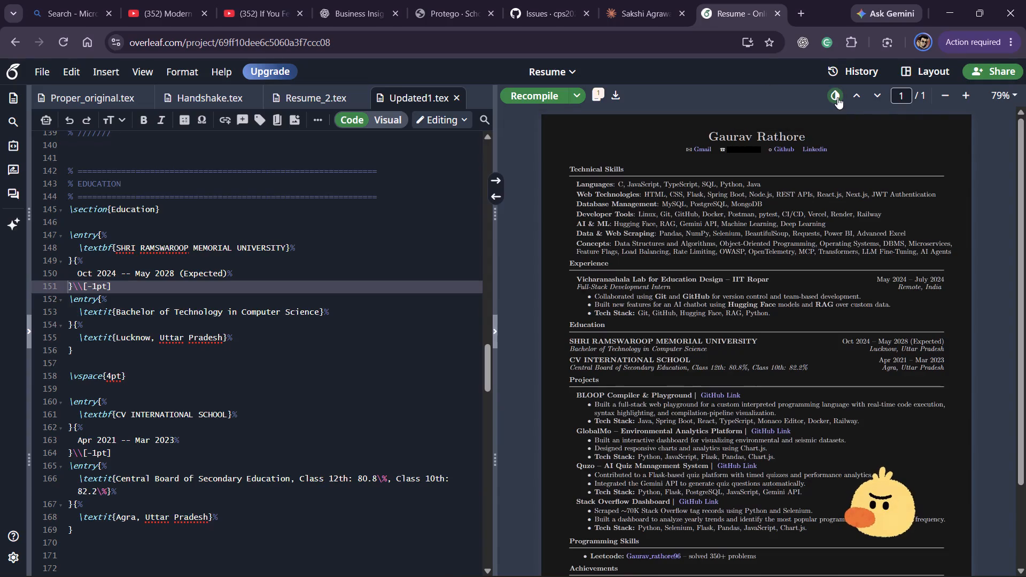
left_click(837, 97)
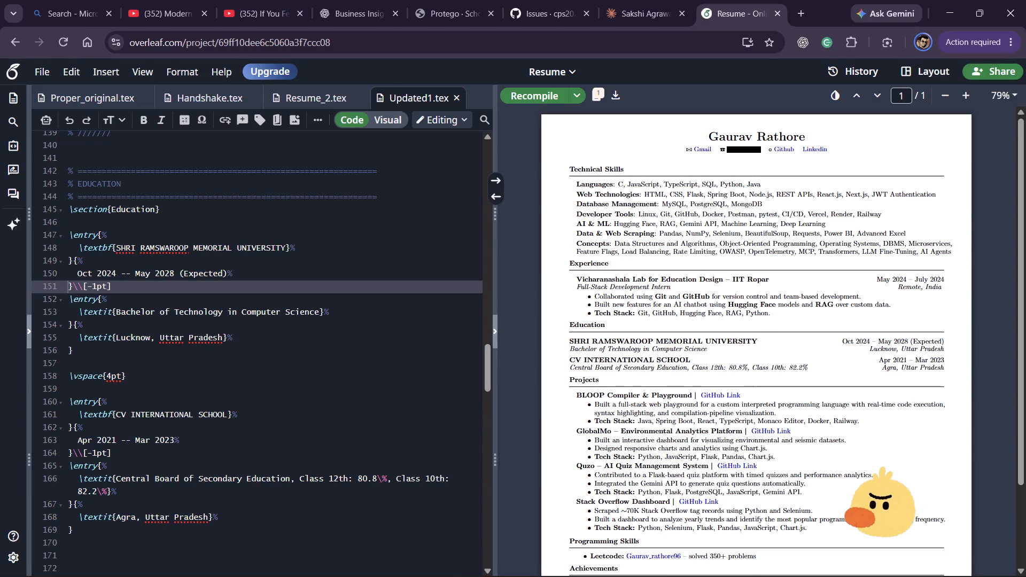
Copy the Education \entry block with the university name and dates, and paste it directly after the BLOOP project's GitHub link code.
left_click_drag(114, 286, 58, 234)
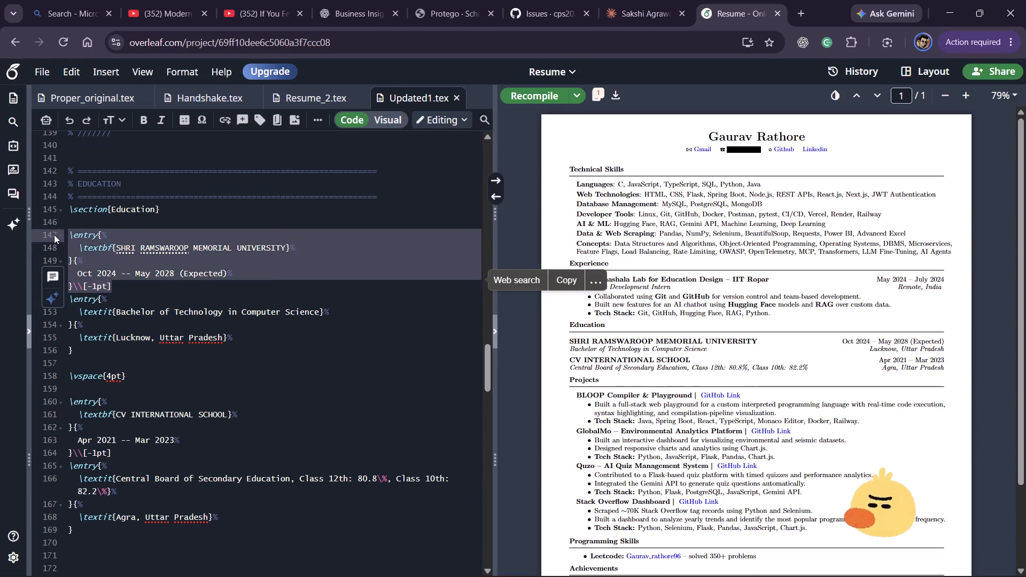
key("ctrl+c")
scroll(229, 395, "down", 7)
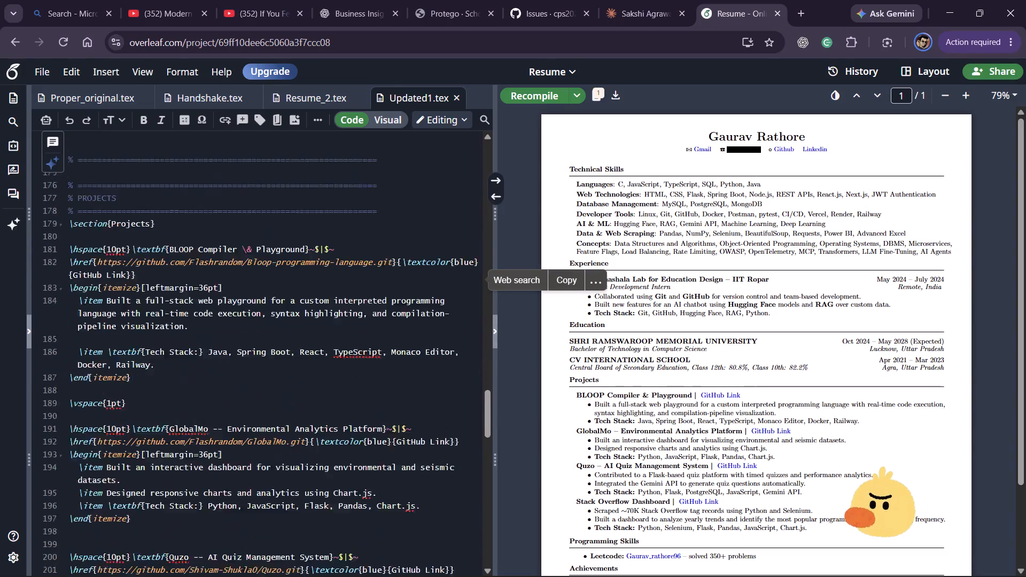
left_click(639, 343)
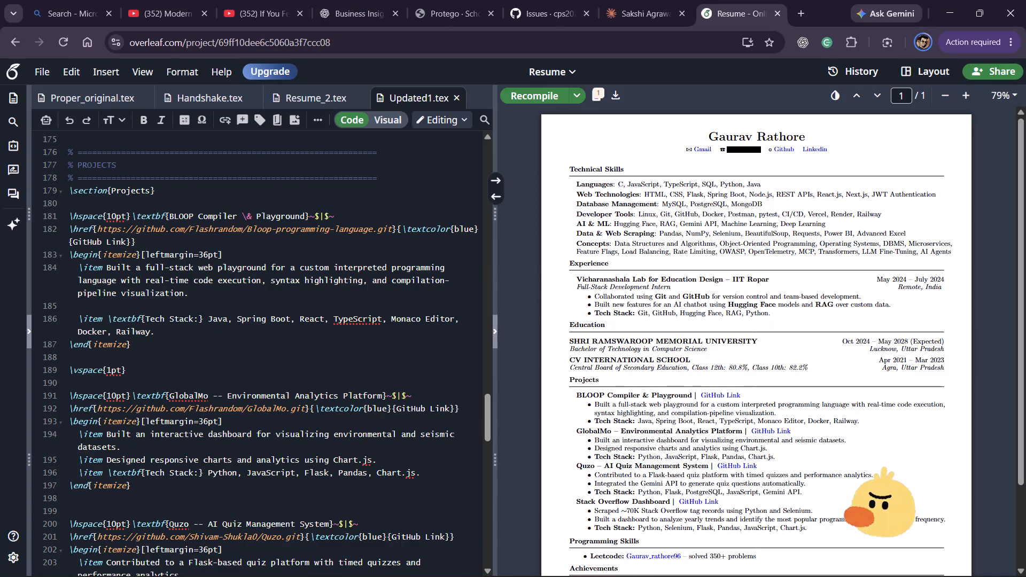
double_click(602, 391)
double_click(599, 391)
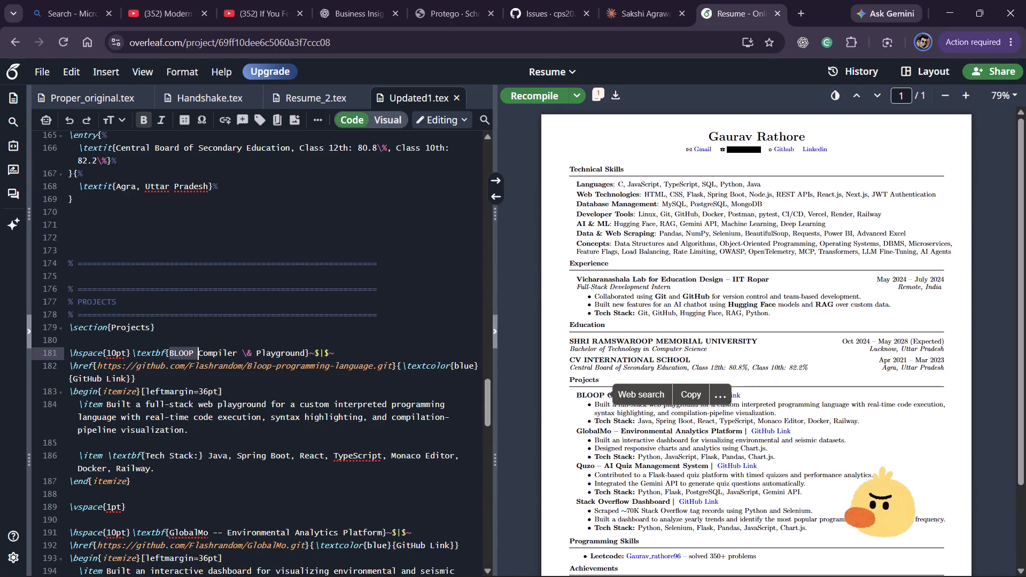
left_click(154, 377)
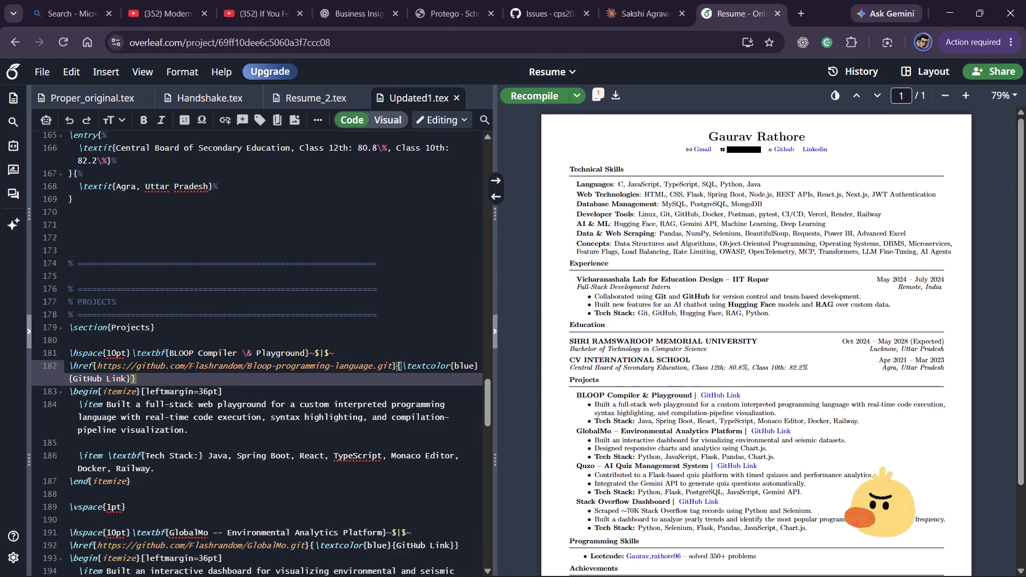
key("ctrl+v")
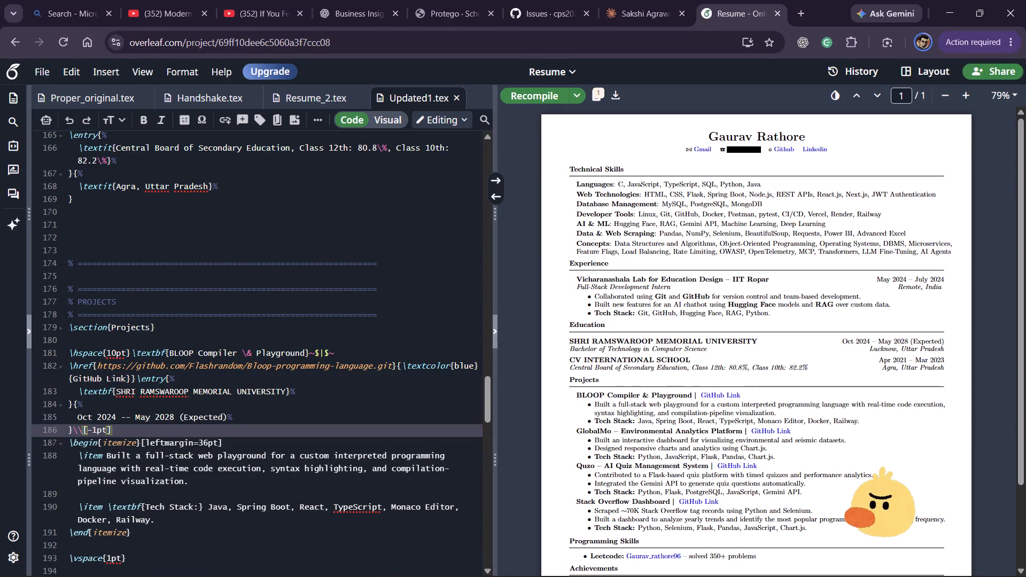
Delete the \textbf university-name argument from the block pasted after BLOOP's GitHub link, and recompile the resume.
key("Up")
key("Up")
key("Left")
key("Left")
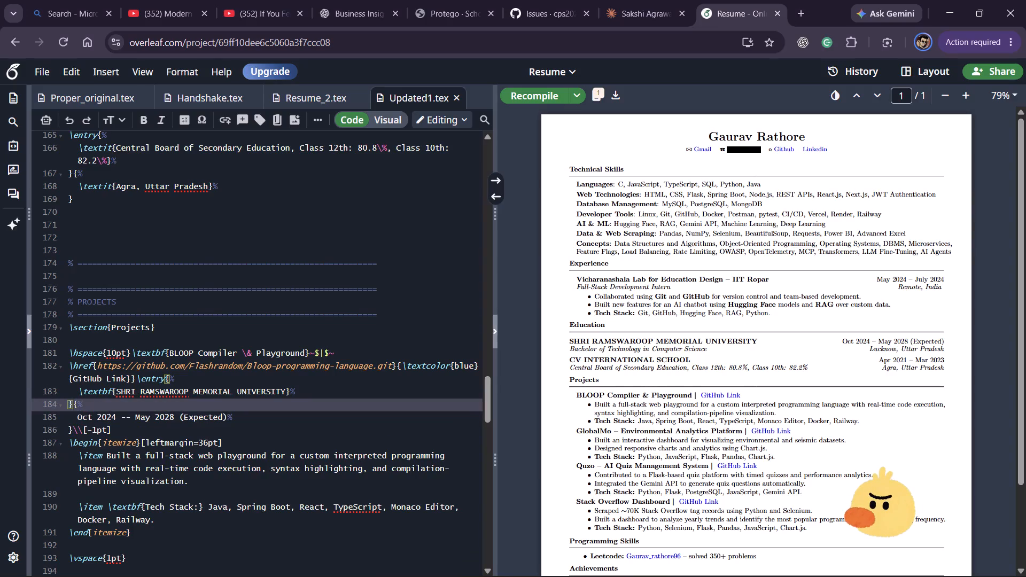
key("ctrl+BackSpace")
key("ctrl+BackSpace")
key("ctrl+BackSpace")
key("ctrl+BackSpace")
key("ctrl+BackSpace")
key("ctrl+BackSpace")
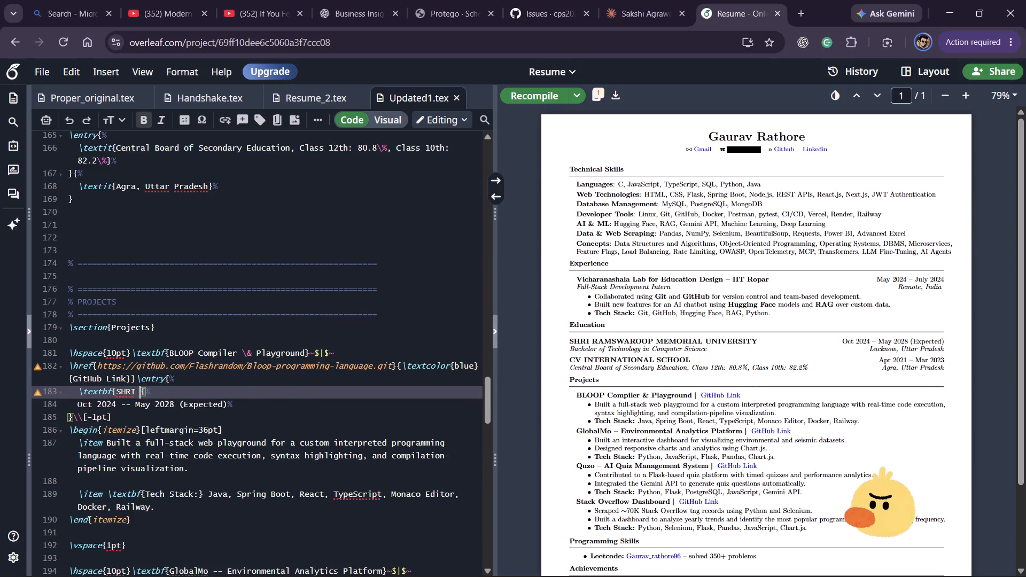
key("ctrl+BackSpace")
key("ctrl+BackSpace")
key("ctrl+BackSpace")
key("ctrl+BackSpace")
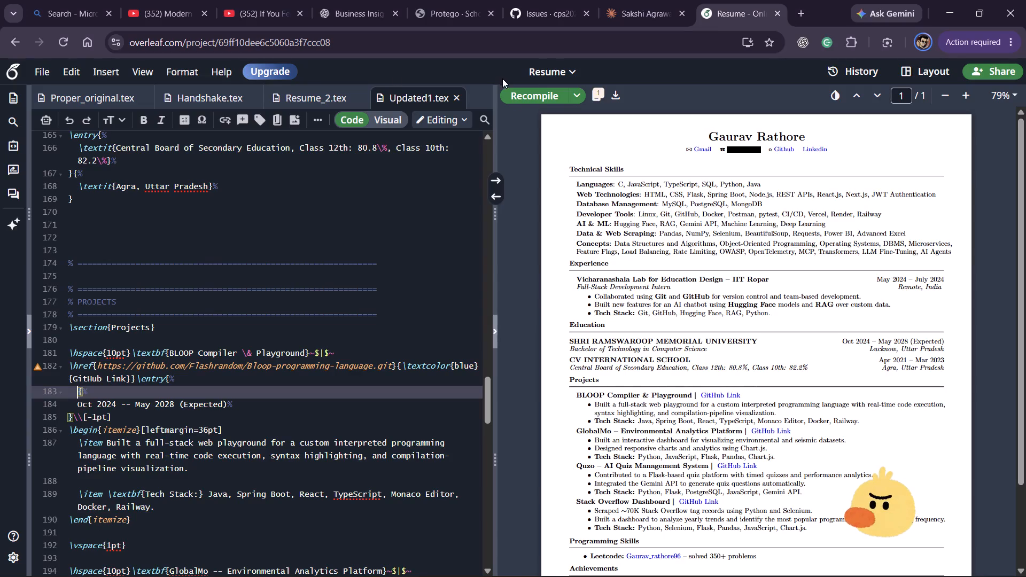
left_click(518, 95)
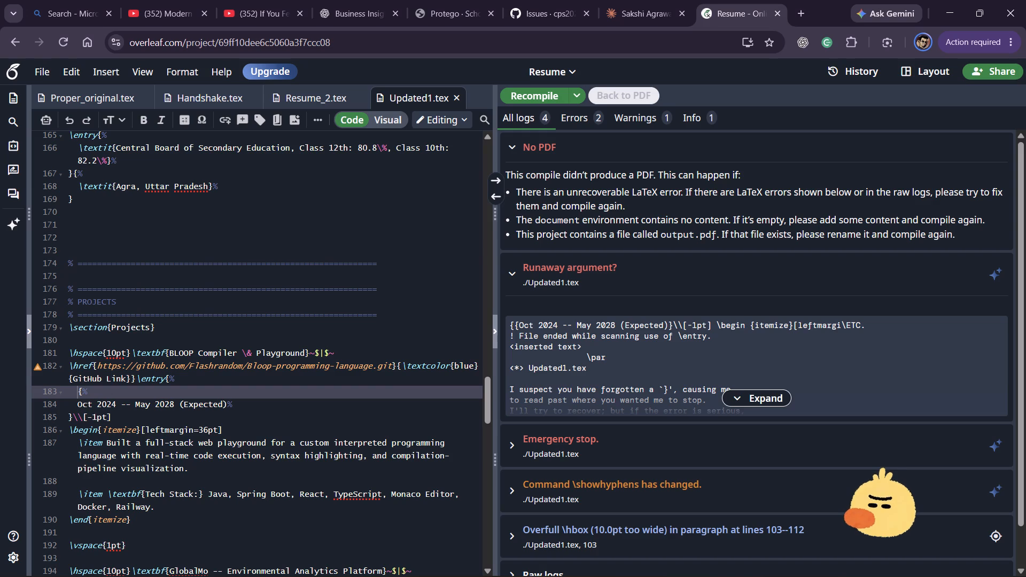
Remove the leftover \entry{ code after BLOOP's GitHub link so the date braces follow the link directly, recompile, and check the Projects section.
left_click(80, 395)
key("Left")
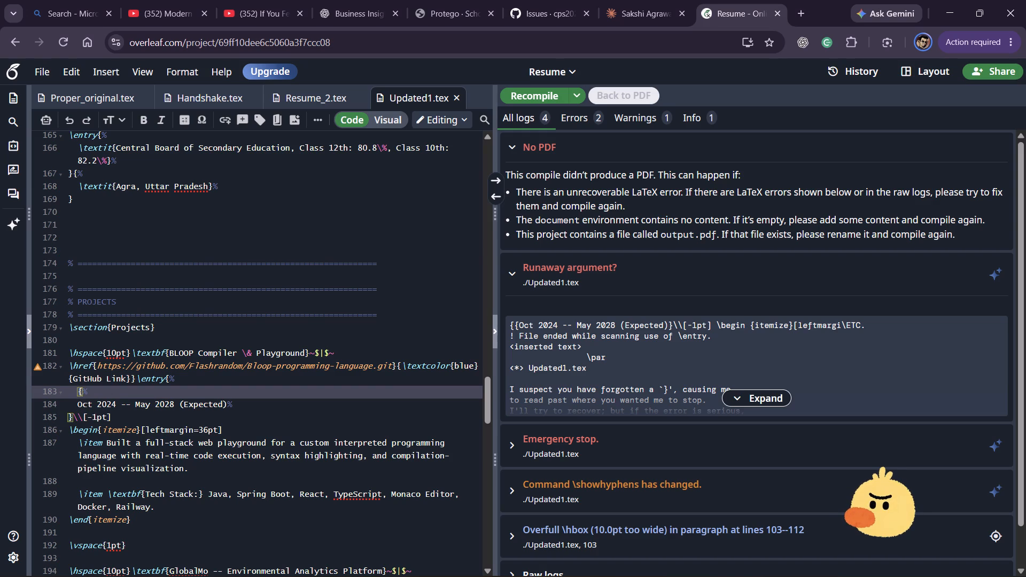
key("ctrl+BackSpace")
key("ctrl+BackSpace")
key("ctrl+BackSpace")
key("ctrl+BackSpace")
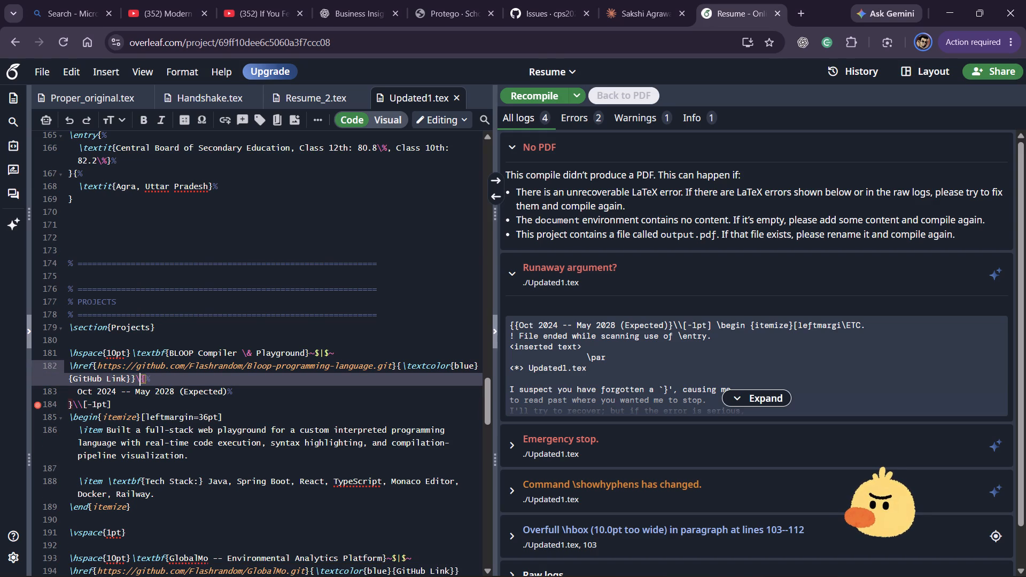
key("BackSpace")
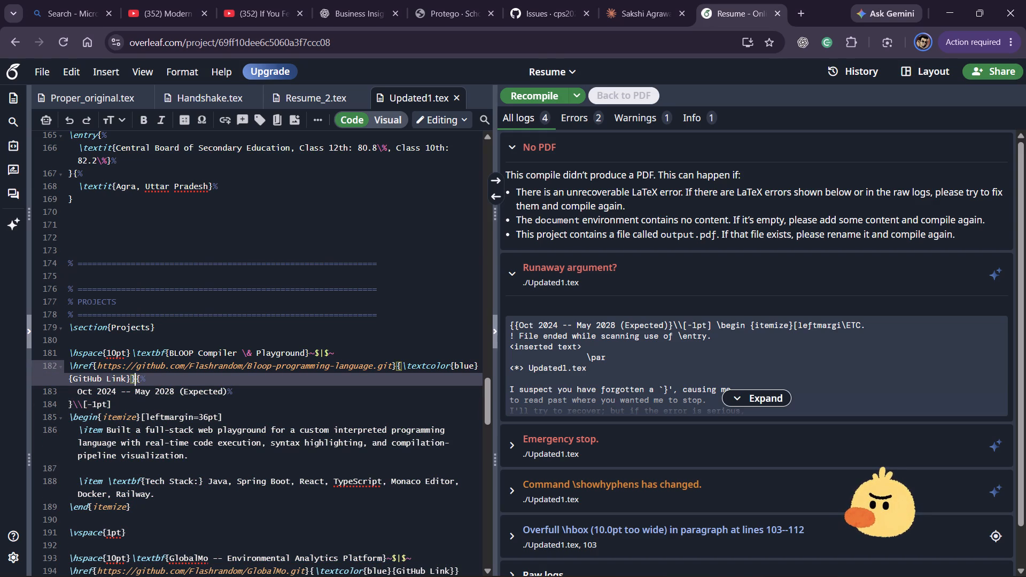
left_click(548, 89)
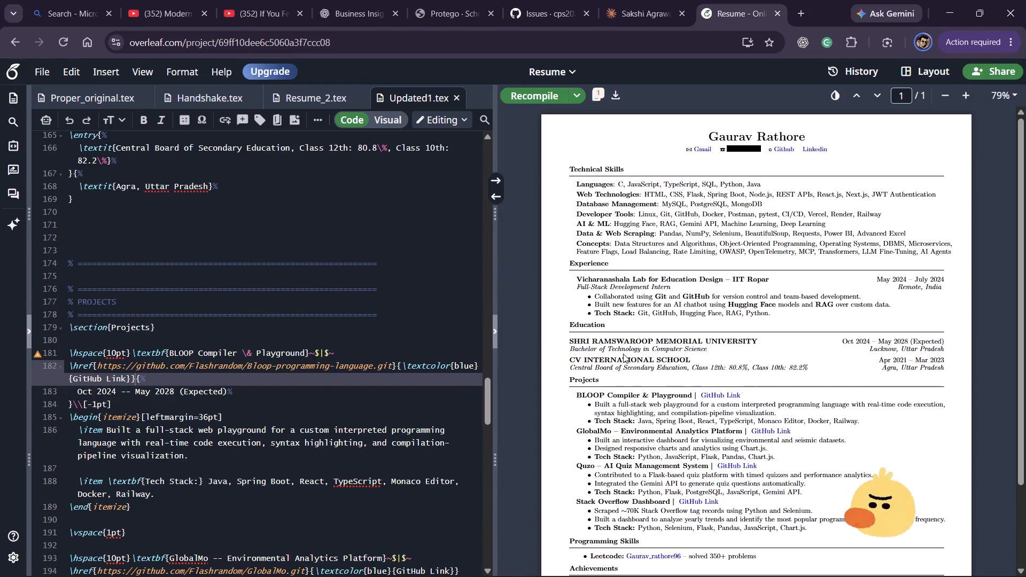
scroll(623, 354, "down", 2)
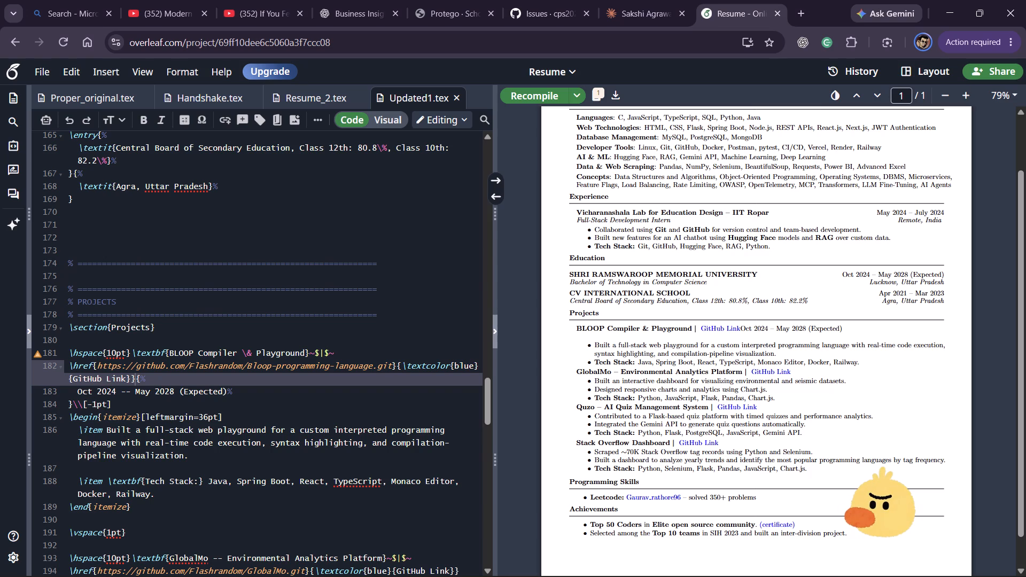
Replace the date range in the BLOOP project's block with 2025 and recompile the resume.
left_click(223, 389)
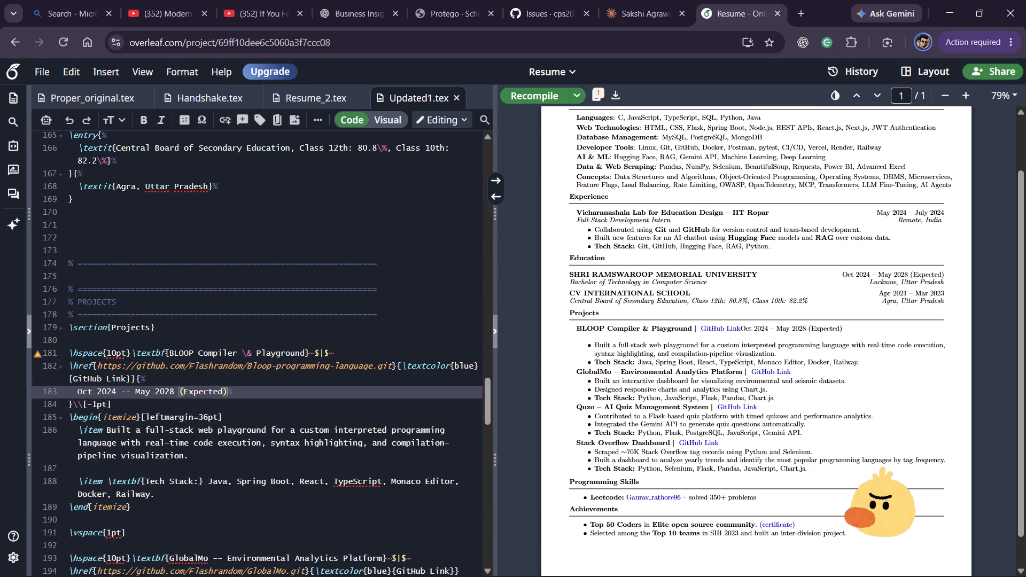
key("Right")
key("ctrl+BackSpace")
key("ctrl+BackSpace")
key("ctrl+BackSpace")
key("ctrl+BackSpace")
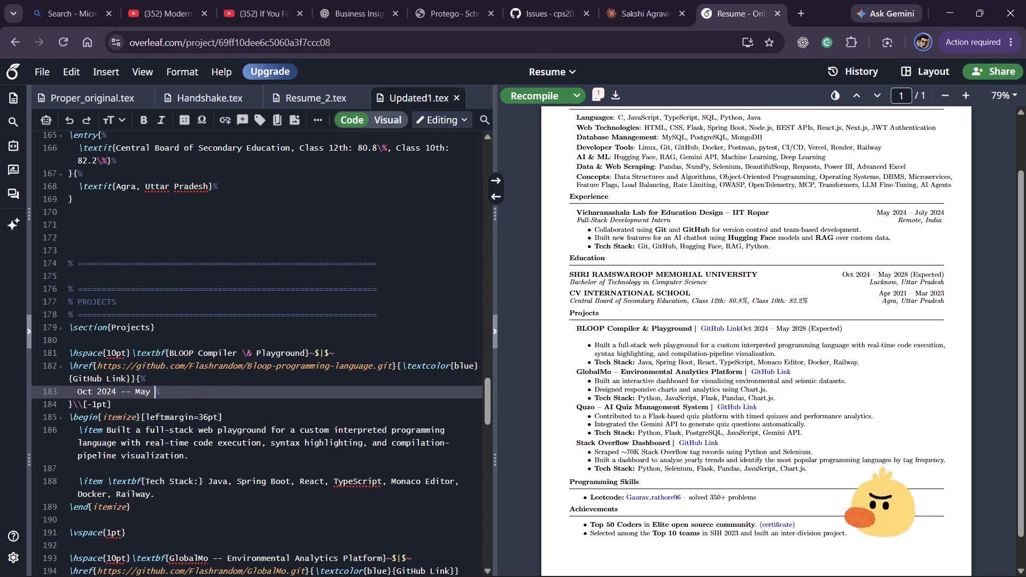
key("ctrl+BackSpace")
key("ctrl+BackSpace")
key("ctrl+BackSpace")
key("ctrl+BackSpace")
type("2025")
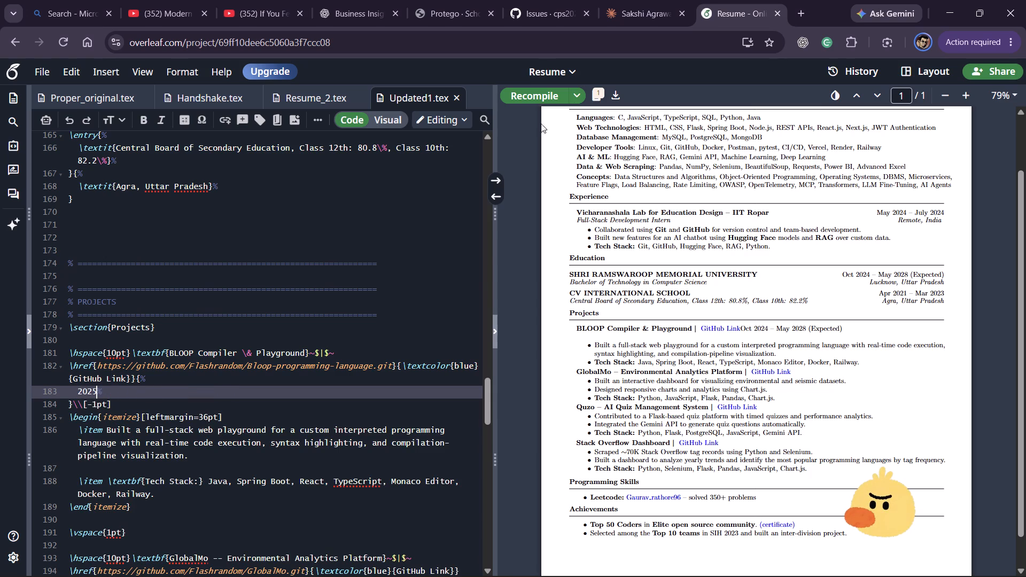
left_click(541, 102)
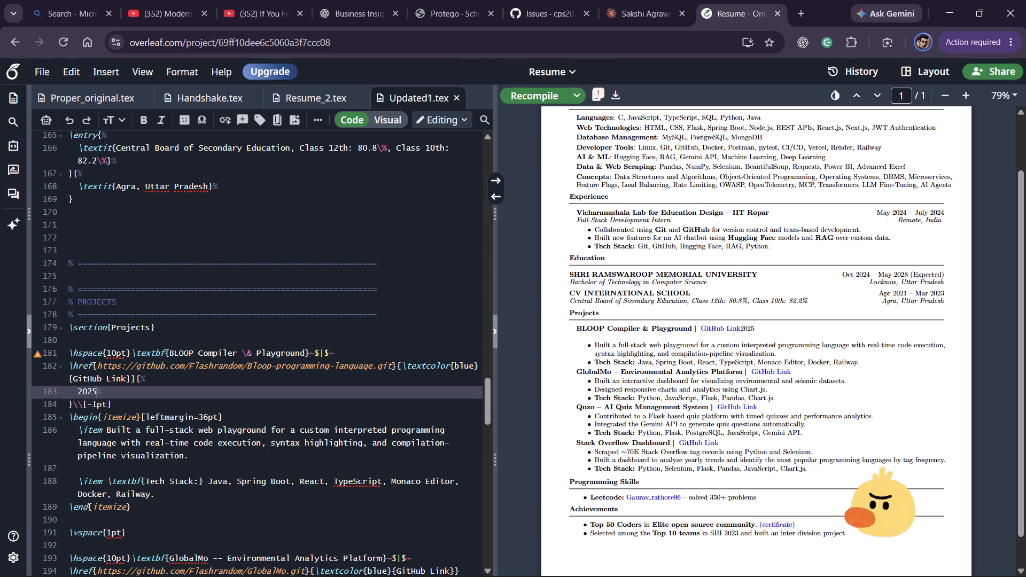
Copy BLOOP's braced 2025 block including its \\[-1pt] spacing, and paste it after the GlobalMo project's GitHub link code.
left_click(110, 405)
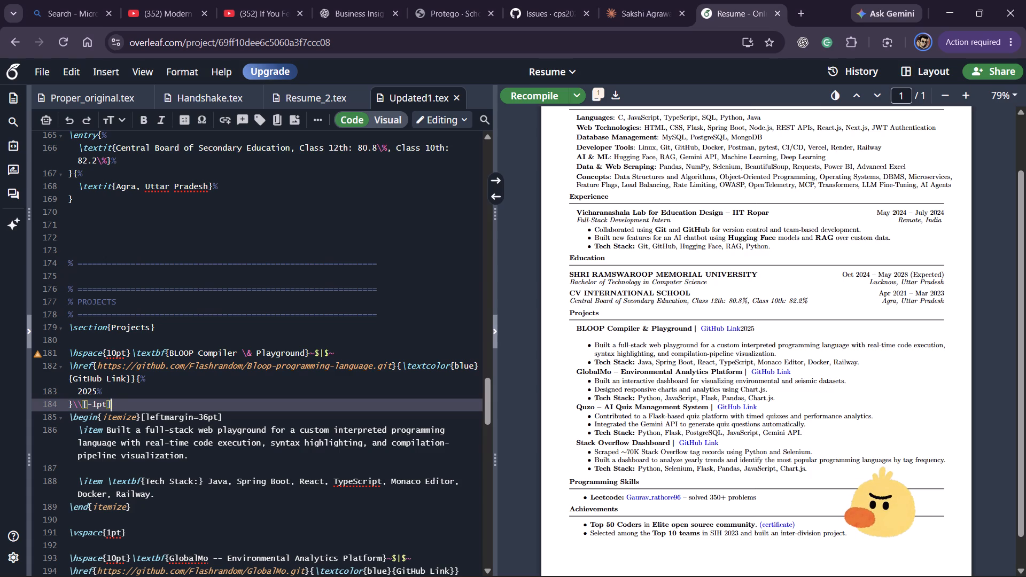
left_click(119, 403)
left_click_drag(136, 375, 116, 397)
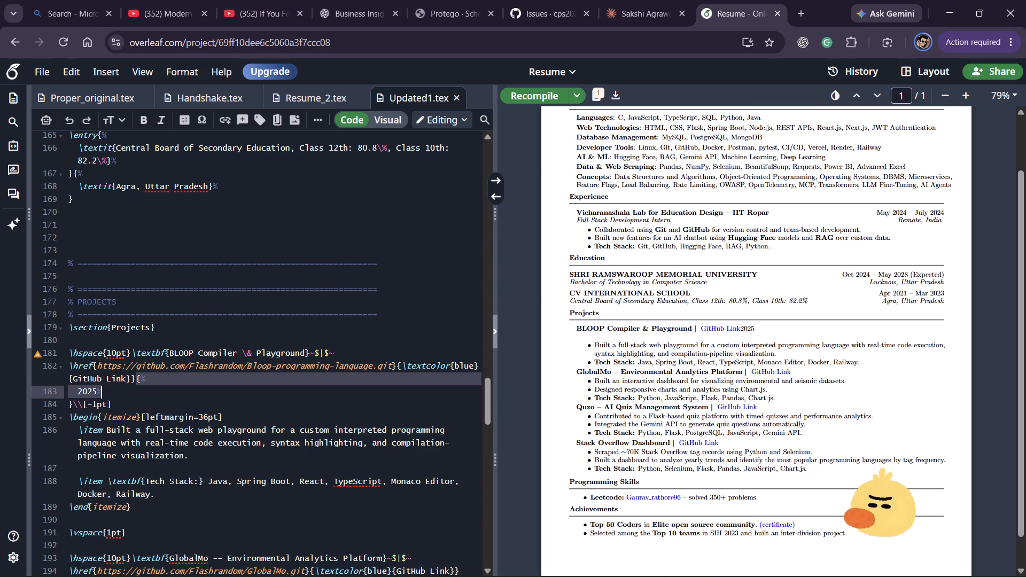
left_click_drag(116, 397, 116, 409)
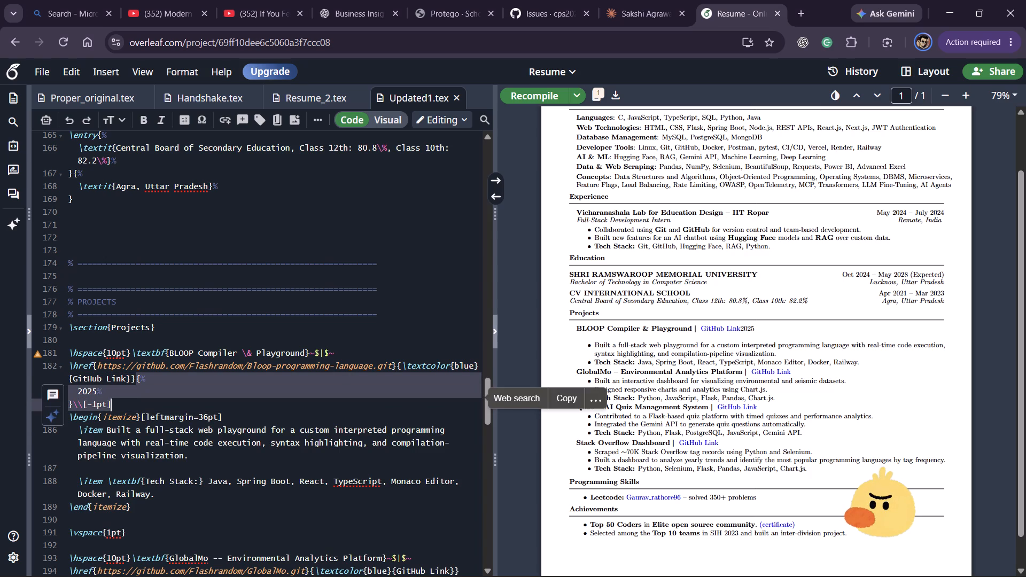
key("ctrl+c")
left_click(151, 409)
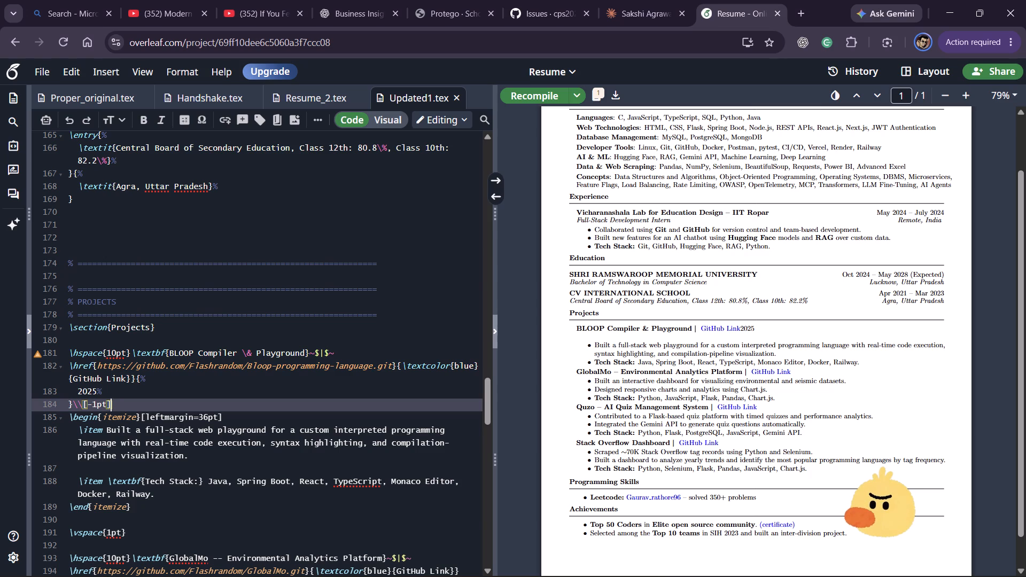
scroll(198, 419, "down", 2)
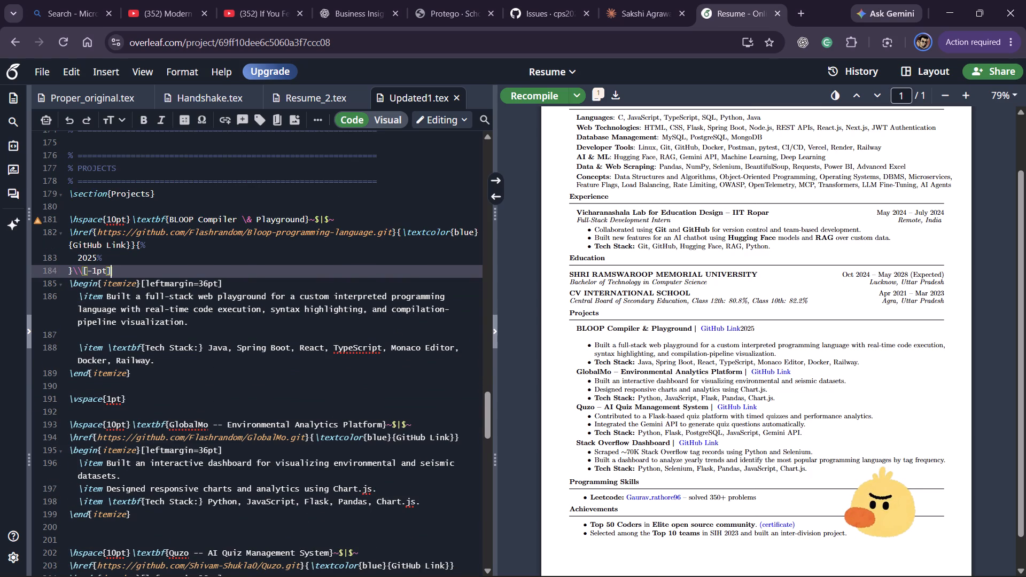
left_click(468, 441)
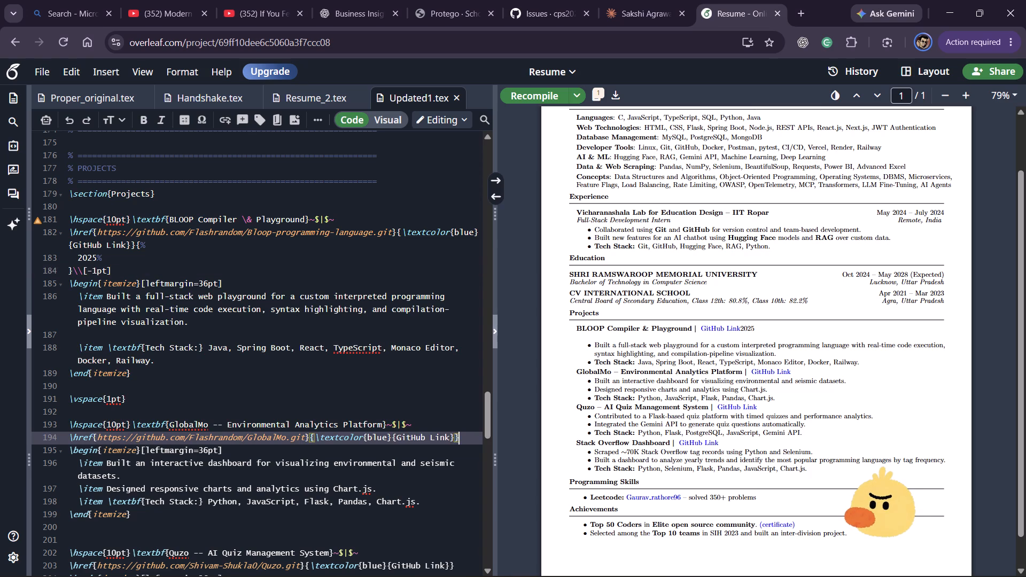
key("ctrl+v")
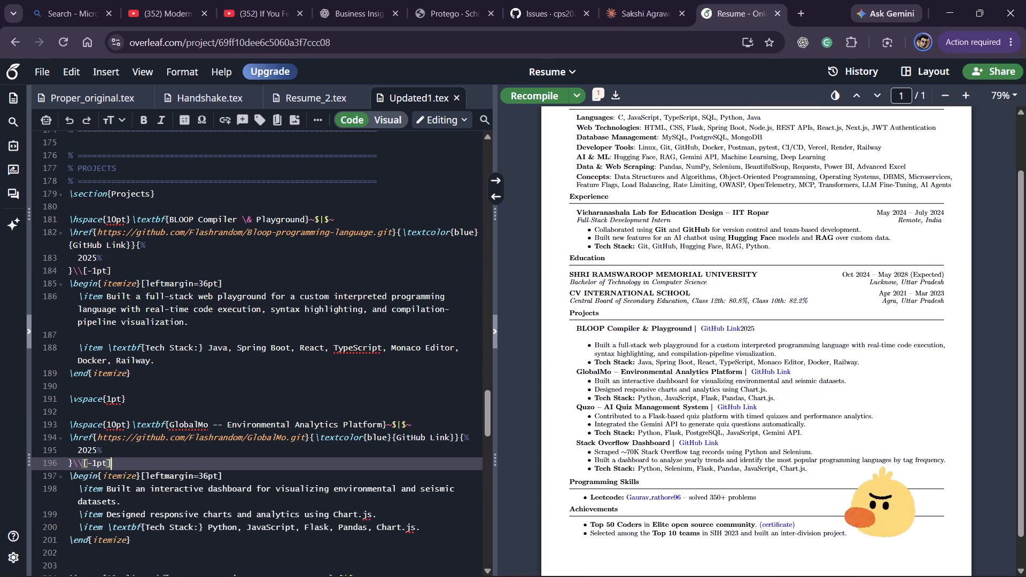
left_click(97, 446)
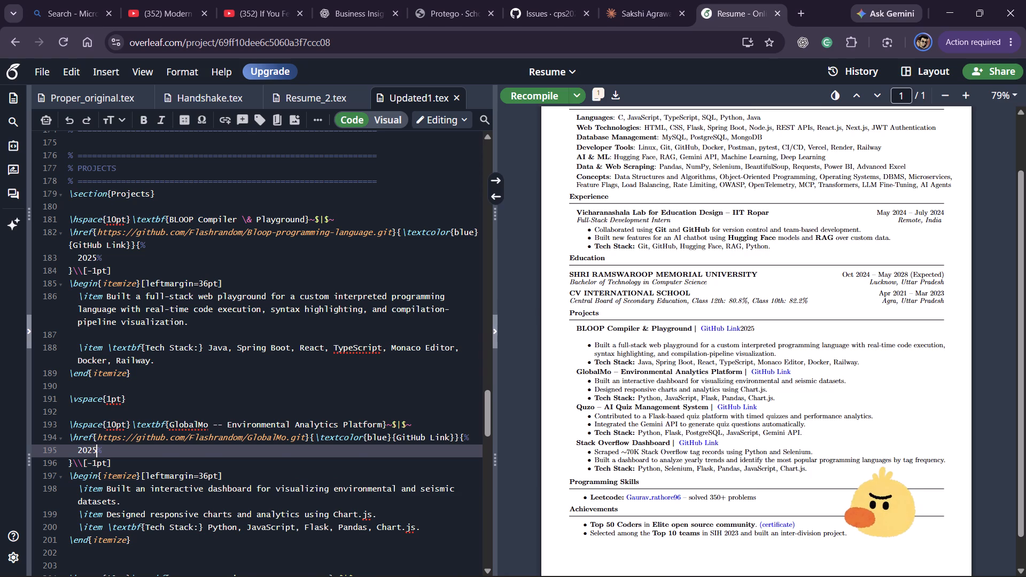
Paste the copied 2025 block after the Quzo project's GitHub link code.
scroll(165, 455, "down", 1)
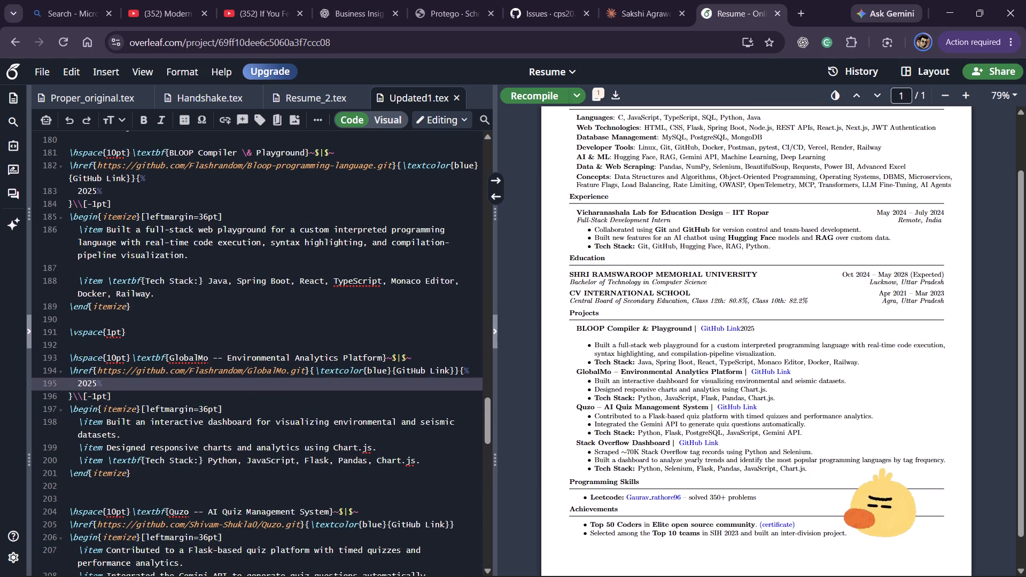
scroll(165, 457, "down", 2)
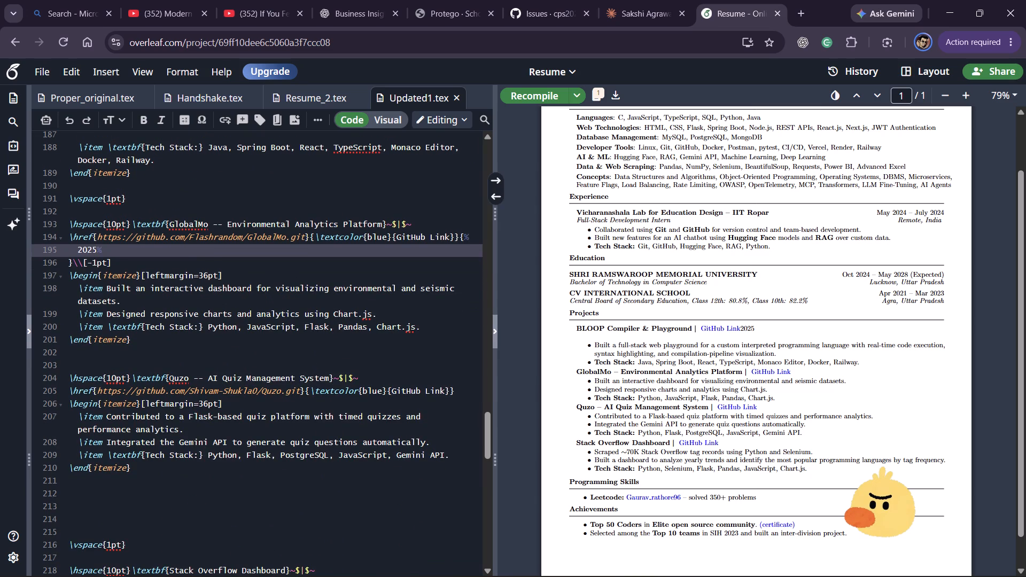
left_click(470, 388)
key("ctrl+v")
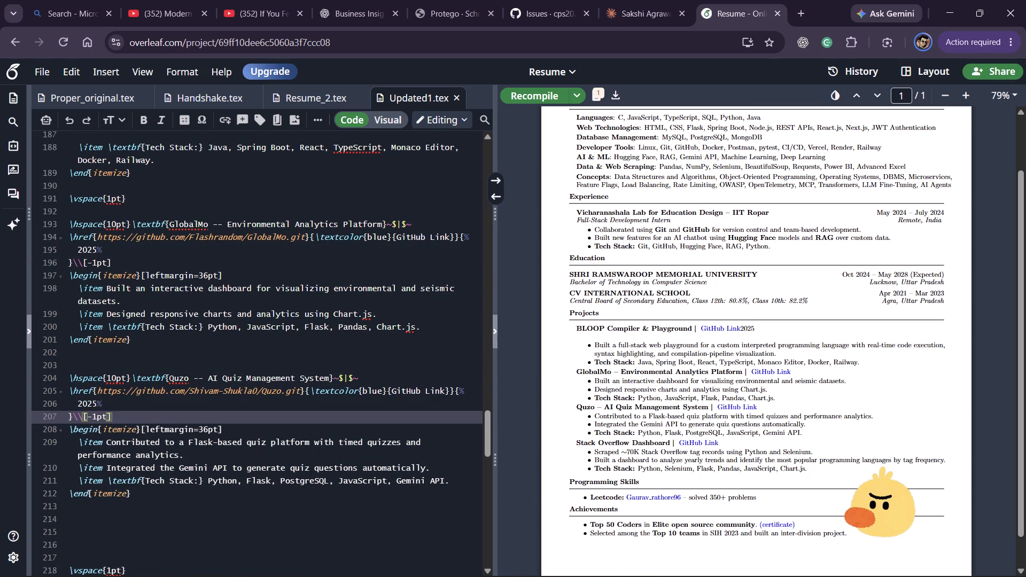
Paste the copied date block after the Stack Overflow Dashboard's GitHub link code, set its year to 2024, and recompile.
scroll(235, 445, "down", 3)
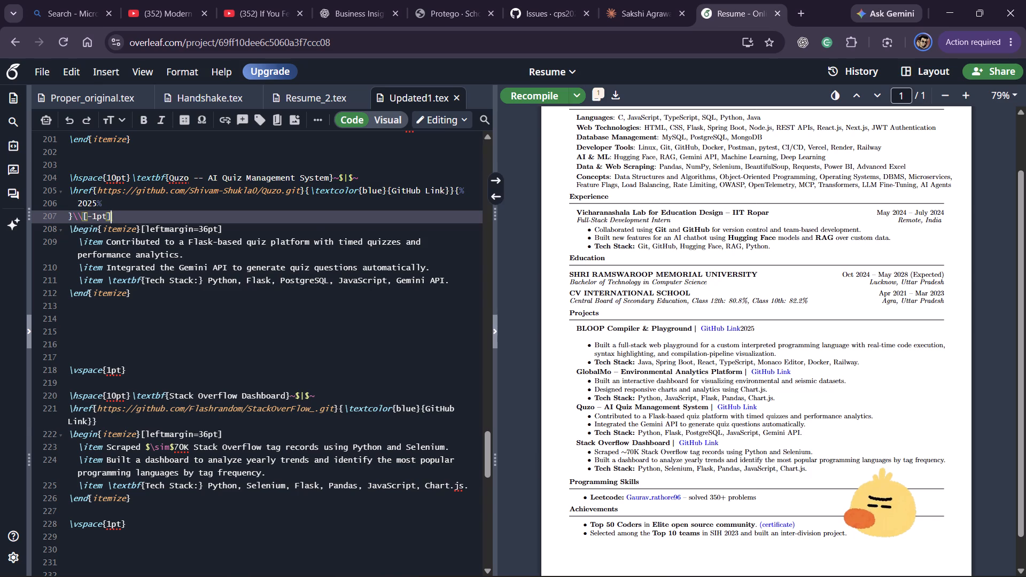
left_click(103, 422)
key("ctrl+v")
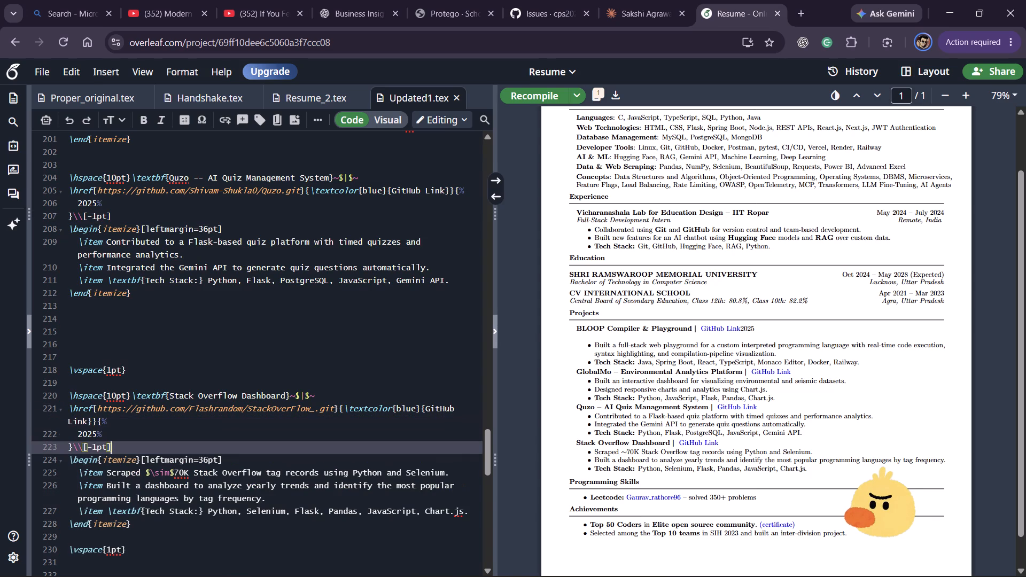
key("Up")
key("Left")
key("Left")
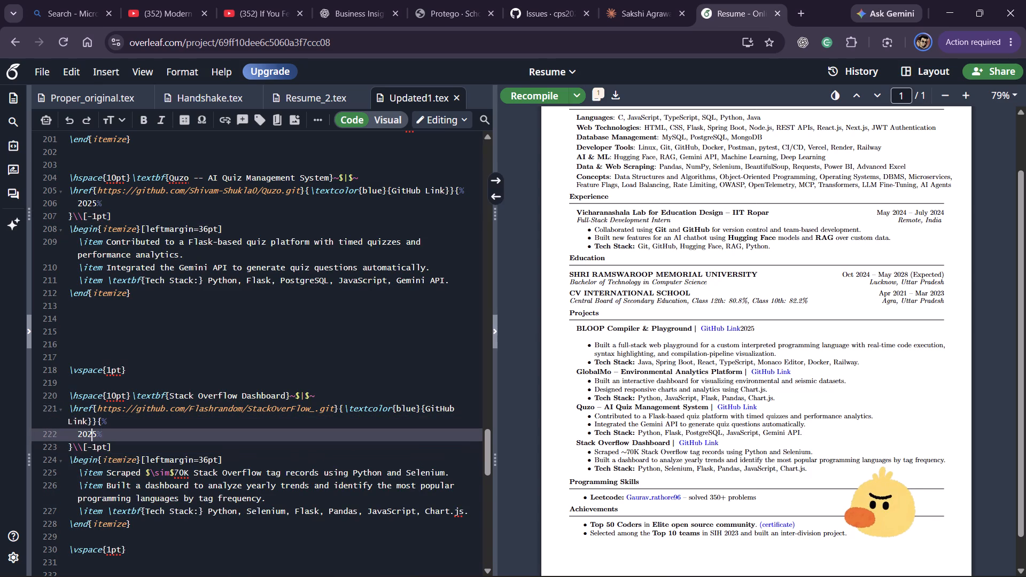
key("Right")
key("BackSpace")
key("4")
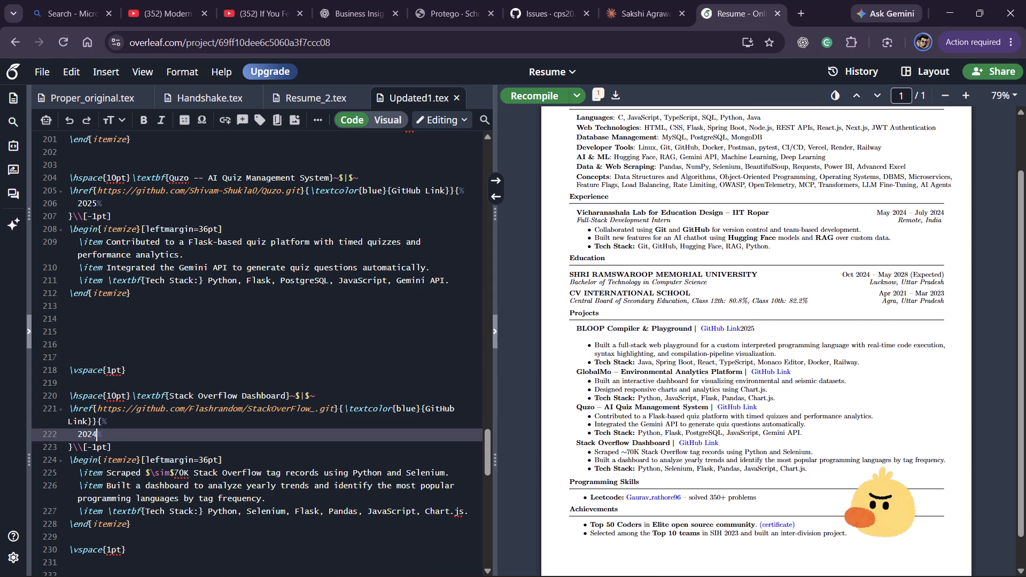
left_click(530, 95)
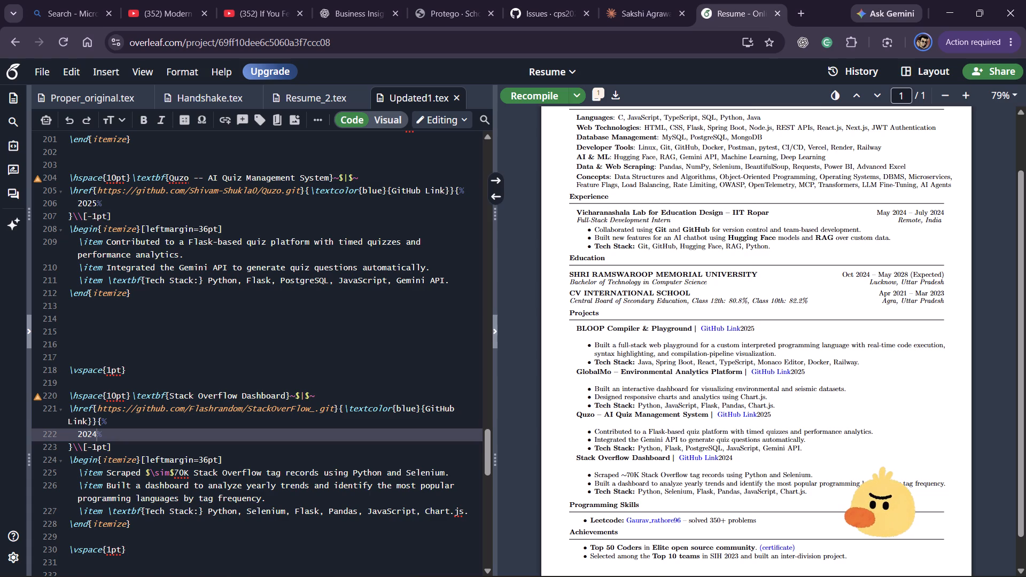
Delete the \\[-1pt] line-break code after the Stack Overflow Dashboard's 2024 block and recompile the resume.
left_click_drag(114, 448, 75, 453)
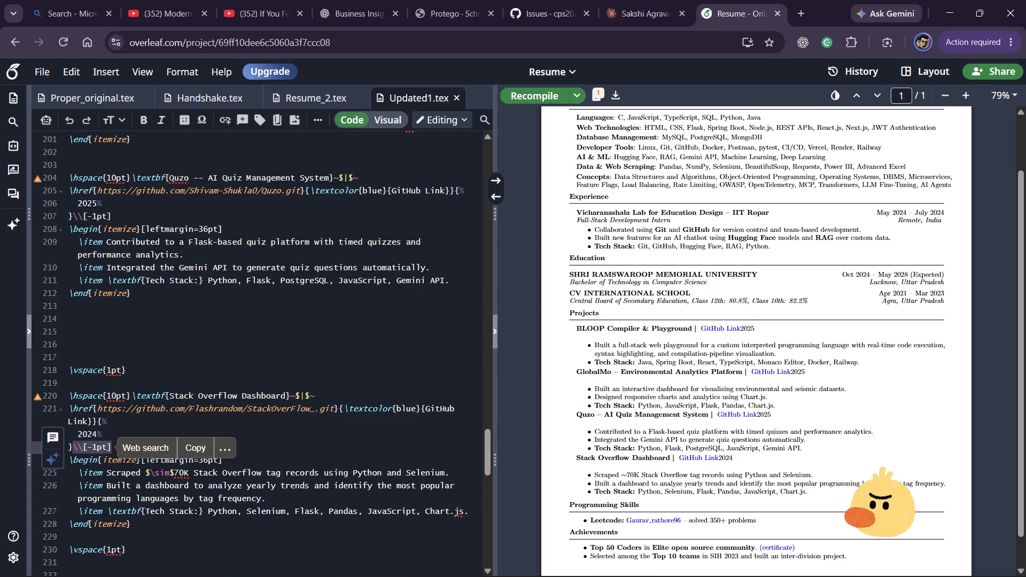
key("BackSpace")
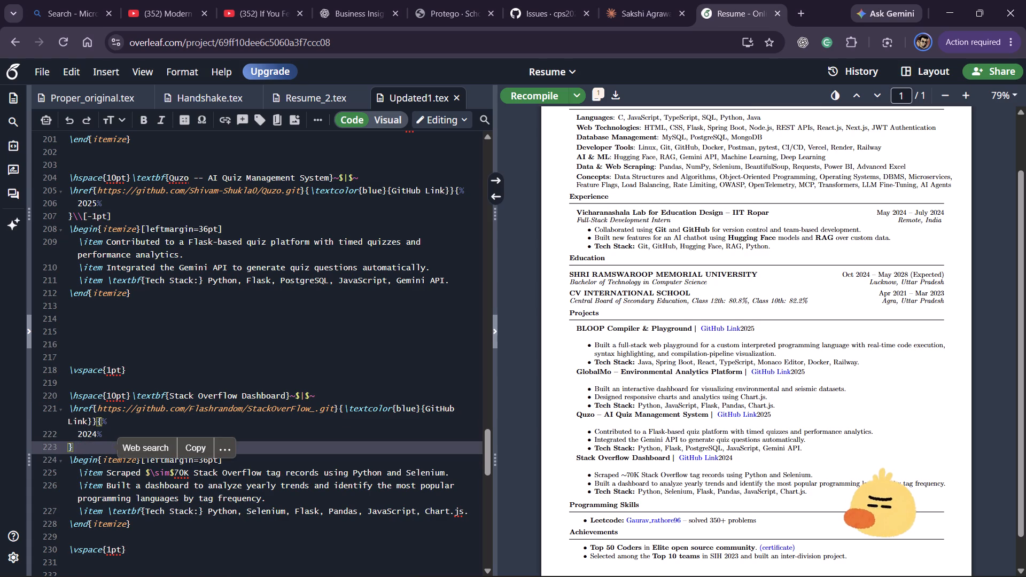
left_click(520, 97)
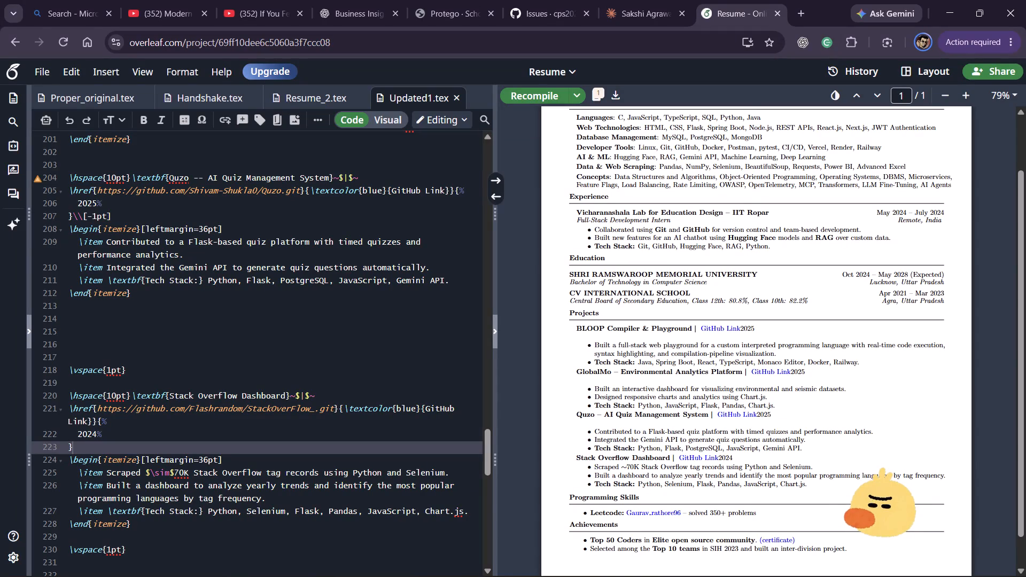
Open Resume_2.tex, recompile it, and examine its section and project layout in the compiled preview.
left_click(327, 97)
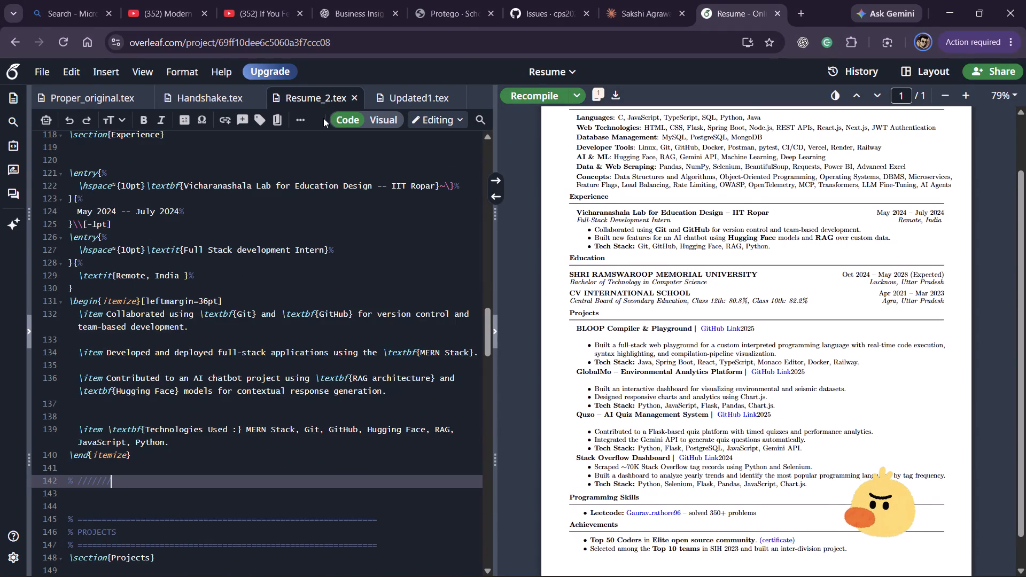
left_click(533, 90)
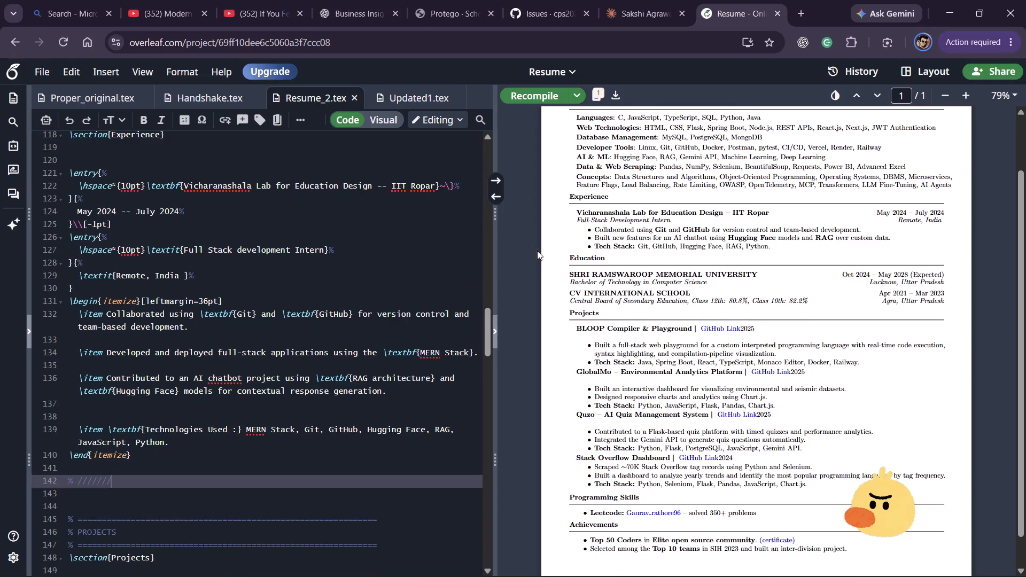
scroll(582, 294, "down", 3)
scroll(582, 297, "up", 1)
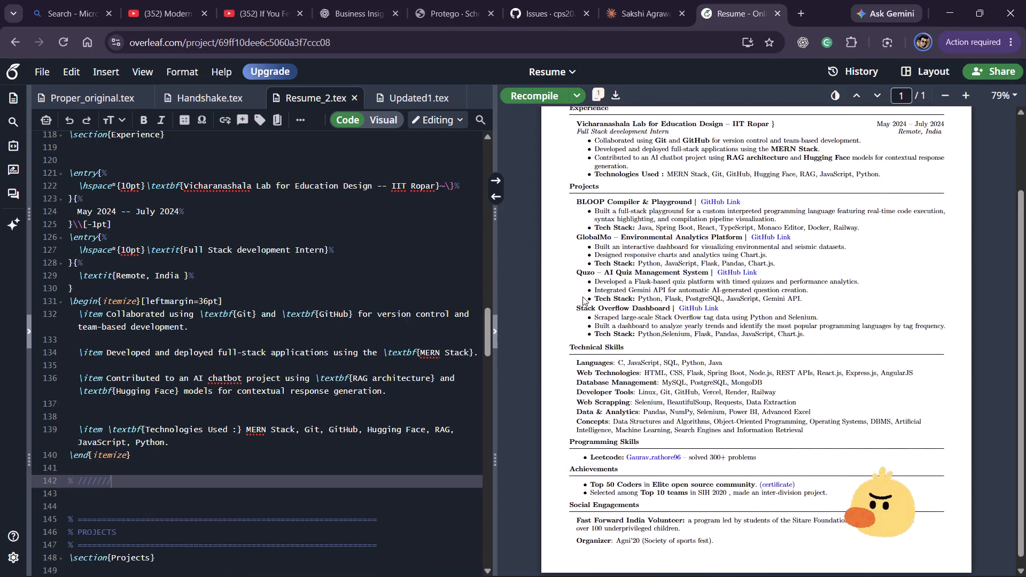
scroll(582, 297, "up", 1)
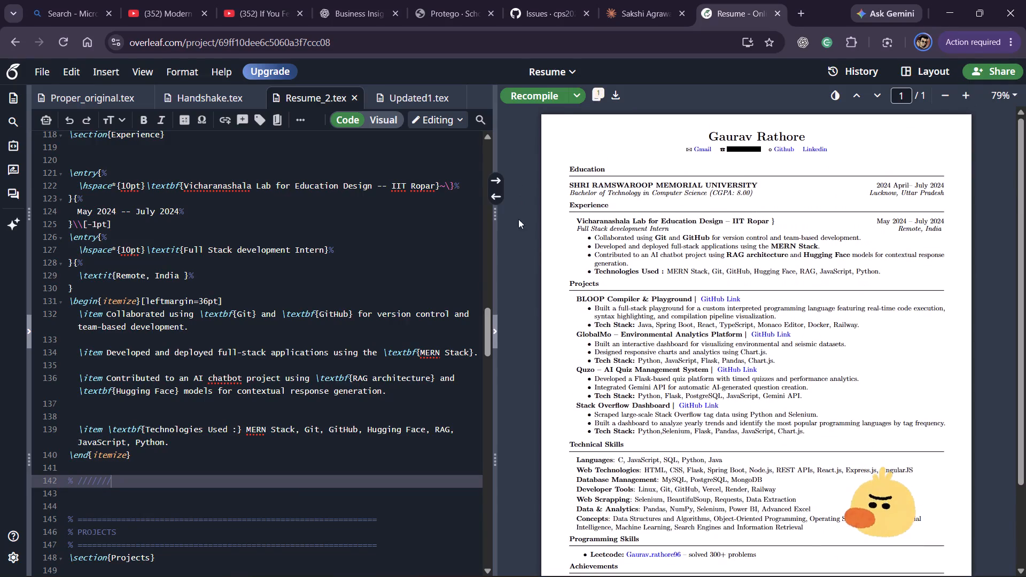
Return to Updated1.tex, delete the \\[-1pt] line-break code after the Quzo project's 2025 block, and recompile.
left_click(407, 96)
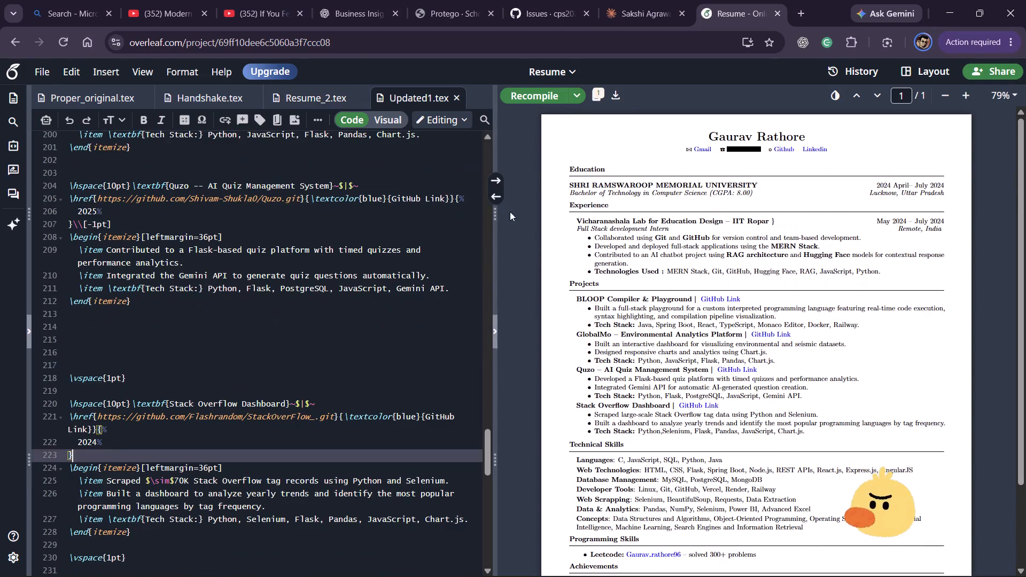
scroll(327, 318, "down", 2)
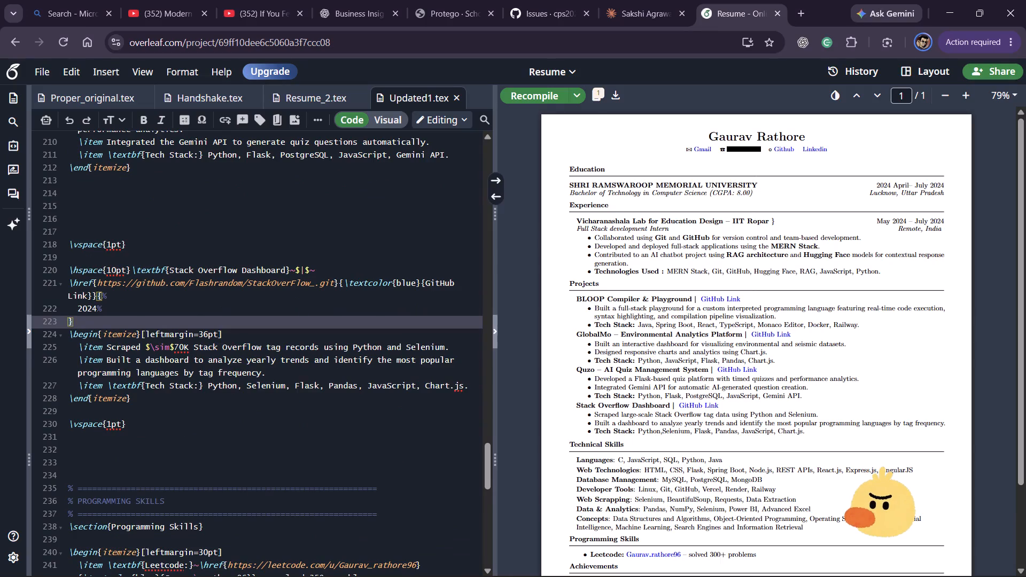
scroll(98, 390, "up", 2)
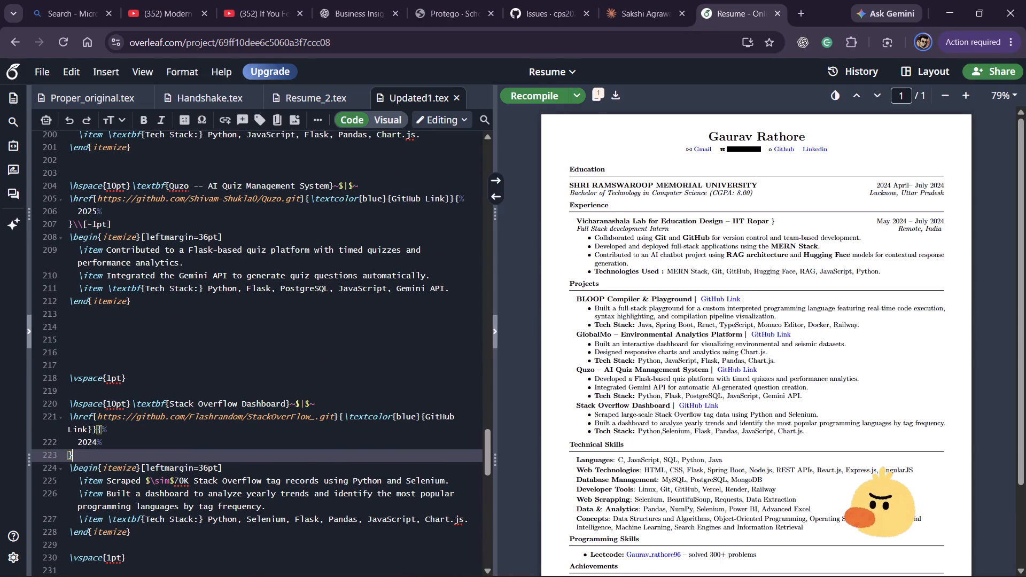
left_click_drag(121, 220, 76, 223)
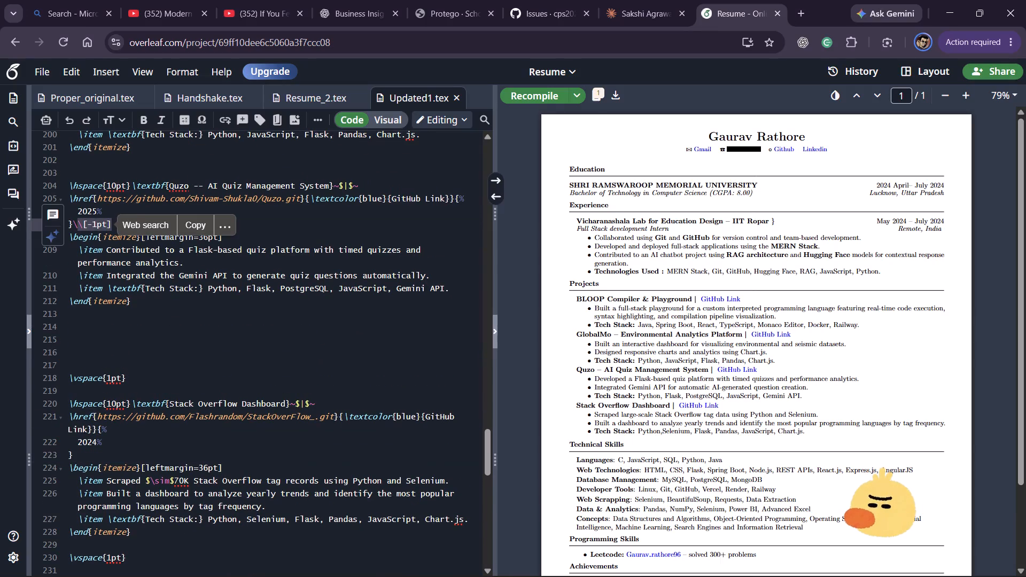
key("BackSpace")
key("BackSpace")
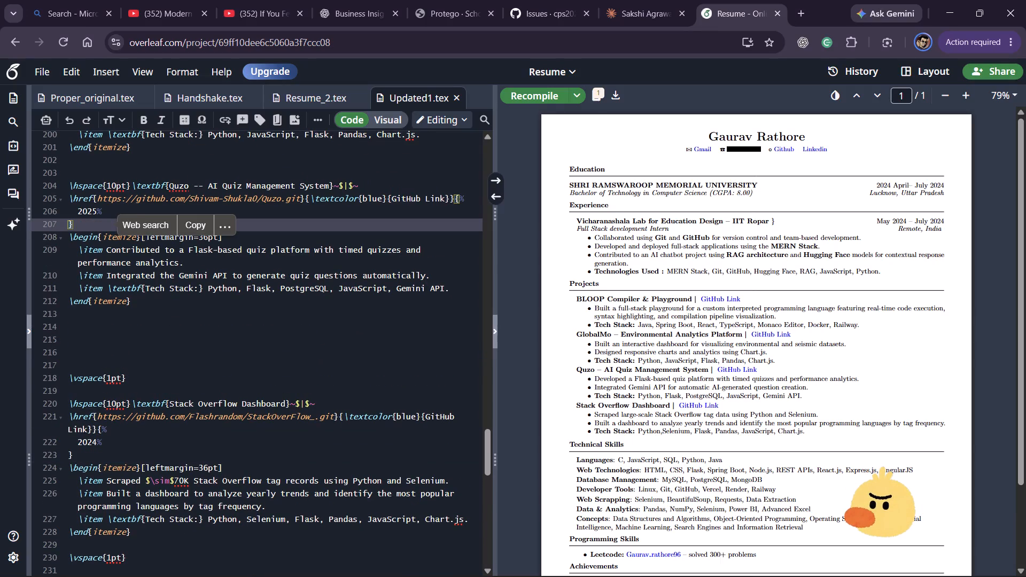
key("ctrl+Return")
Delete the \\[-1pt] line-break code after the GlobalMo project's 2025 block, keeping its closing brace, and recompile.
scroll(115, 183, "up", 2)
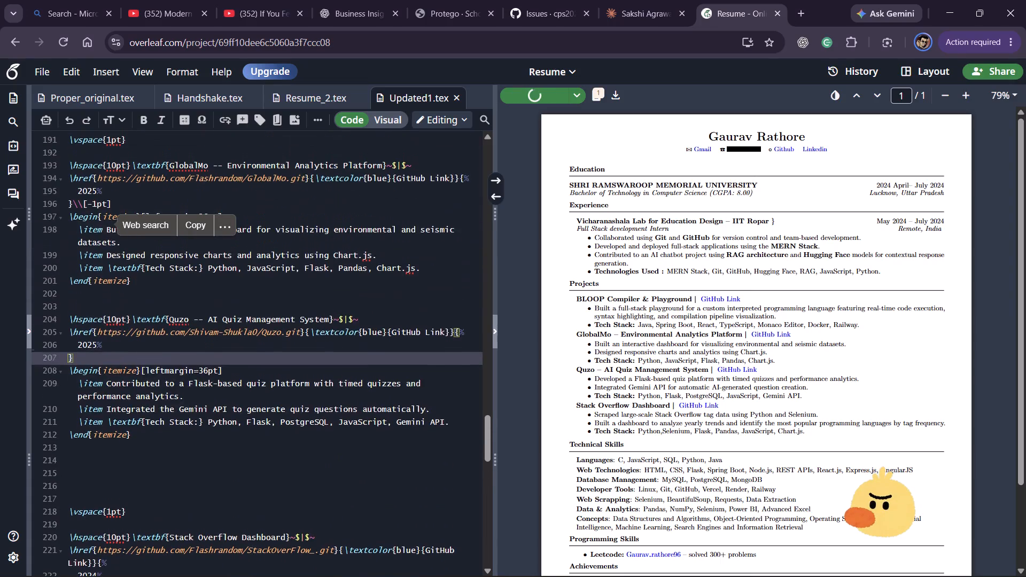
scroll(127, 230, "up", 1)
left_click(128, 206)
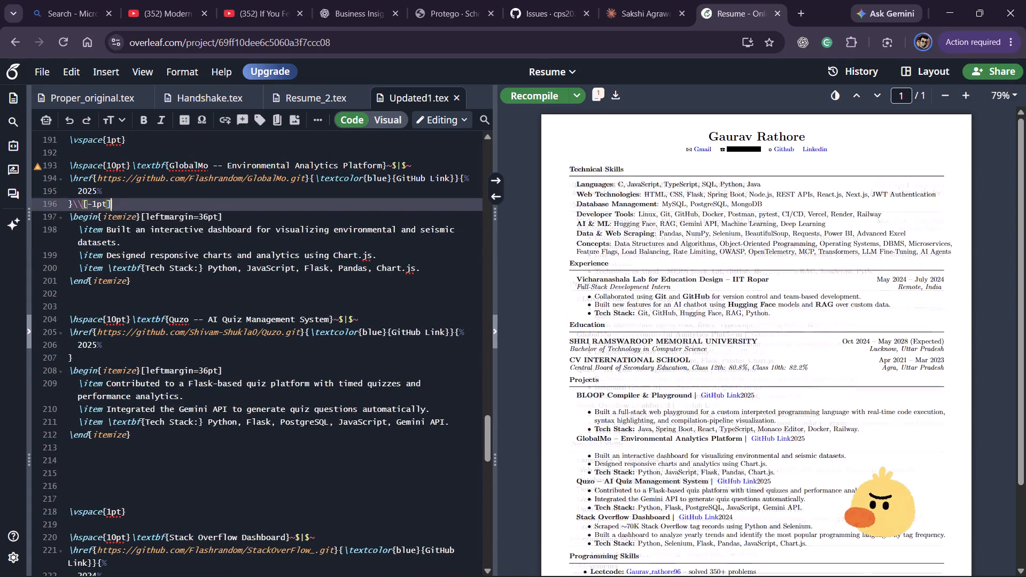
key("ctrl+BackSpace")
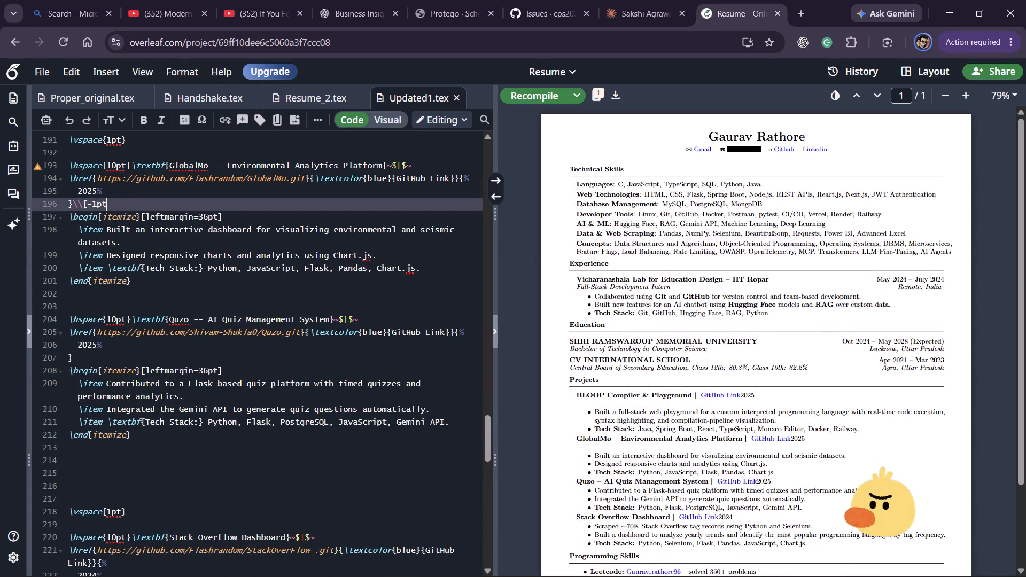
key("ctrl+BackSpace")
key("ctrl+BackSpace")
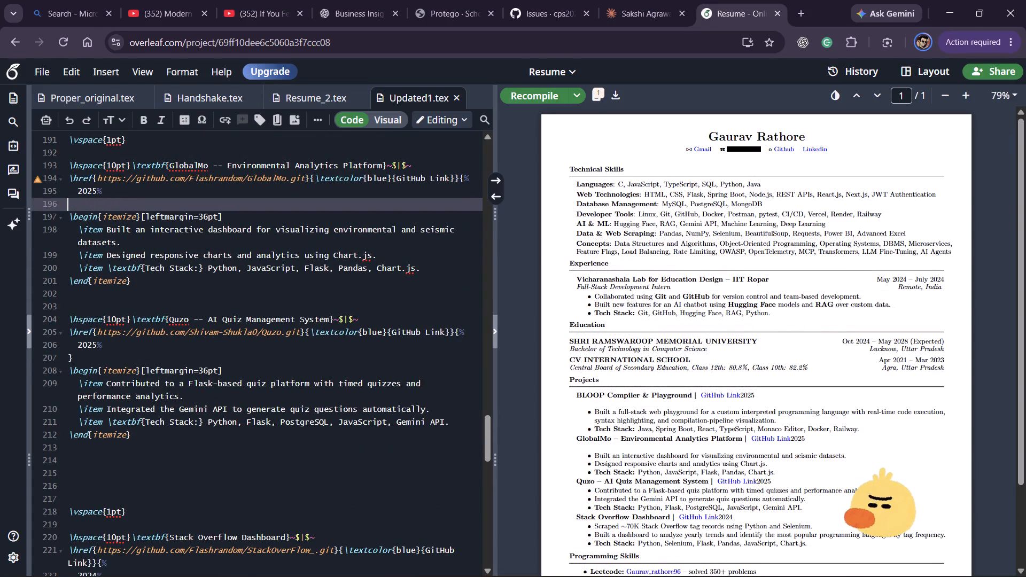
key("ctrl+z")
key("BackSpace")
key("BackSpace")
key("BackSpace")
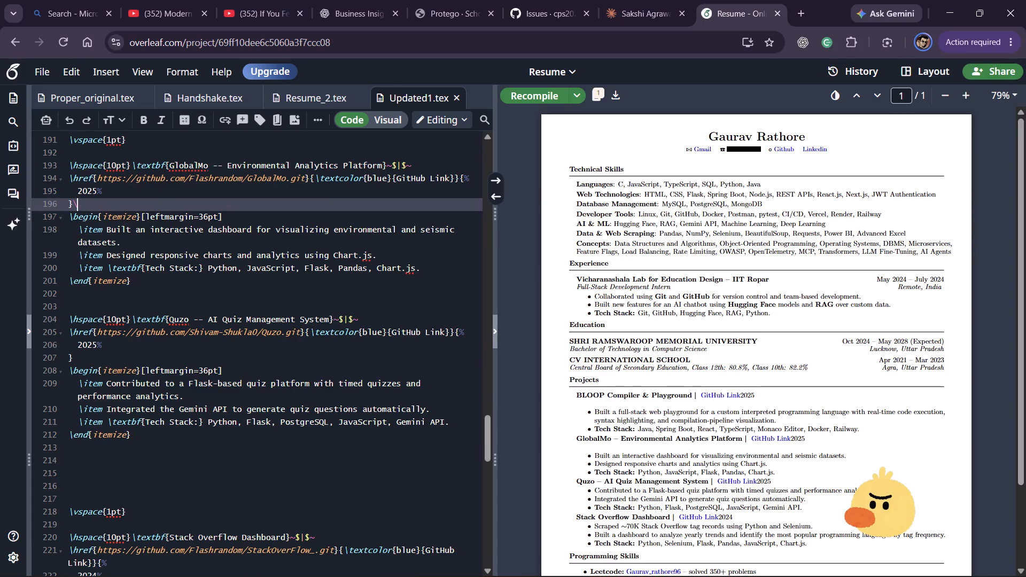
key("BackSpace")
left_click(518, 102)
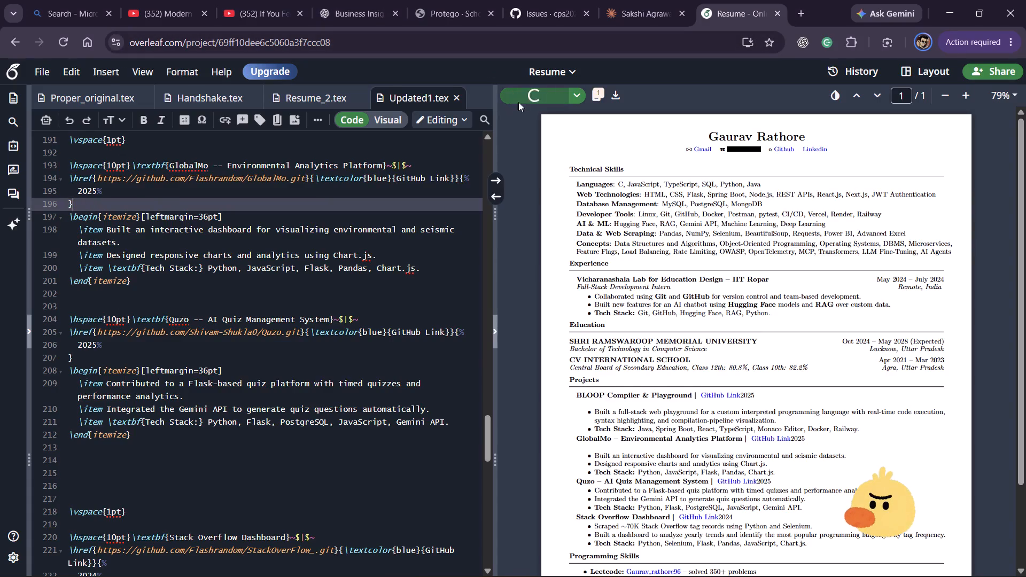
Delete the \\[-1pt] line-break code after the BLOOP project's 2025 block and recompile the resume.
scroll(361, 248, "up", 3)
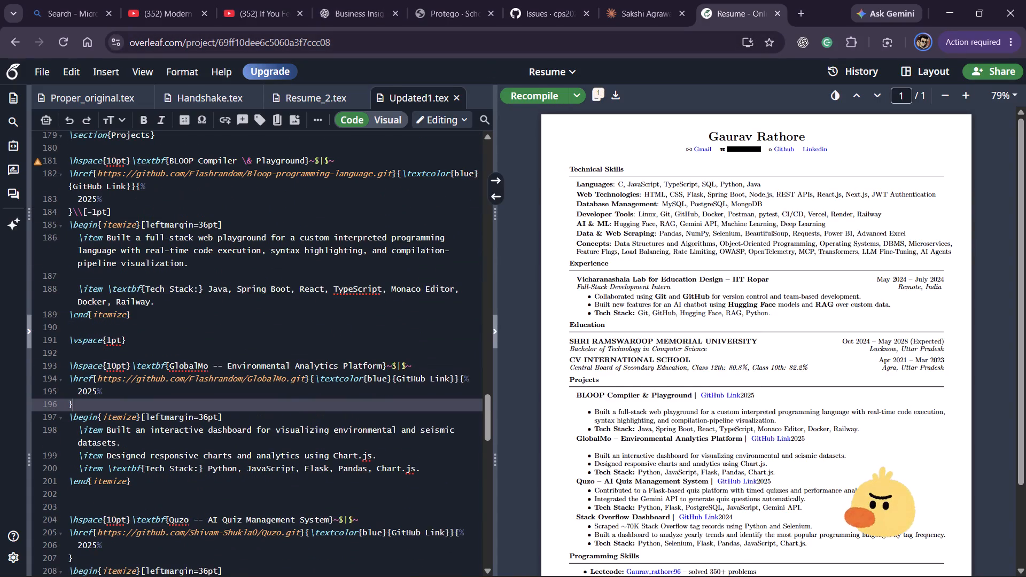
scroll(140, 273, "up", 1)
left_click(129, 283)
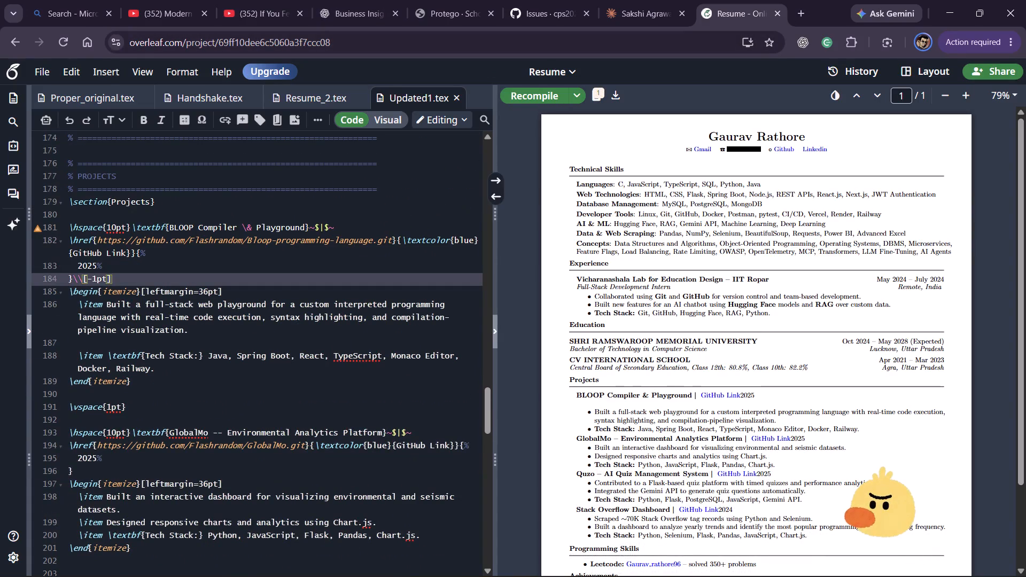
key("ctrl+BackSpace")
key("BackSpace")
key("BackSpace")
key("BackSpace")
key("BackSpace")
key("BackSpace")
key("BackSpace")
key("BackSpace")
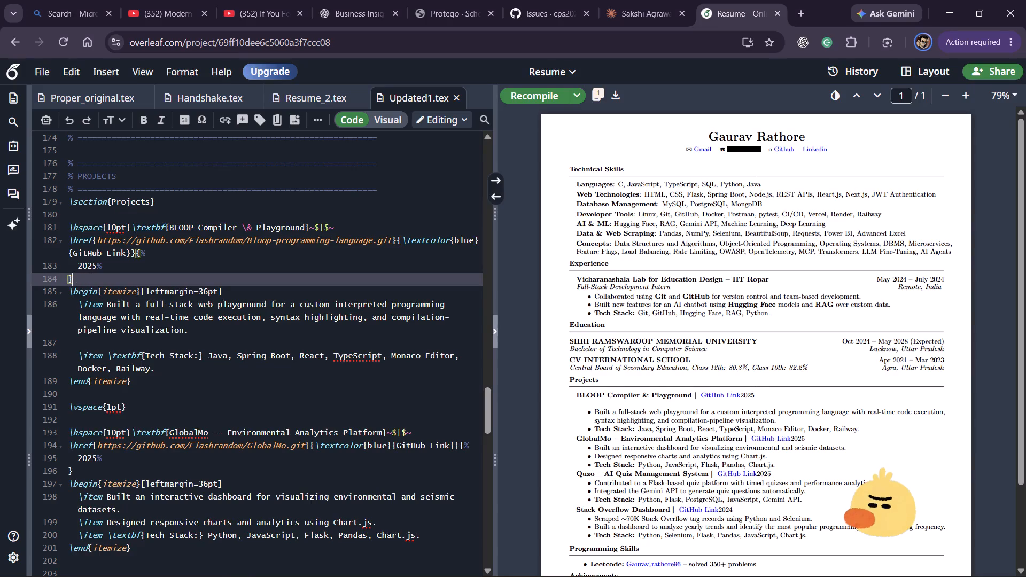
key("ctrl+Return")
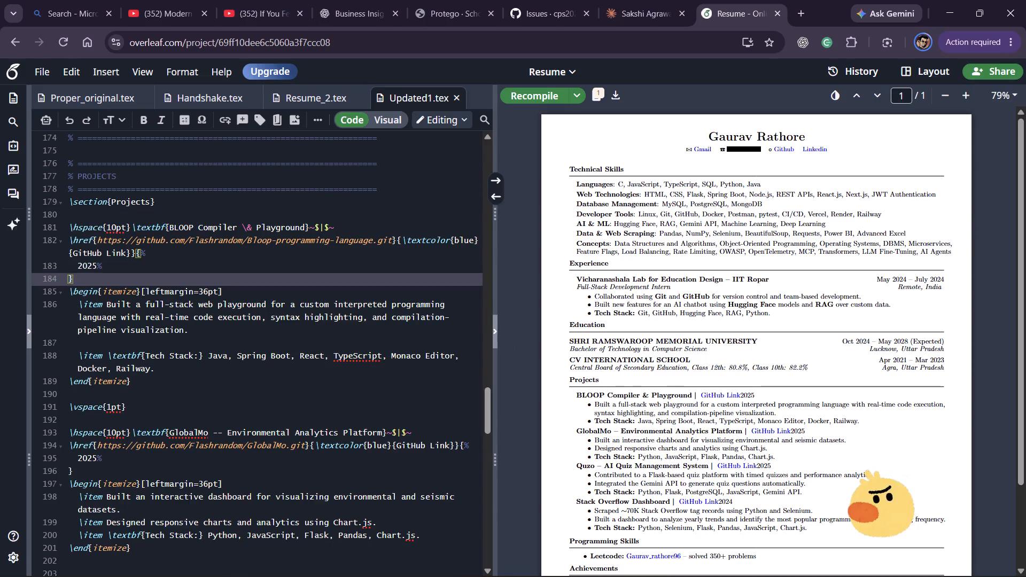
Copy the Experience entry's opening code from \entry{% through \textbf{, and go to the BLOOP project's title line in the source.
scroll(182, 272, "up", 5)
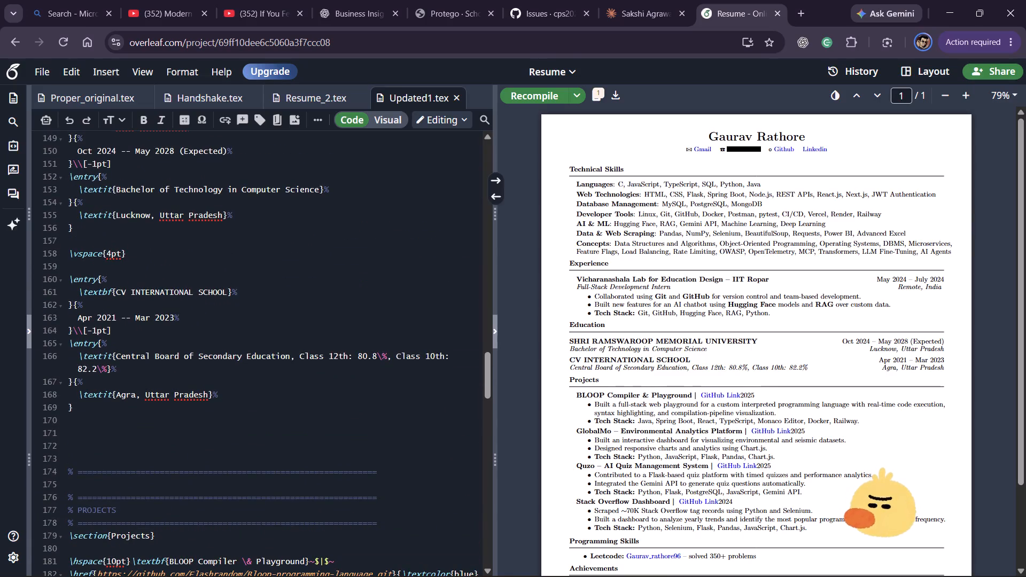
double_click(901, 275)
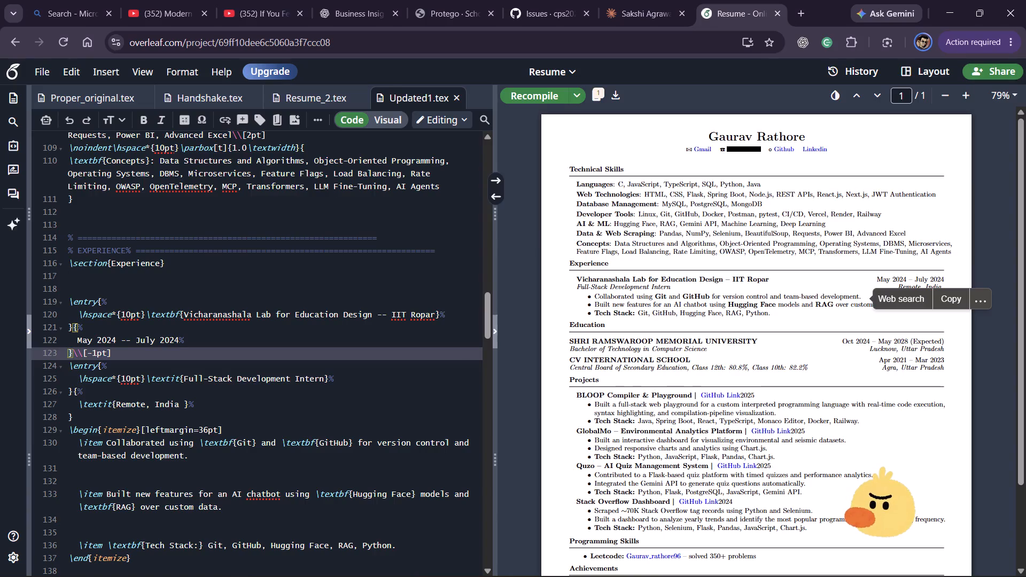
left_click_drag(71, 301, 99, 313)
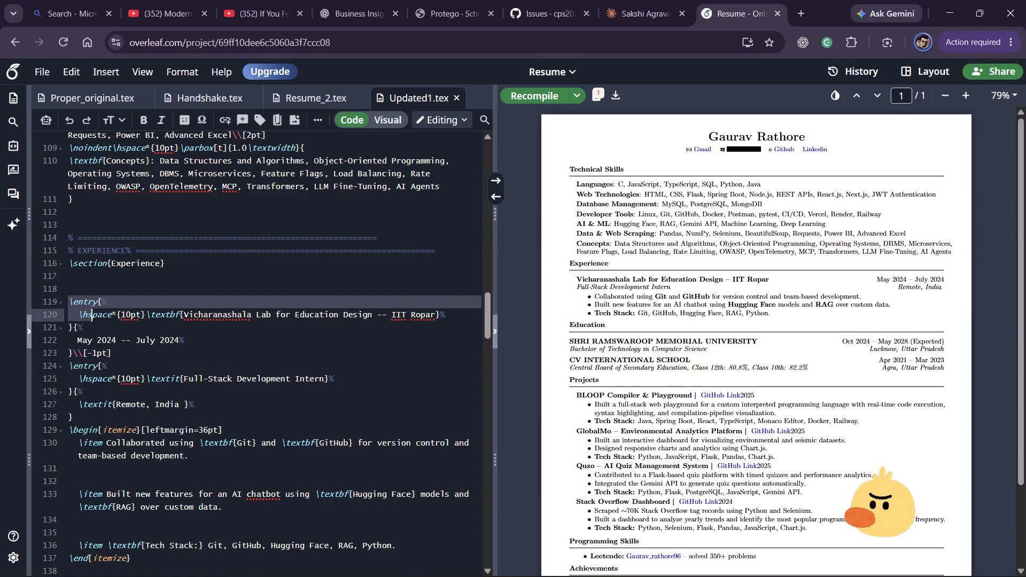
left_click_drag(99, 313, 173, 322)
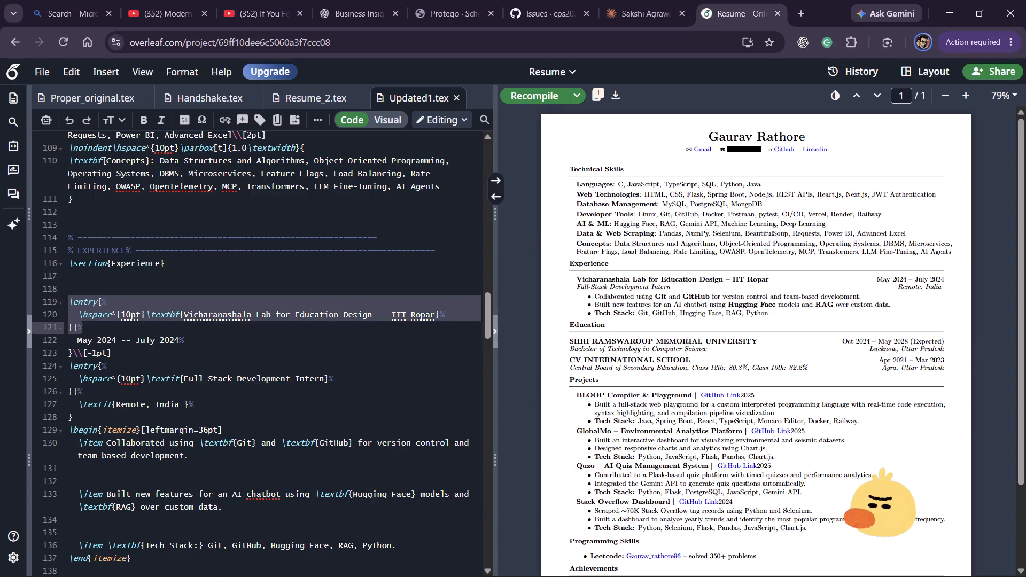
left_click_drag(173, 322, 182, 318)
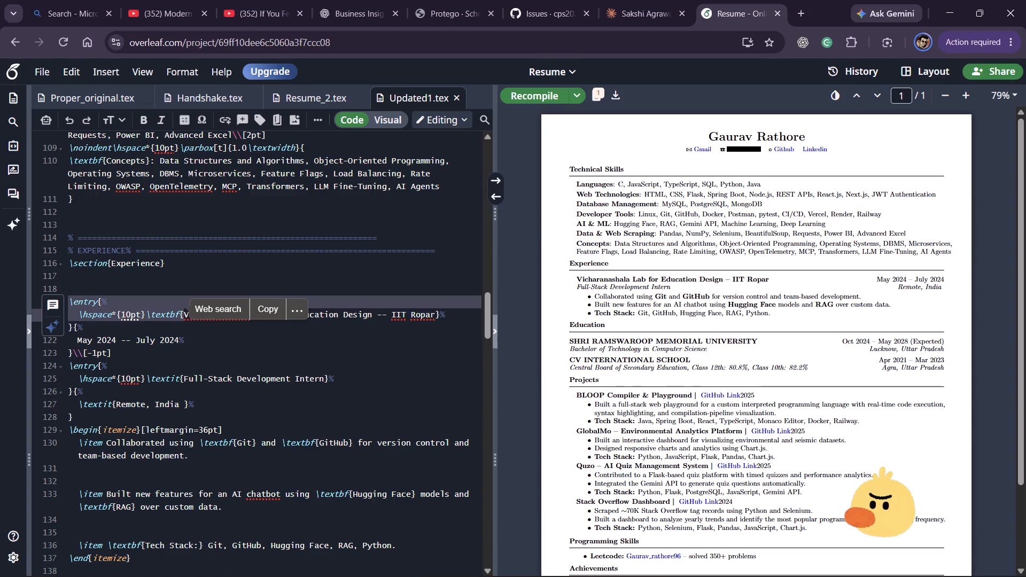
key("ctrl+c")
scroll(151, 314, "down", 2)
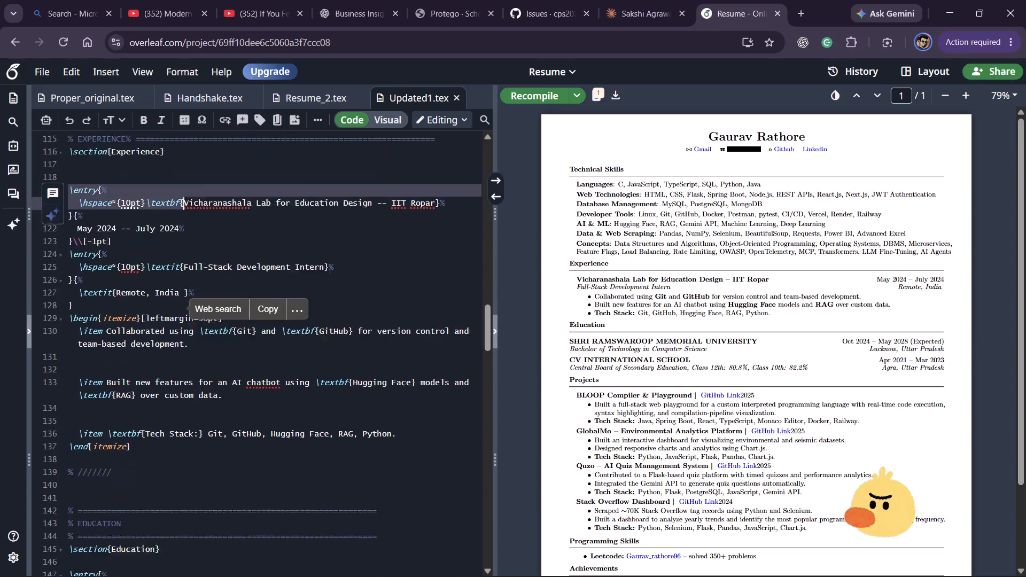
scroll(150, 314, "down", 1)
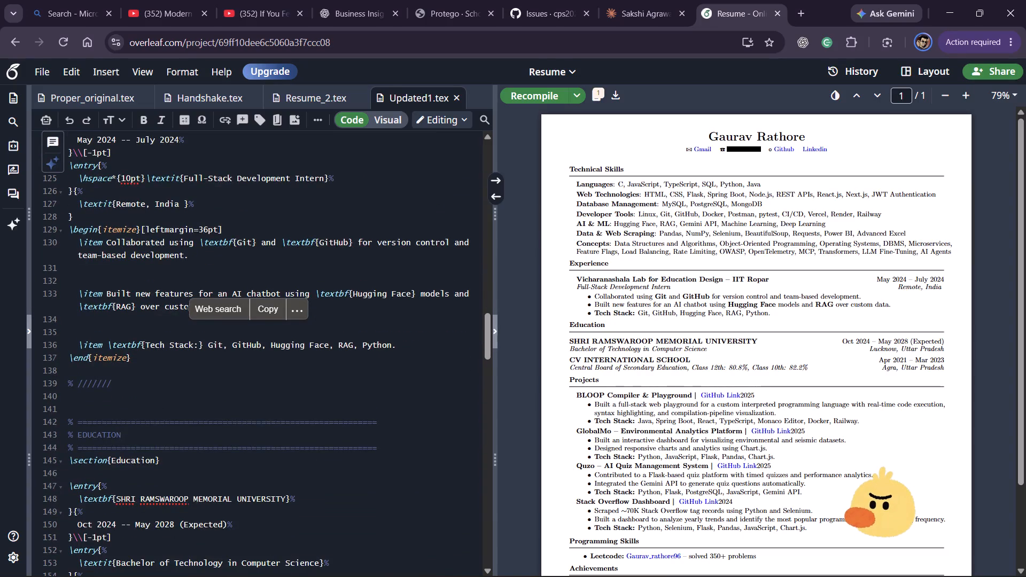
double_click(631, 397)
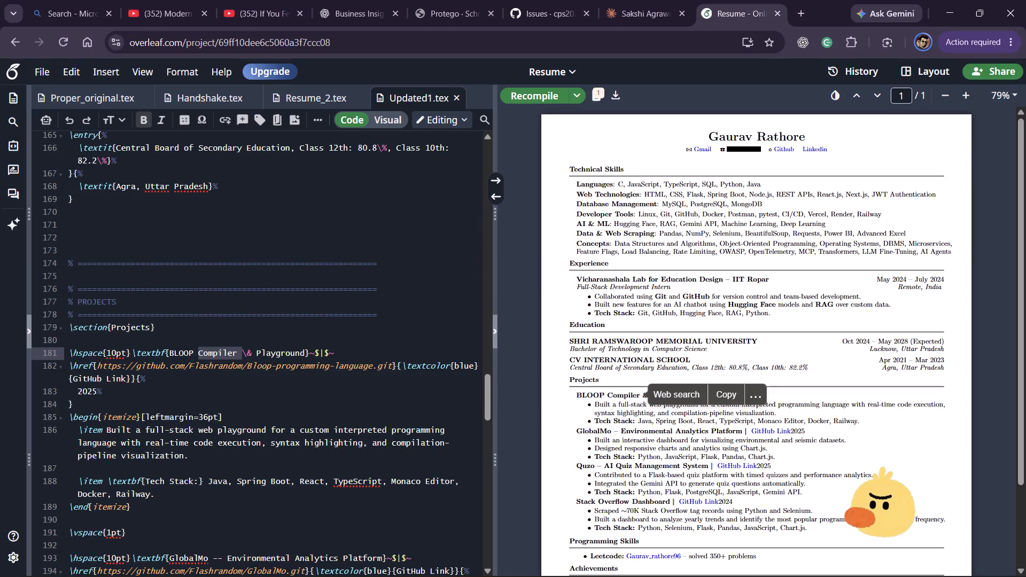
triple_click(585, 394)
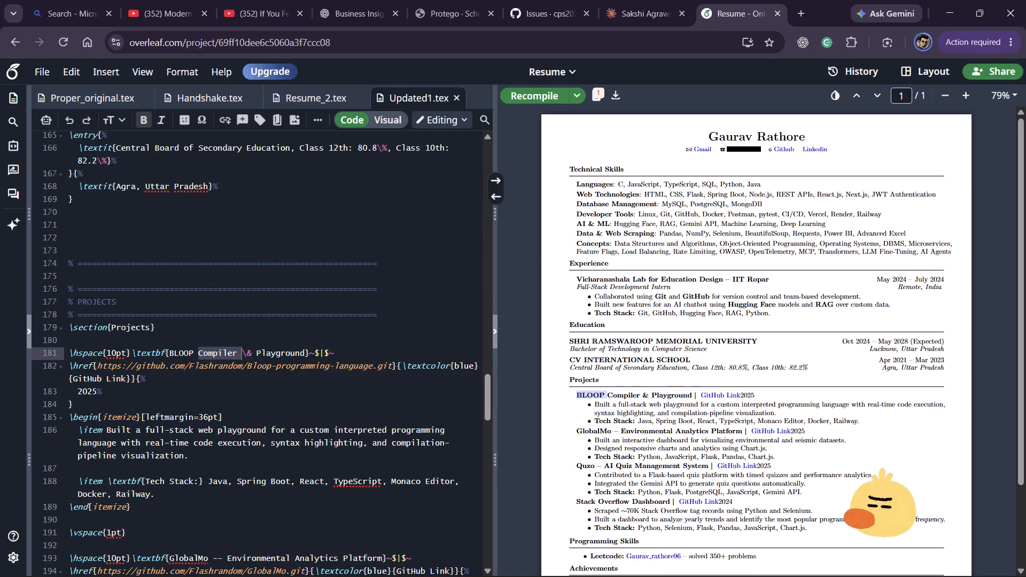
left_click(227, 349)
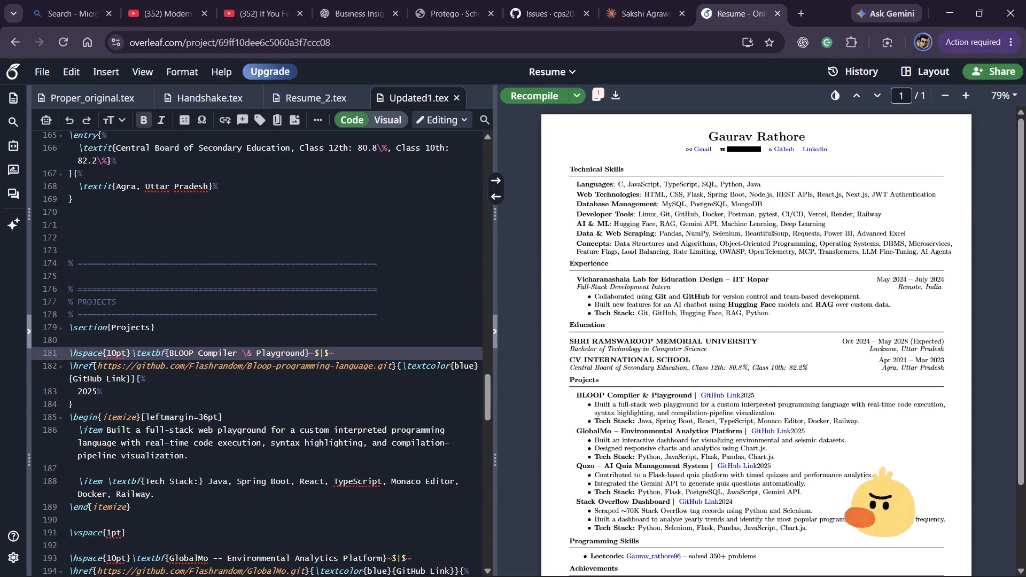
Review the compiled resume's layout and locate the source code of the Full-Stack Development Intern line in Experience.
scroll(619, 476, "down", 1)
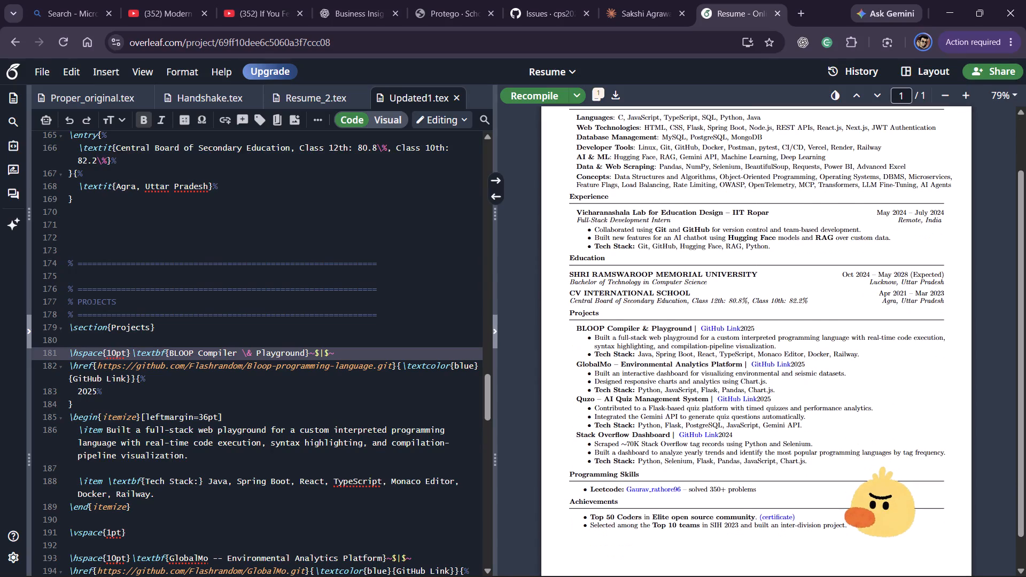
scroll(618, 476, "down", 1)
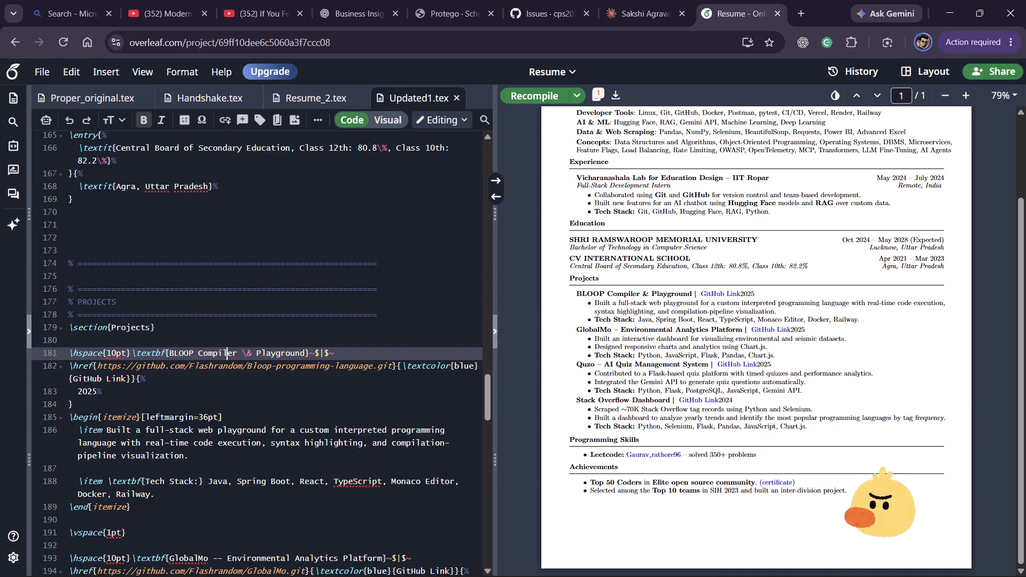
scroll(665, 303, "up", 3)
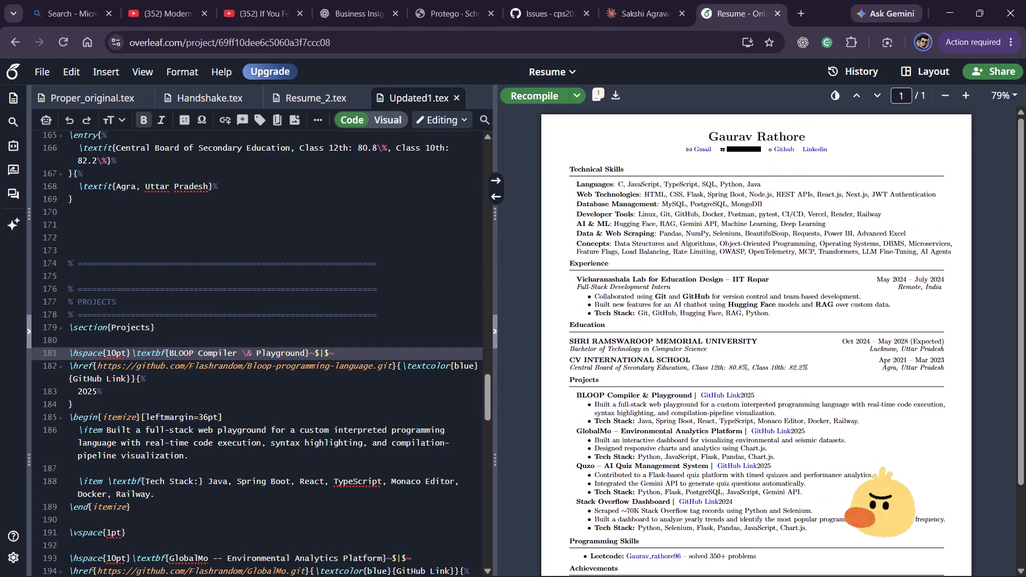
scroll(665, 303, "down", 1)
scroll(665, 303, "up", 2)
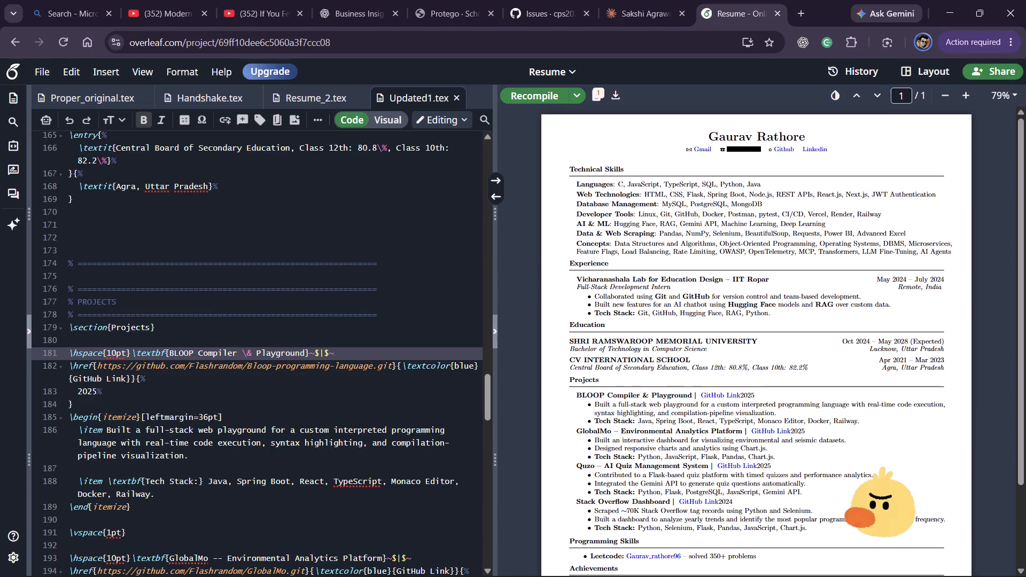
left_click(659, 280)
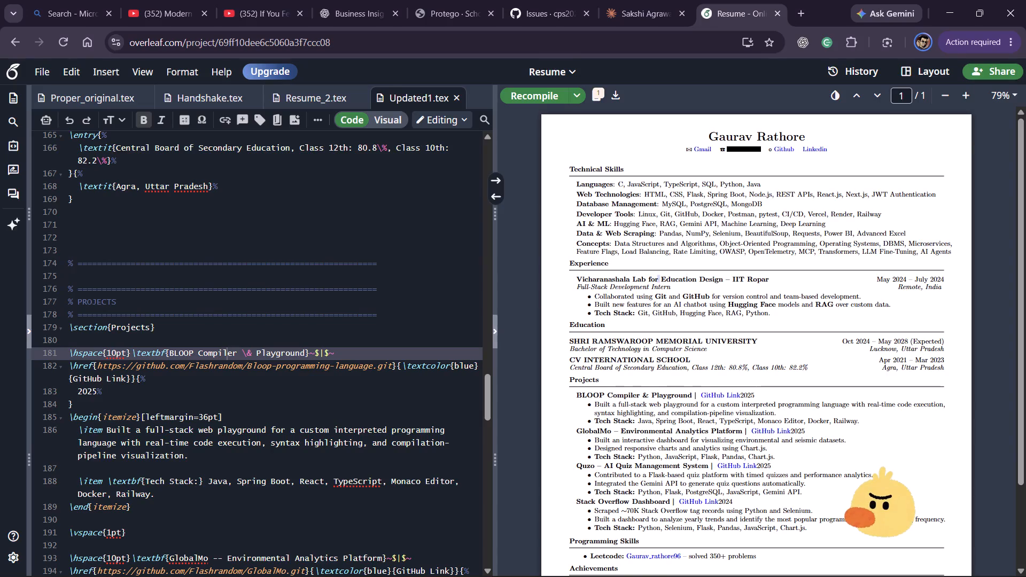
double_click(653, 287)
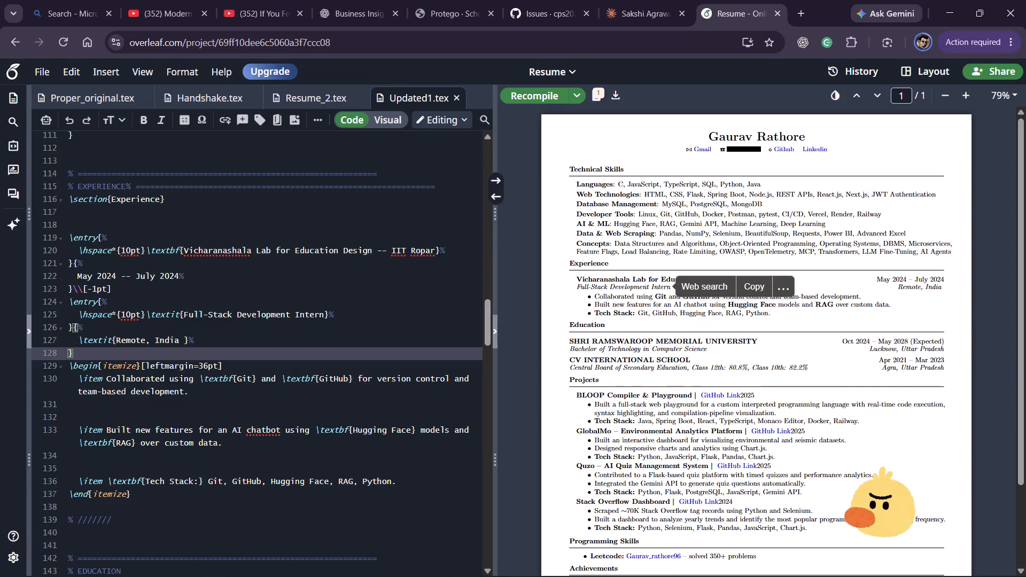
Change the Experience role title in the source to AI Engineer Intern and recompile the resume.
left_click(322, 318)
key("ctrl+Left")
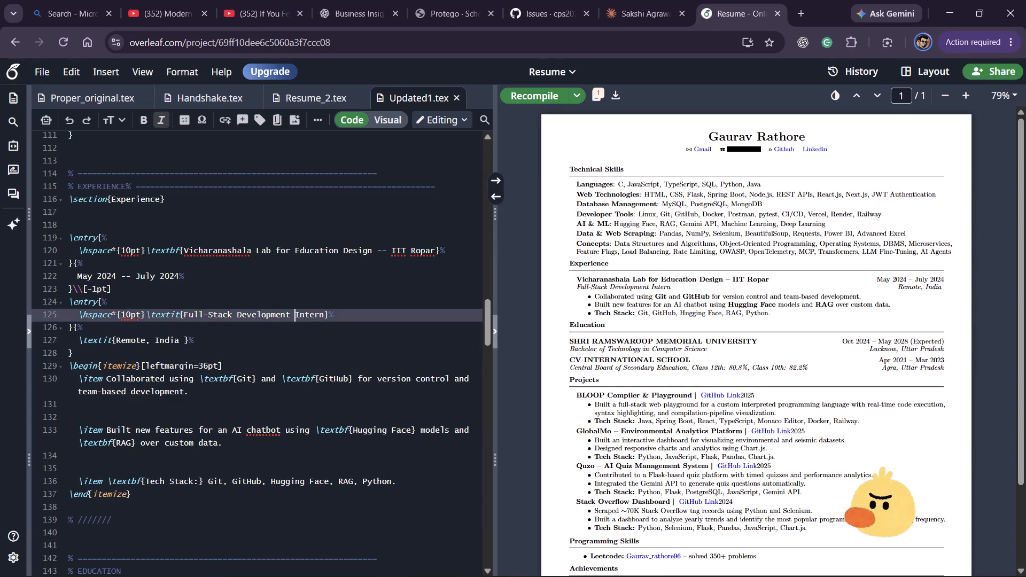
key("Left")
key("ctrl+BackSpace")
key("ctrl+BackSpace")
key("ctrl+BackSpace")
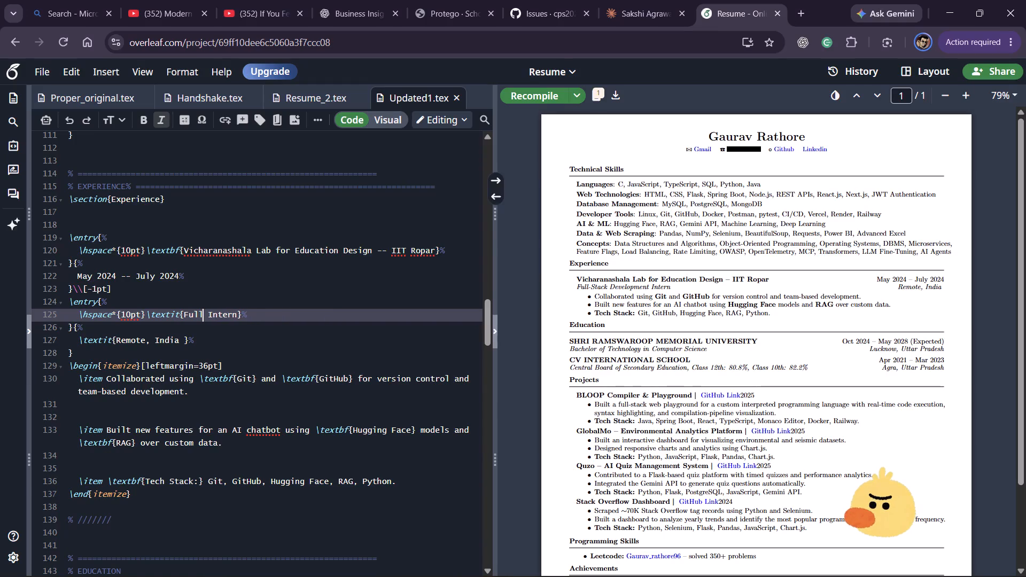
key("ctrl+BackSpace")
type("AI")
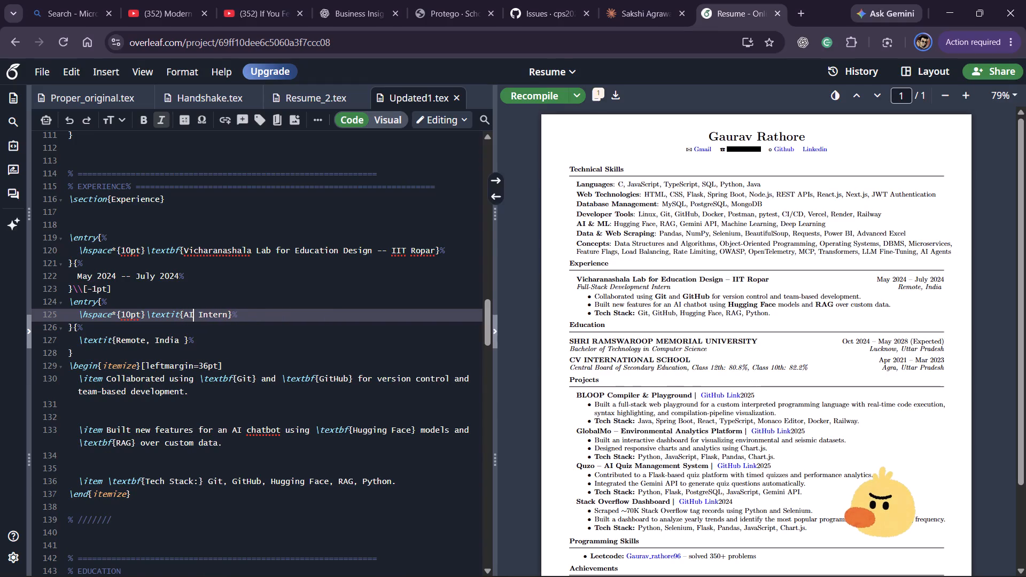
key("space")
type("Engineer")
key("ctrl+Return")
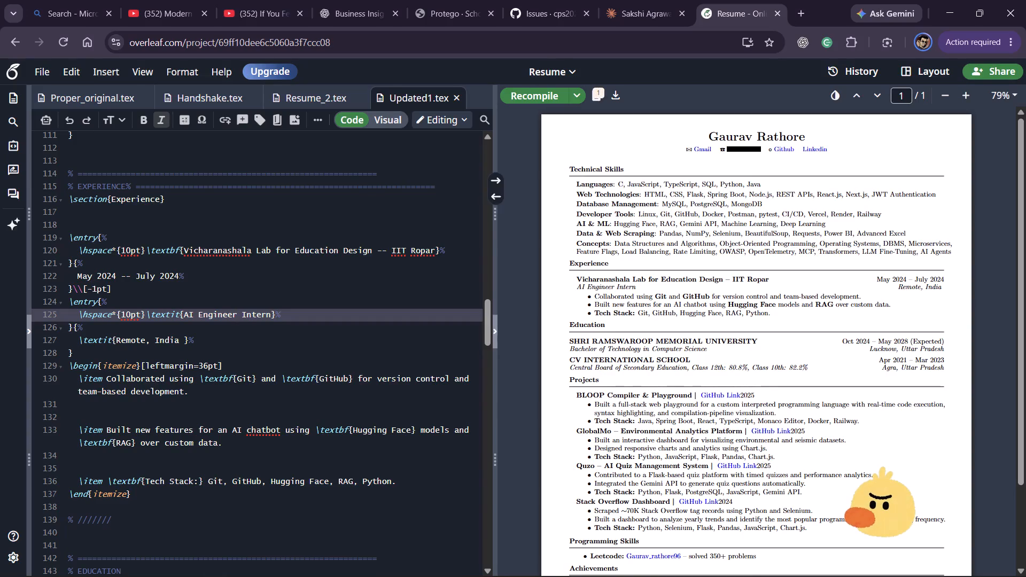
scroll(294, 186, "up", 1)
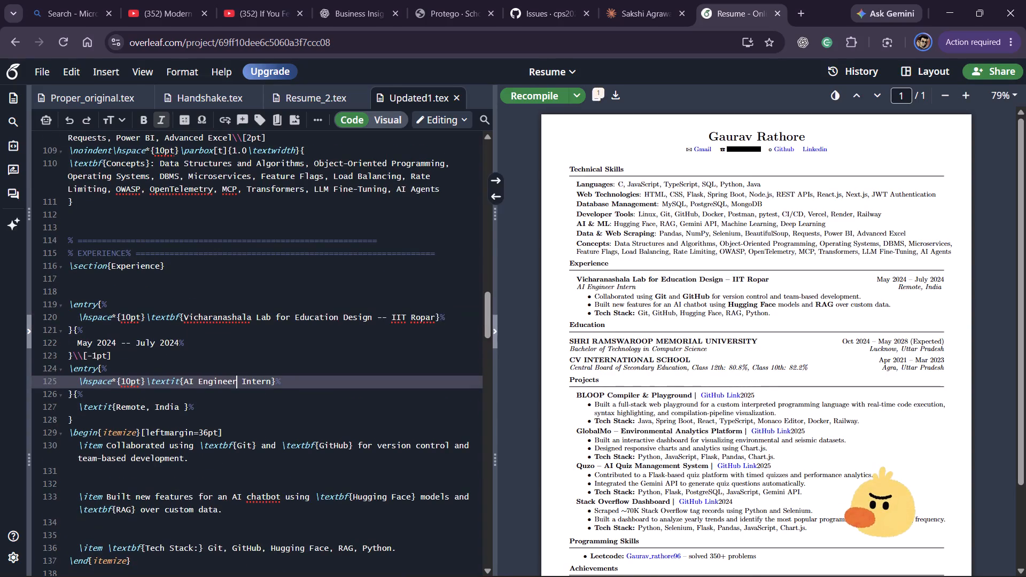
scroll(294, 251, "down", 1)
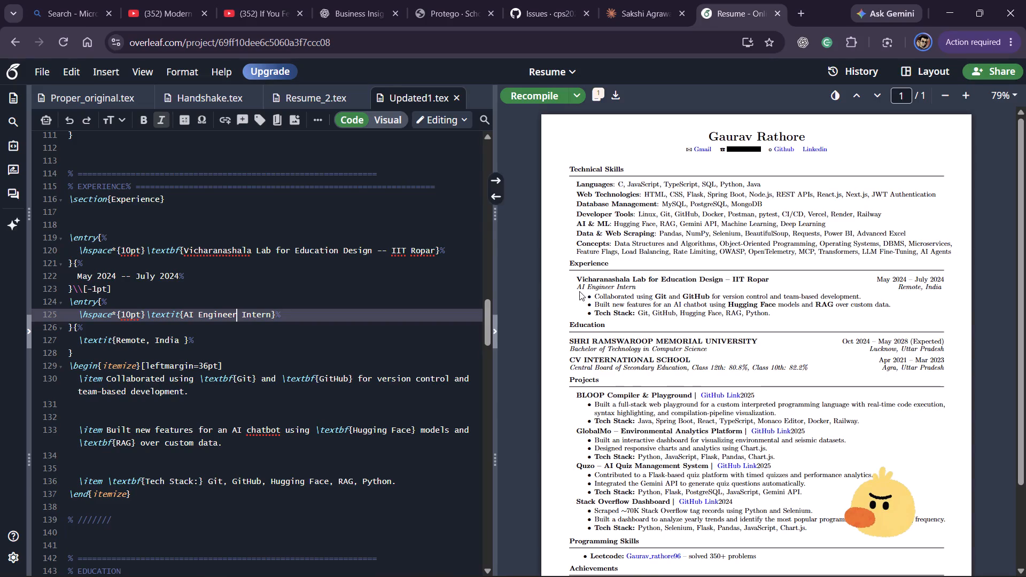
Search the web in a new tab for "ai engineer intern", then return to the resume.
left_click(802, 1)
type("auu")
key("BackSpace")
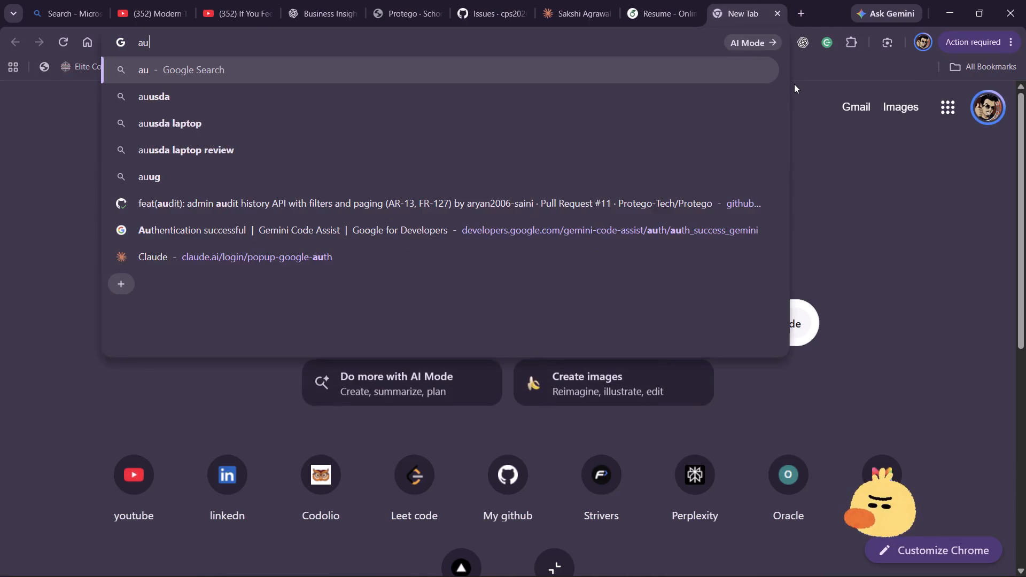
type("i")
key("space")
key("e")
type("ngee")
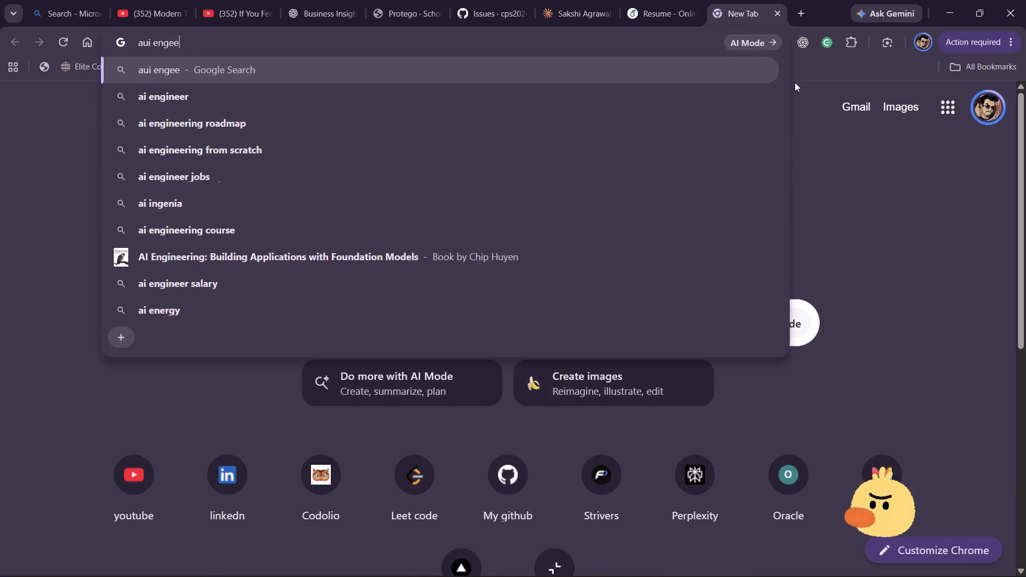
key("Down")
key("space")
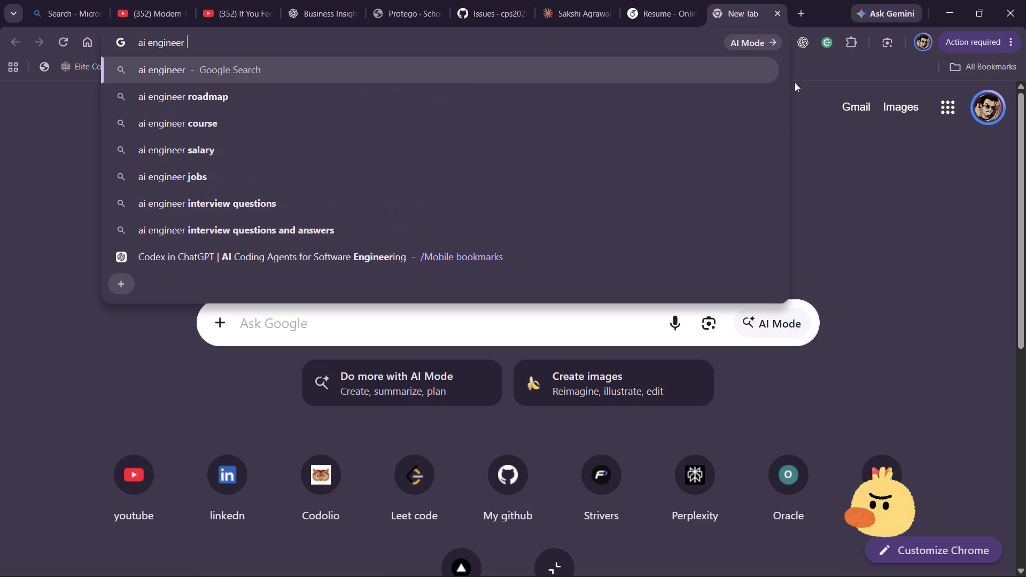
type("in")
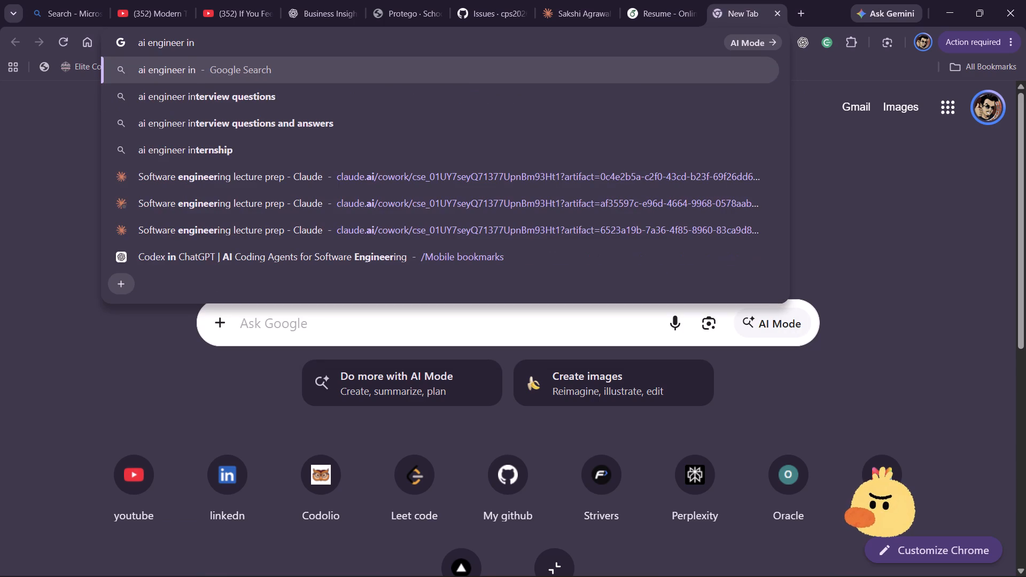
type("ter")
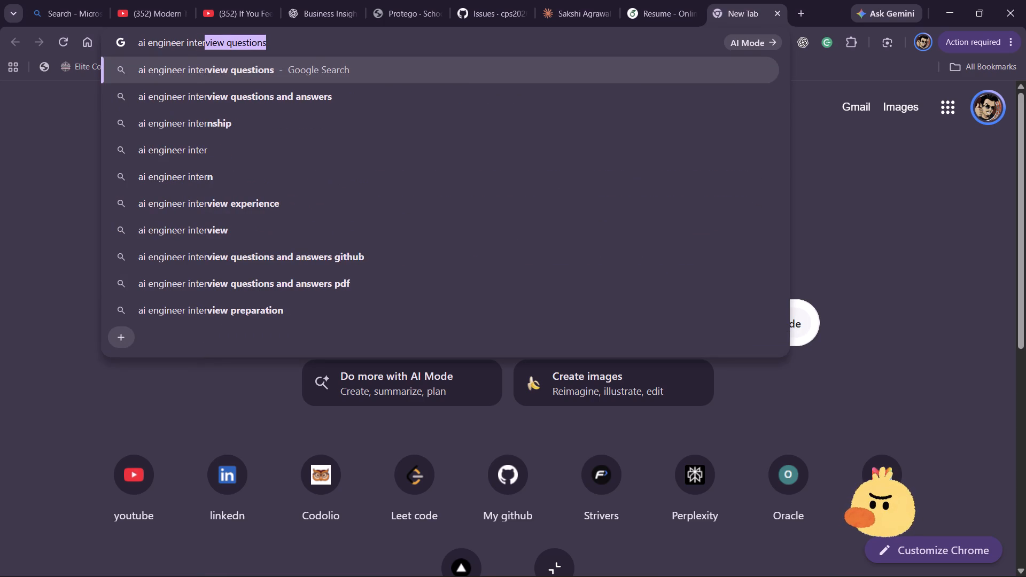
key("Down")
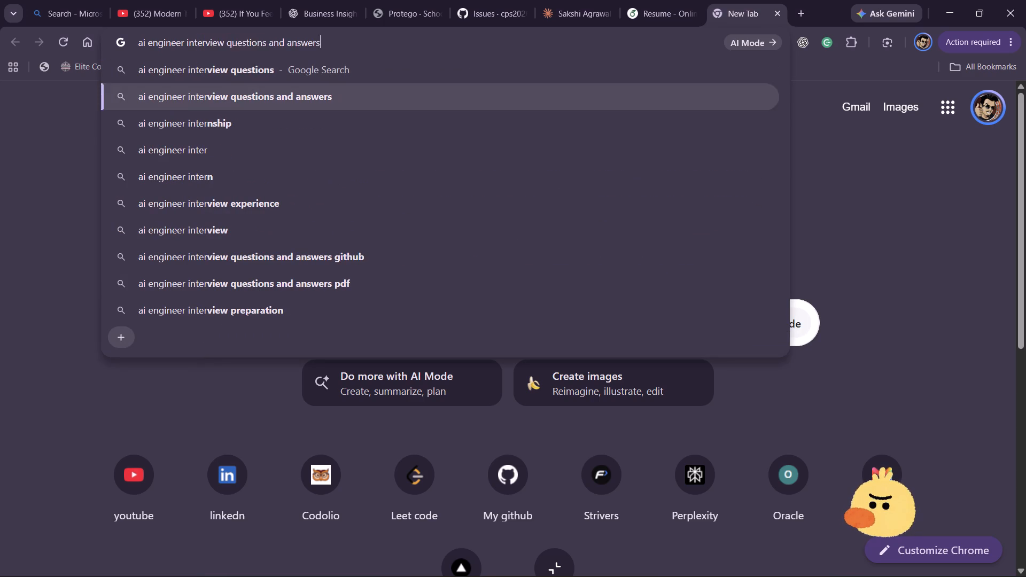
key("Down")
key("Down")
key("Down")
key("Return")
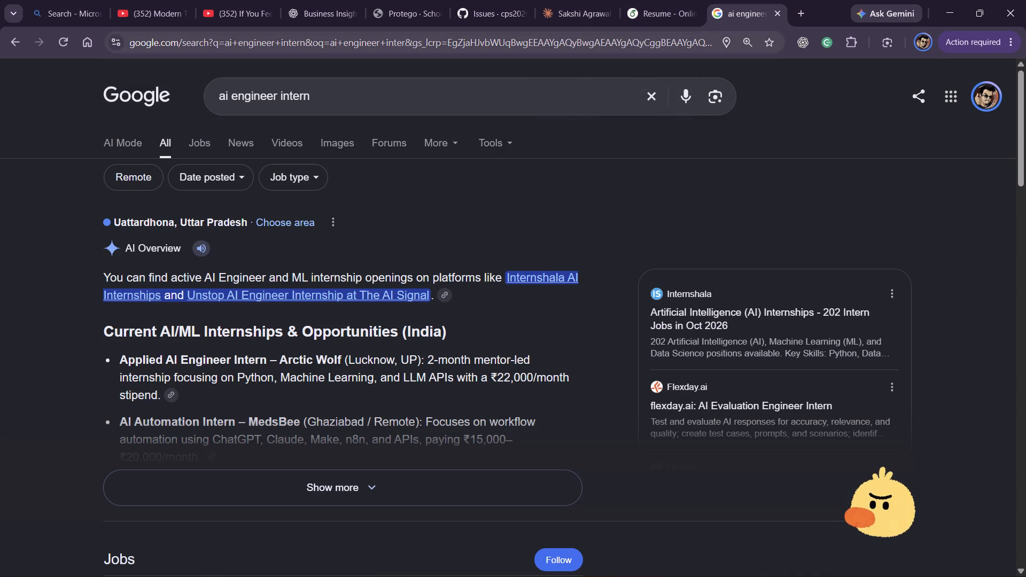
left_click(627, 0)
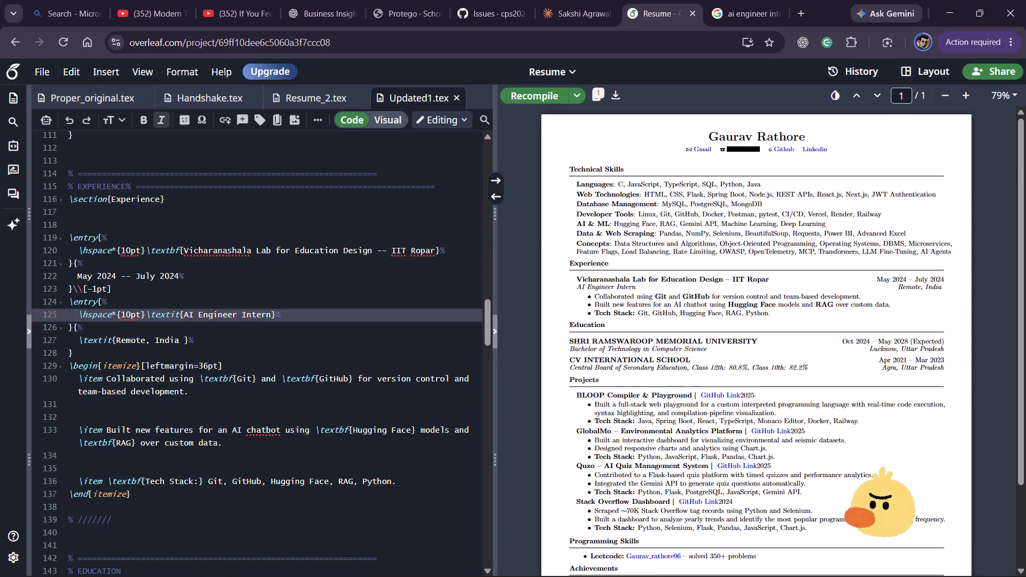
Move the Experience entry's Tech Stack item to a new line directly below \begin{itemize}[leftmargin=36pt], ahead of the other bullets.
double_click(767, 310)
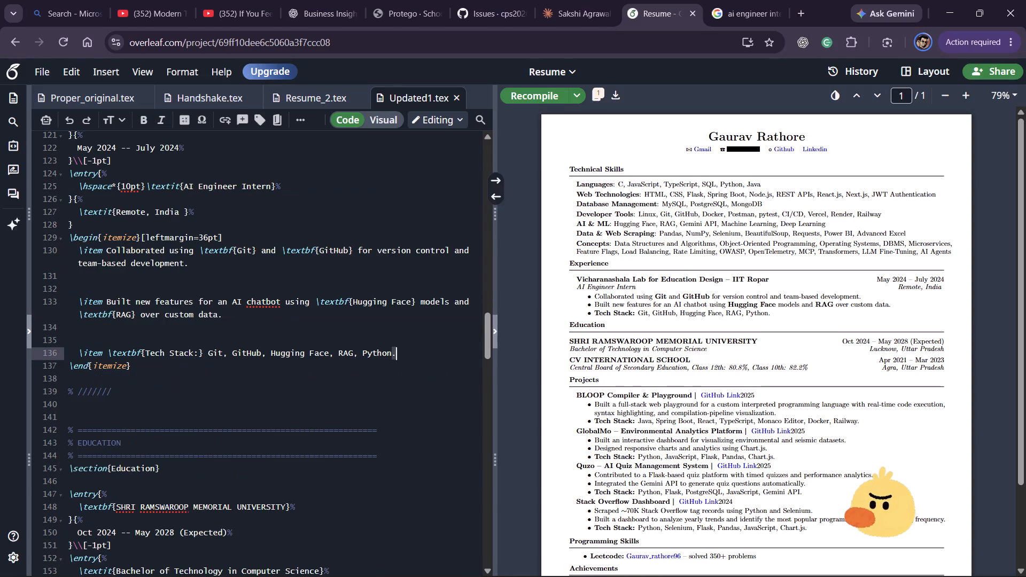
left_click(386, 349)
left_click_drag(399, 351, 147, 342)
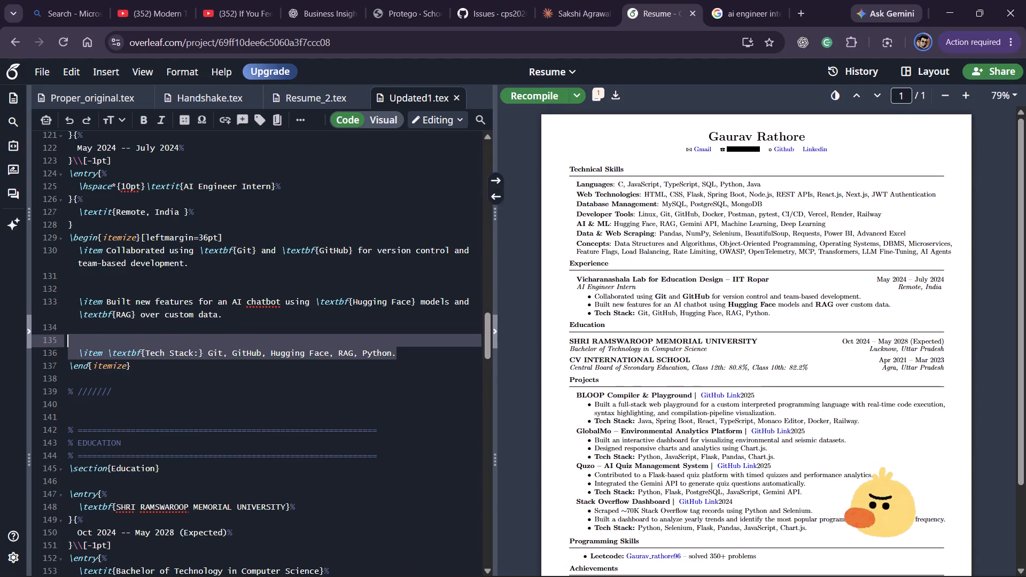
left_click_drag(147, 342, 83, 352)
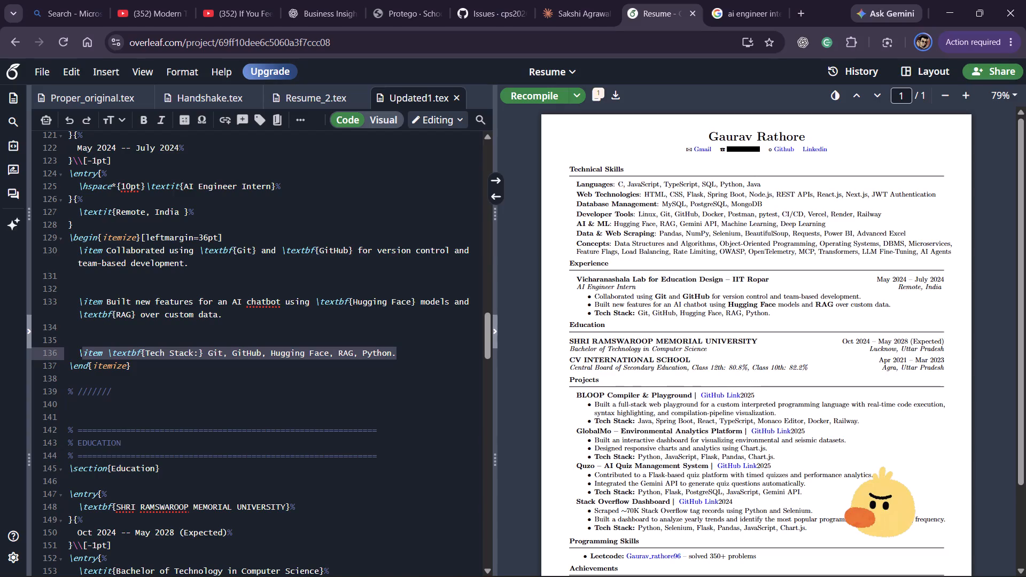
left_click_drag(83, 352, 82, 352)
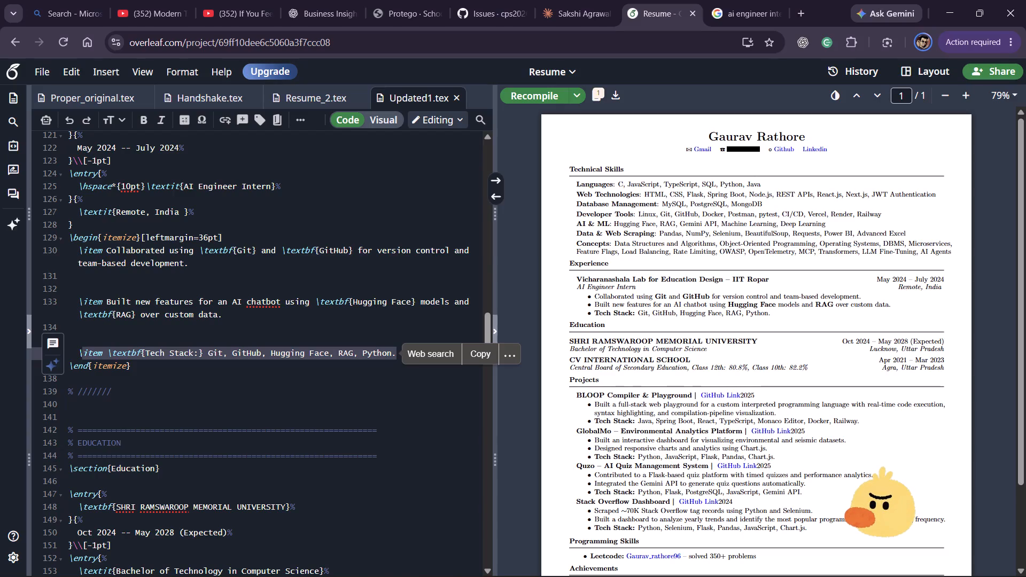
key("ctrl+shift+Left")
key("ctrl+x")
key("Up")
key("Up")
key("Up")
key("Up")
key("Up")
key("Up")
key("Up")
key("Up")
key("Up")
key("Up")
key("Up")
key("Up")
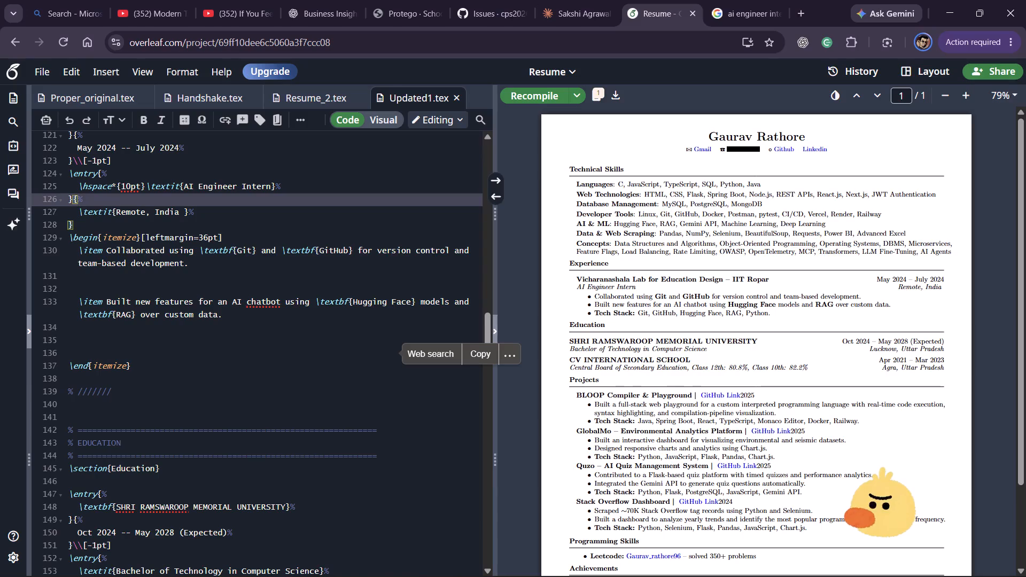
left_click(133, 230)
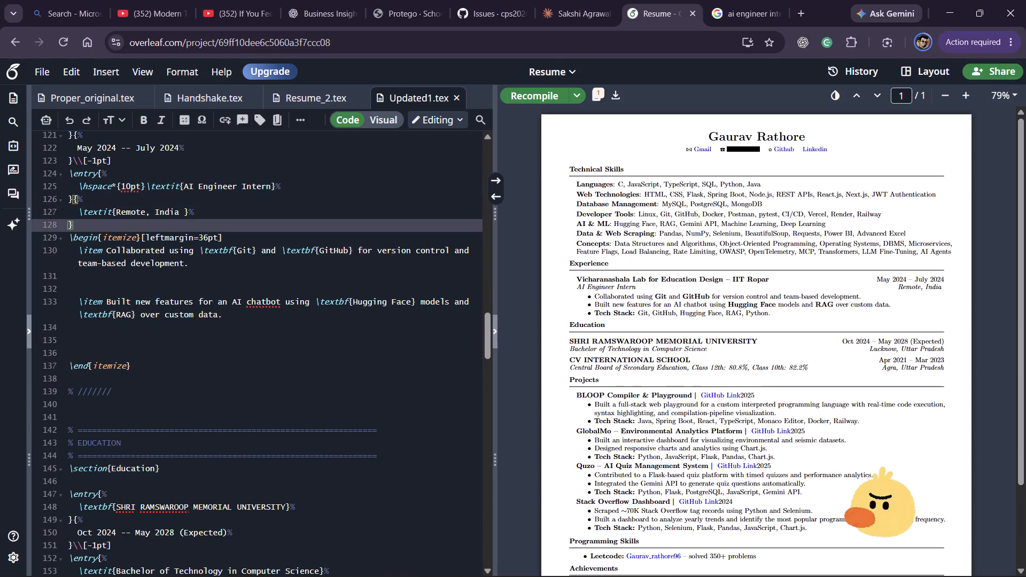
left_click(236, 235)
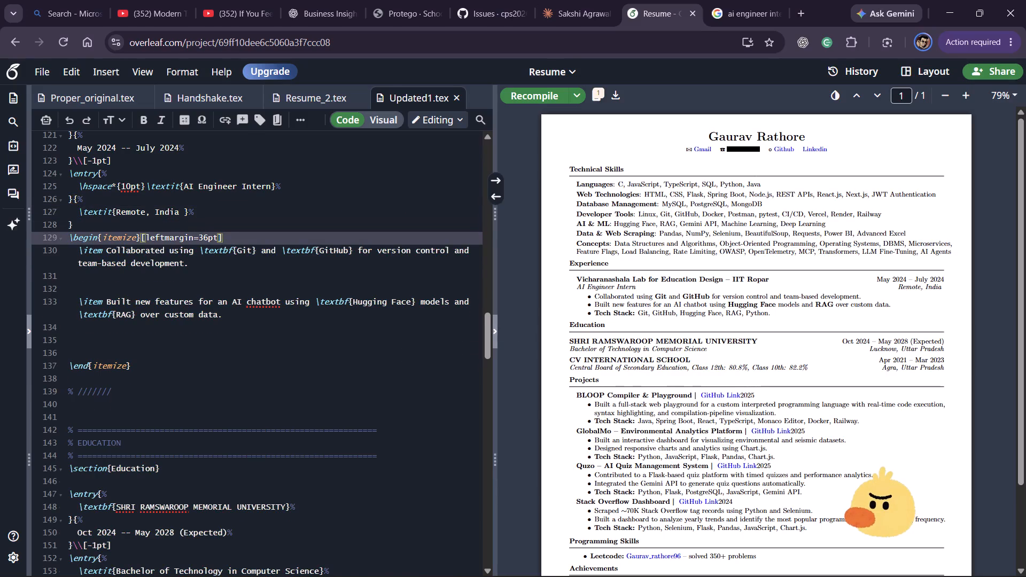
key("Return")
key("Tab")
key("BackSpace")
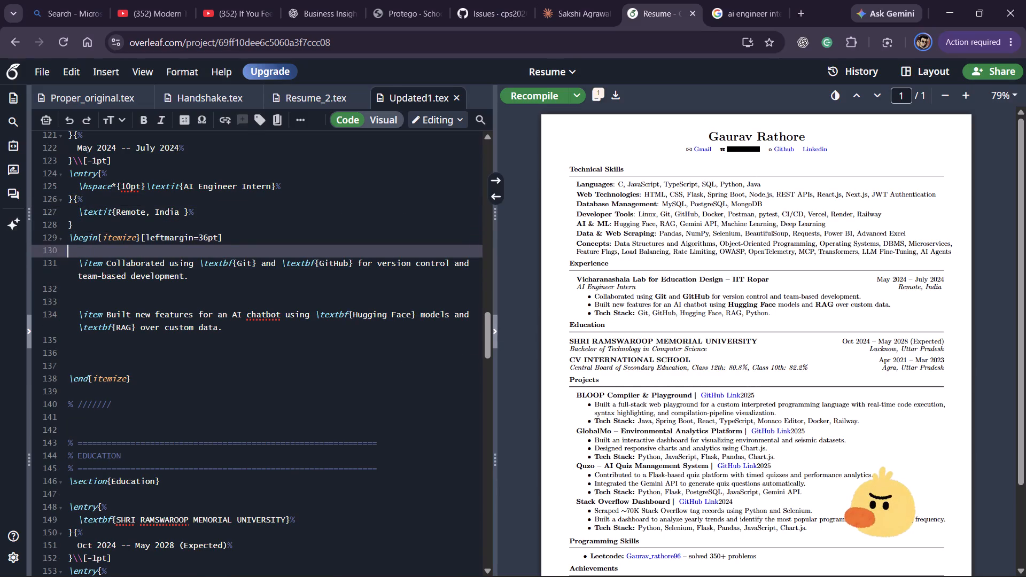
key("ctrl+v")
Indent the moved Tech Stack \item line in Experience by one level and recompile the resume.
key("ctrl+Left")
key("ctrl+Left")
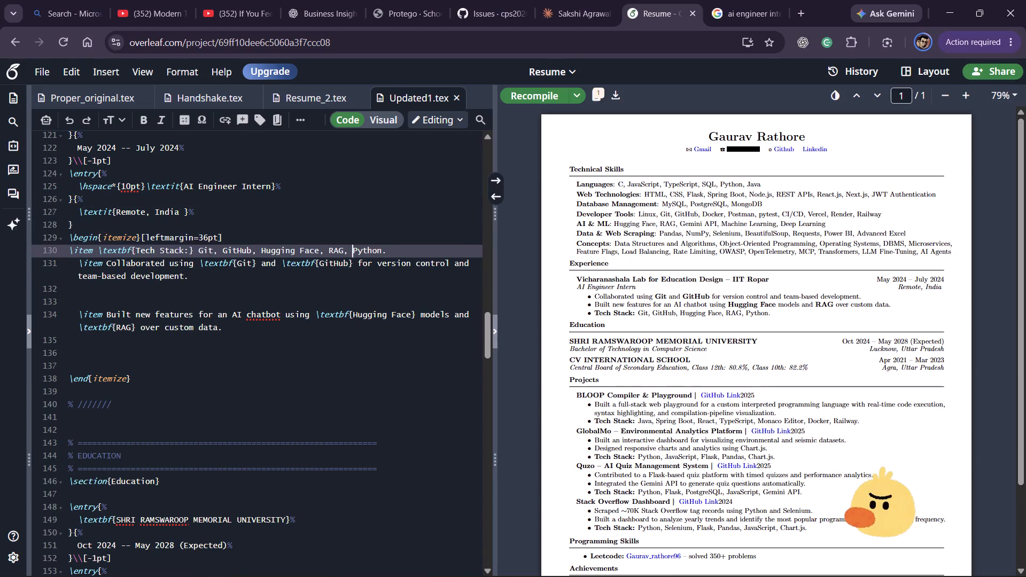
key("ctrl+Left")
key("ctrl+Left")
key("ctrl+Left")
key("ctrl+Left")
key("ctrl+Left")
key("ctrl+Left")
key("ctrl+Left")
key("ctrl+Left")
key("ctrl+Left")
key("ctrl+Left")
key("ctrl+Left")
key("ctrl+Left")
key("ctrl+Left")
key("ctrl+Left")
key("ctrl+Left")
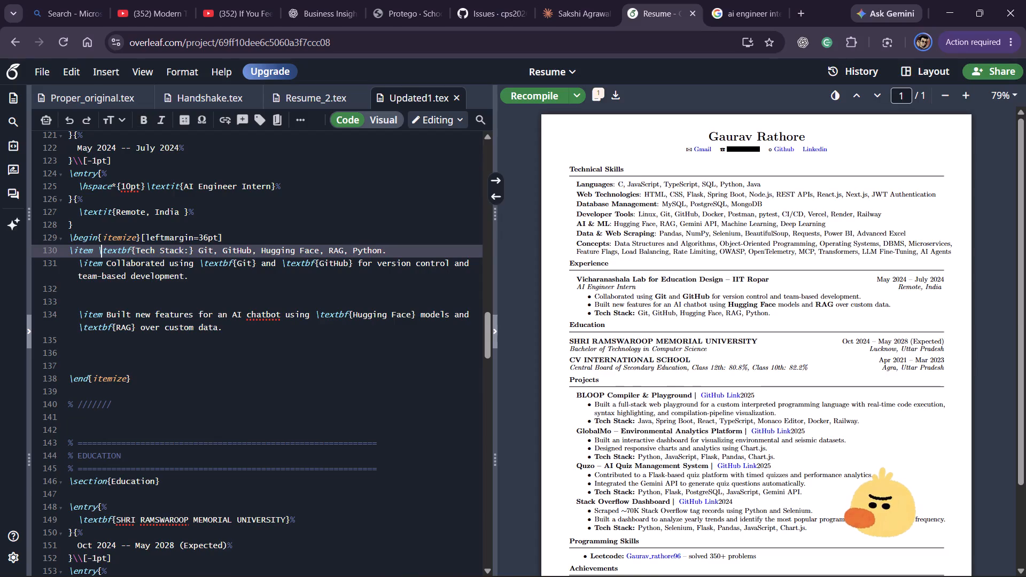
key("ctrl+Left")
key("ctrl+Left")
key("Right")
key("Tab")
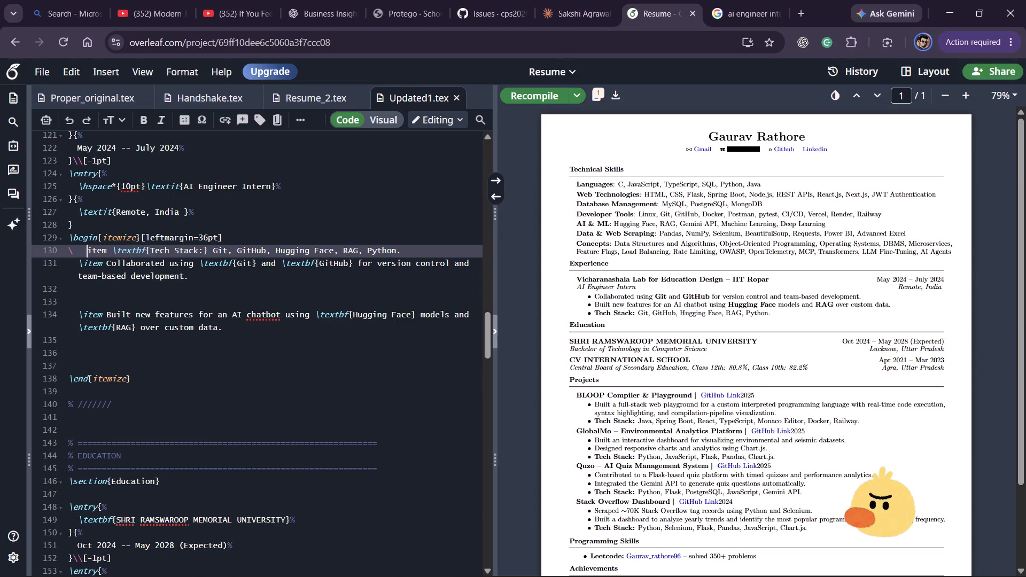
key("BackSpace")
key("BackSpace")
key("BackSpace")
key("Left")
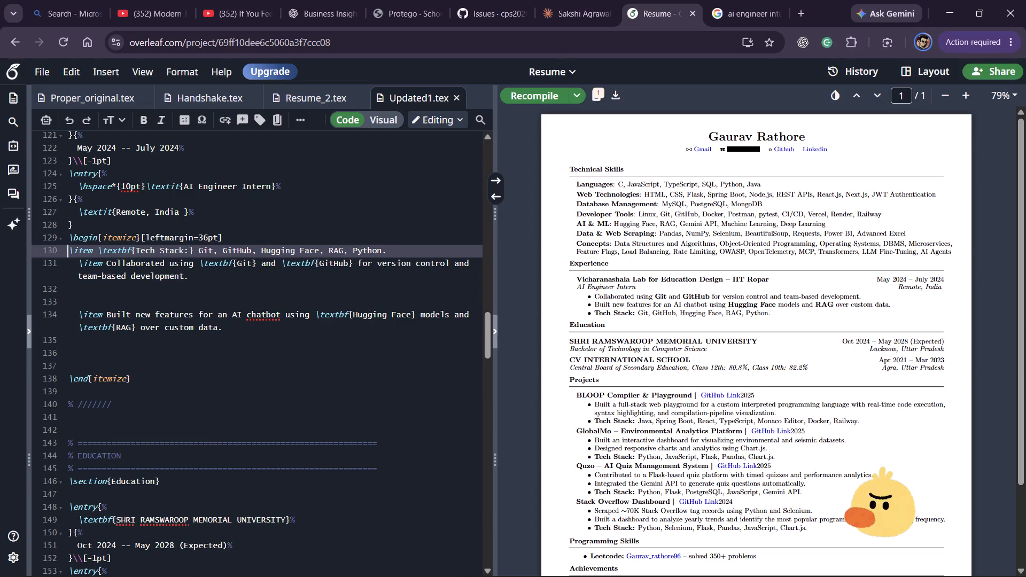
key("Tab")
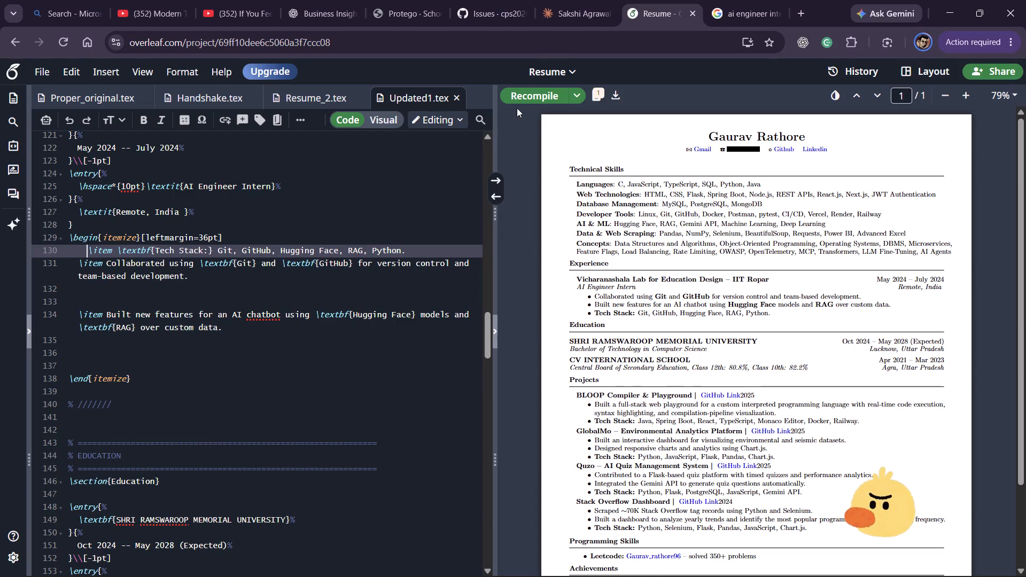
key("ctrl+Return")
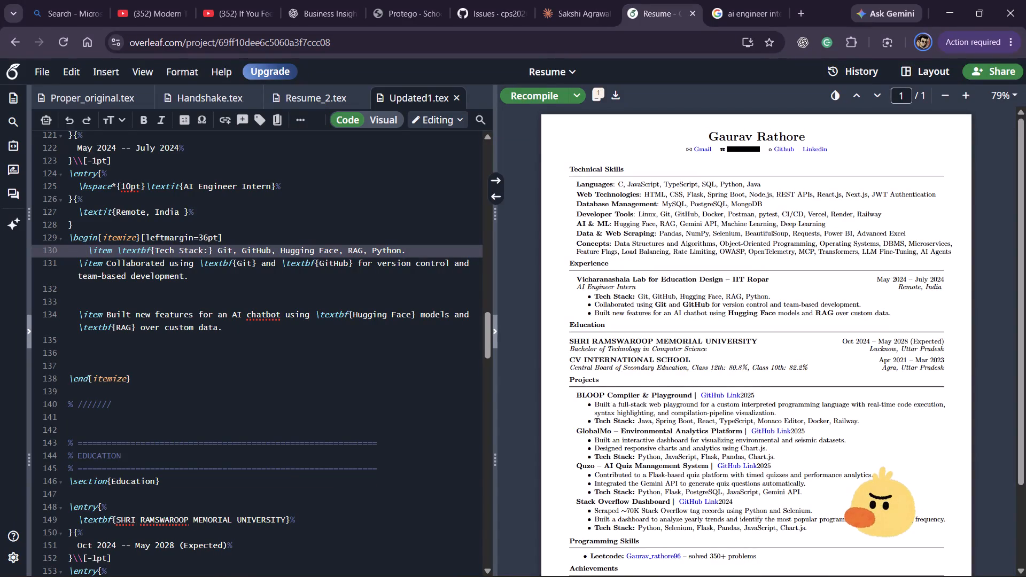
Move the BLOOP Compiler & Playground project's Tech Stack item directly below its \begin{itemize} line and recompile the resume.
scroll(654, 368, "down", 1)
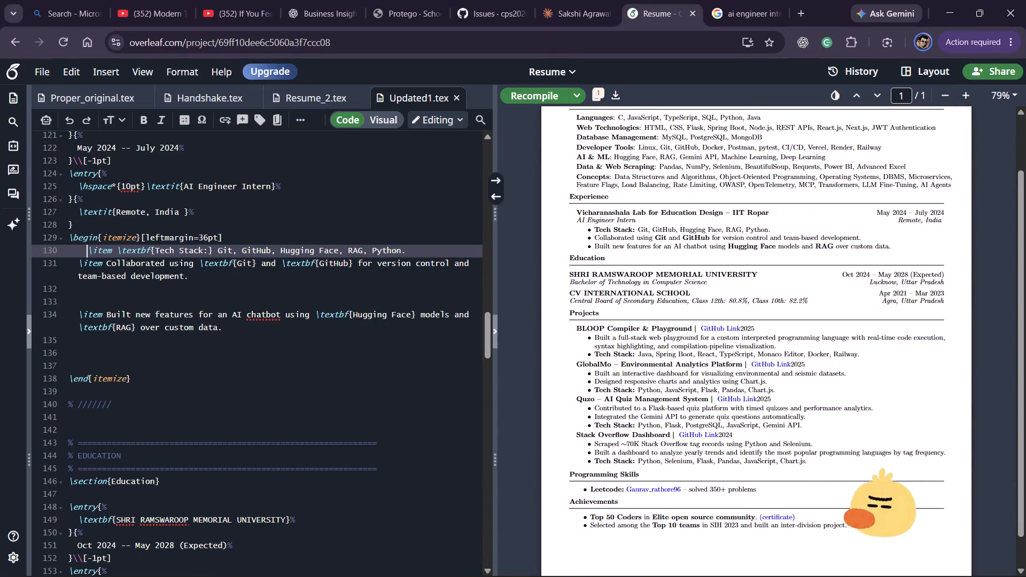
double_click(619, 325)
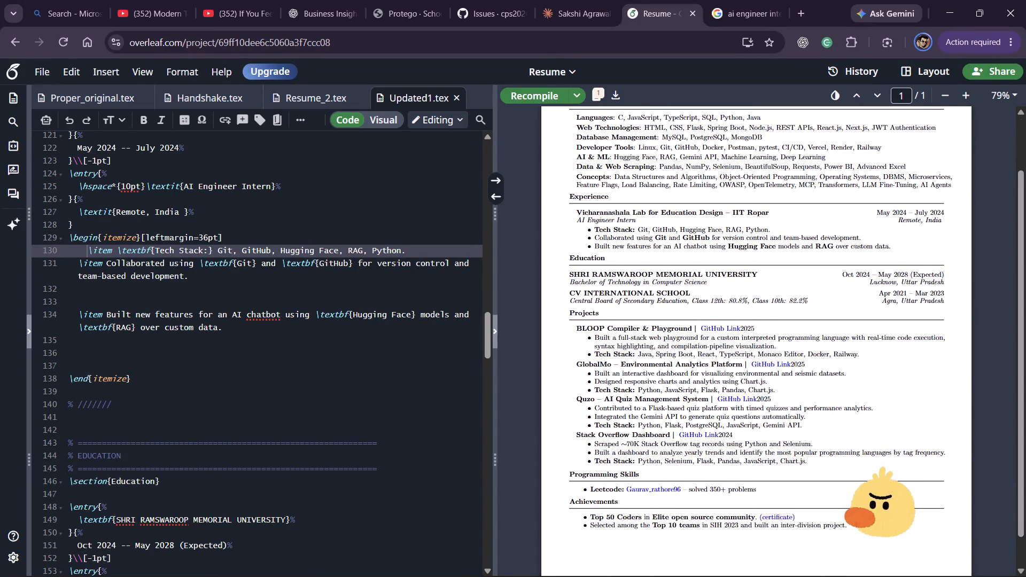
double_click(603, 349)
left_click(603, 356)
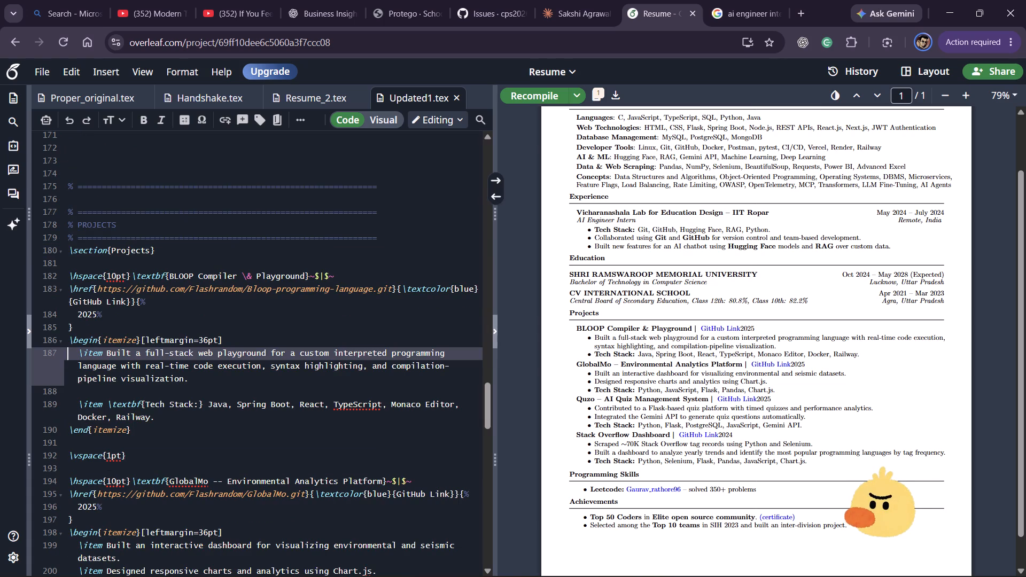
left_click_drag(160, 419, 79, 404)
key("ctrl+x")
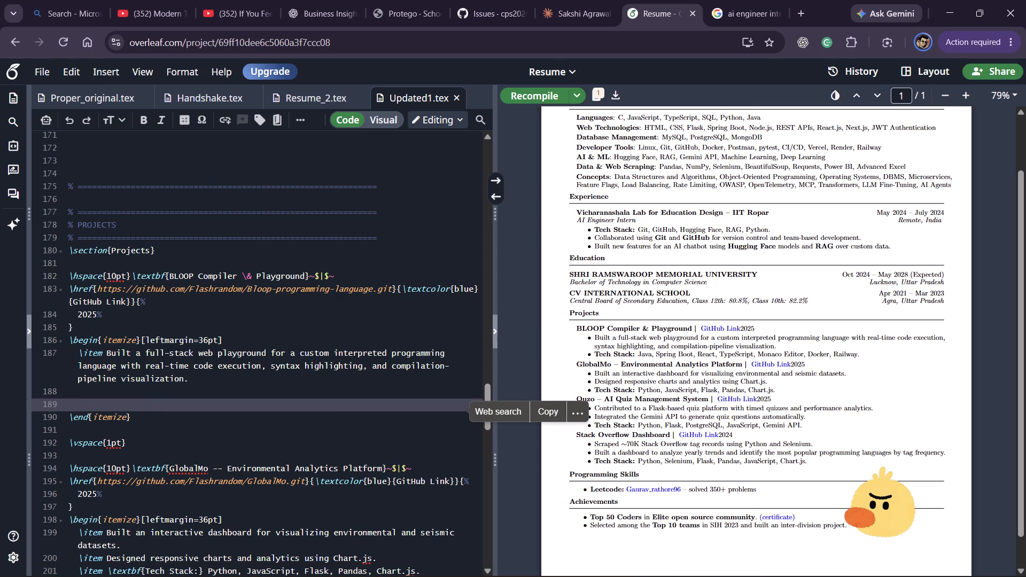
left_click(243, 343)
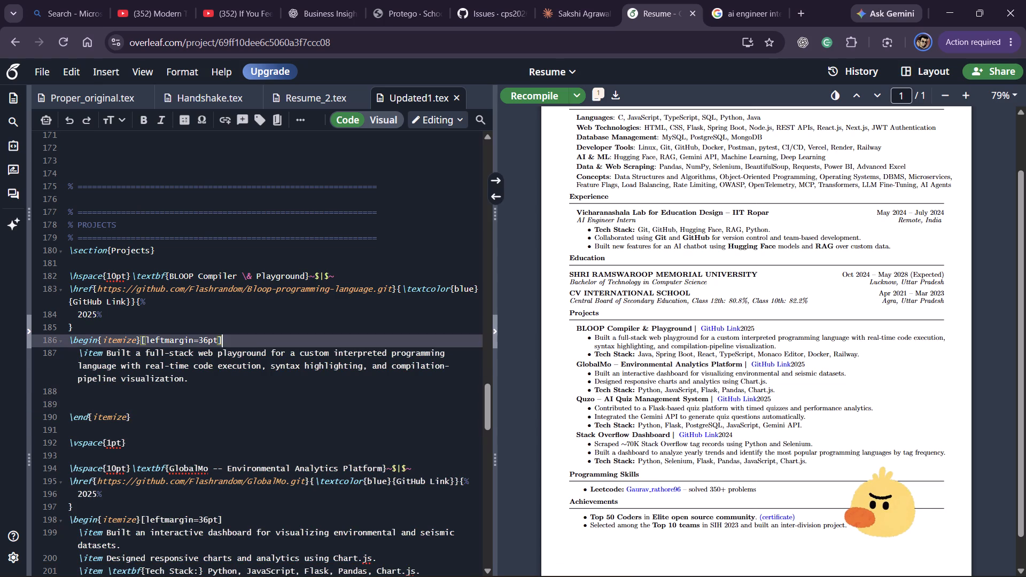
key("Return")
key("ctrl+v")
key("ctrl+apostrophe")
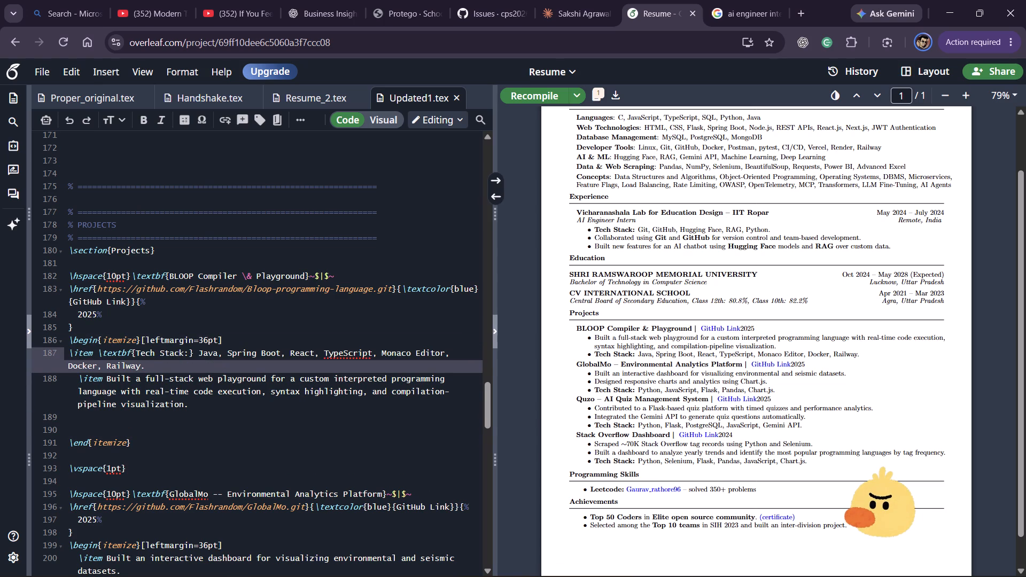
key("ctrl+Return")
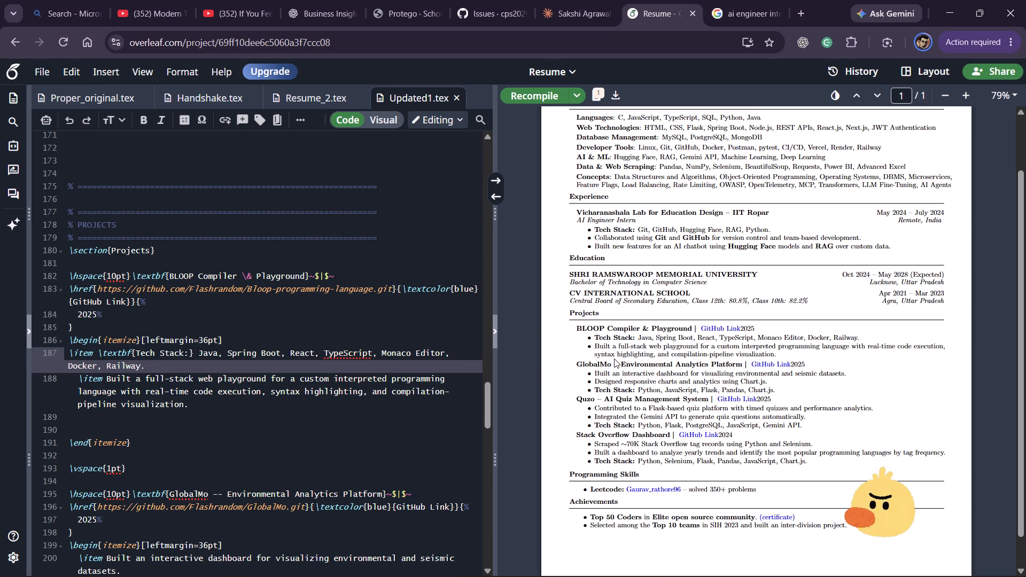
Move the GlobalMo project's Tech Stack item to a new line directly below its \begin{itemize}[leftmargin=36pt], ahead of the other bullets.
triple_click(611, 392)
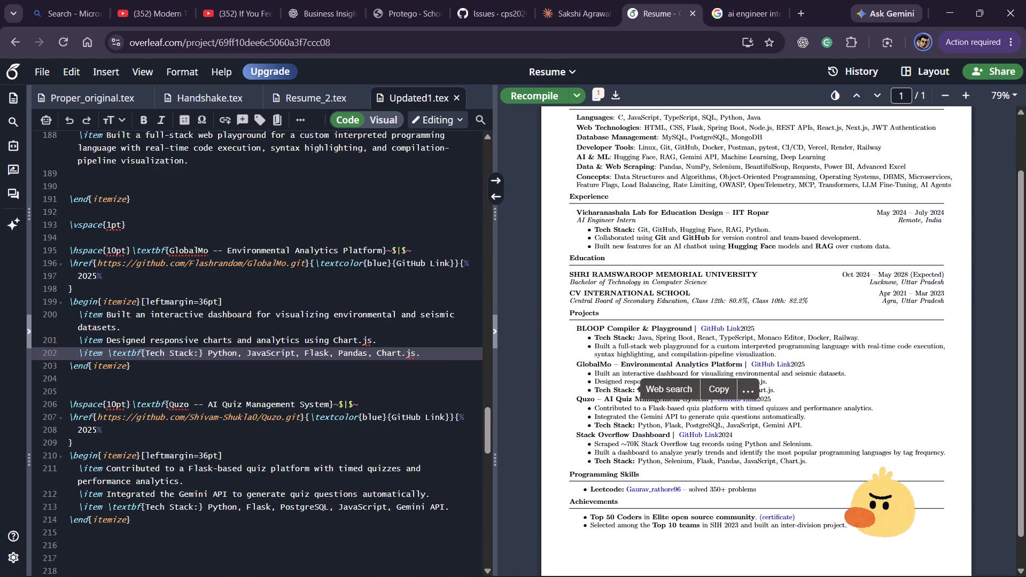
left_click_drag(138, 362, 83, 361)
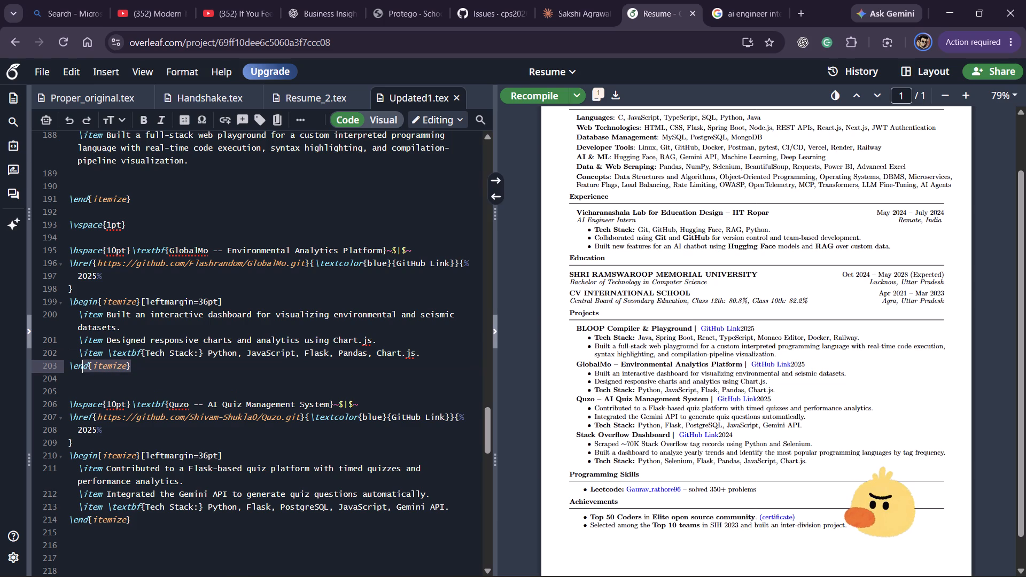
left_click_drag(83, 361, 76, 355)
left_click(126, 363)
left_click(416, 342)
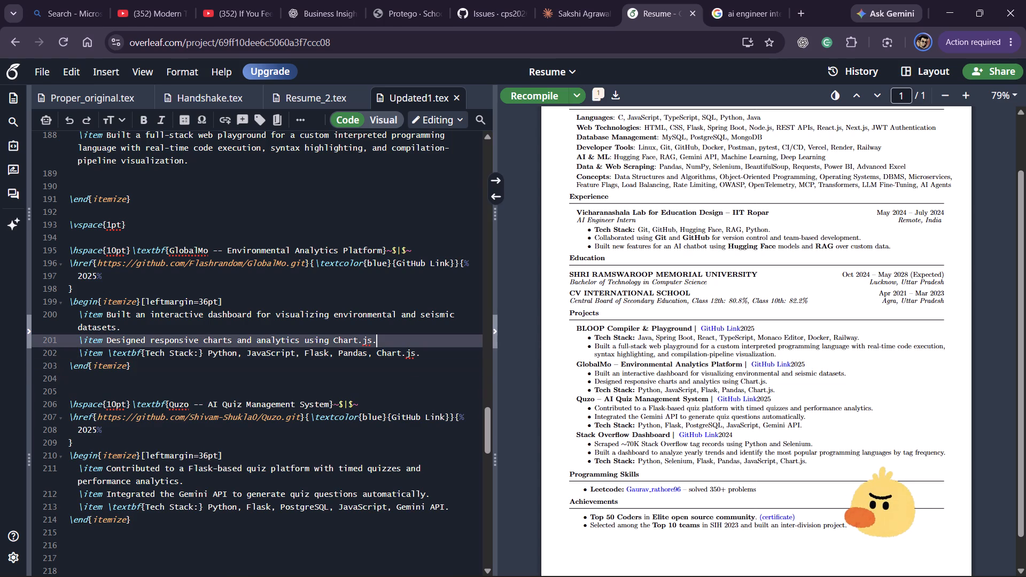
left_click_drag(420, 352, 78, 348)
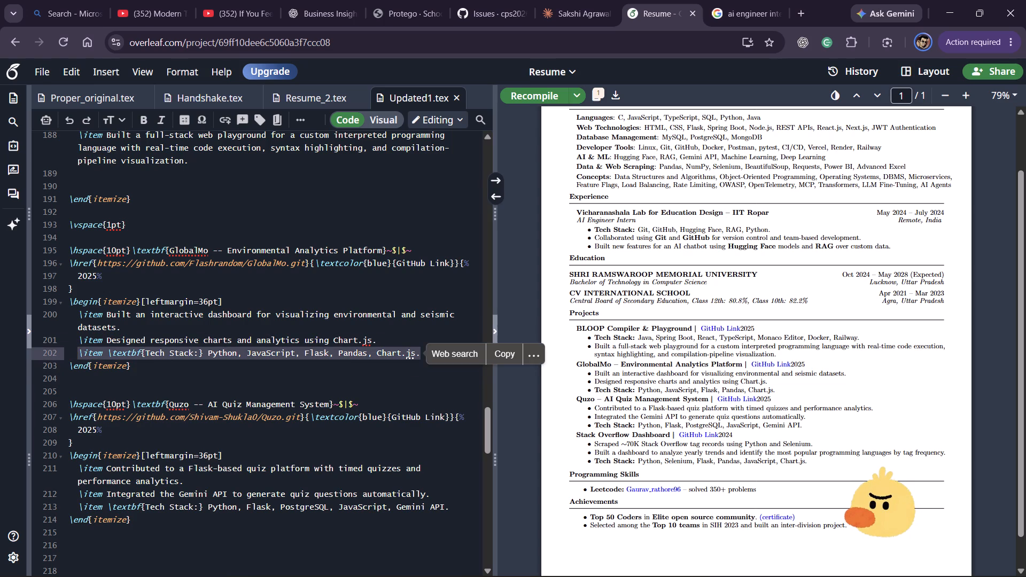
key("ctrl+x")
left_click(251, 299)
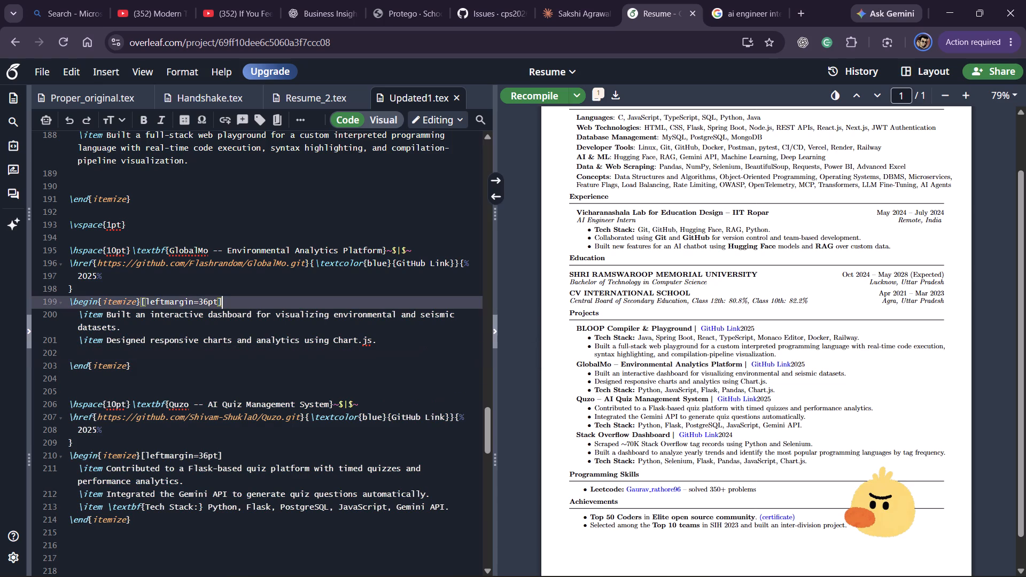
key("Return")
key("ctrl+v")
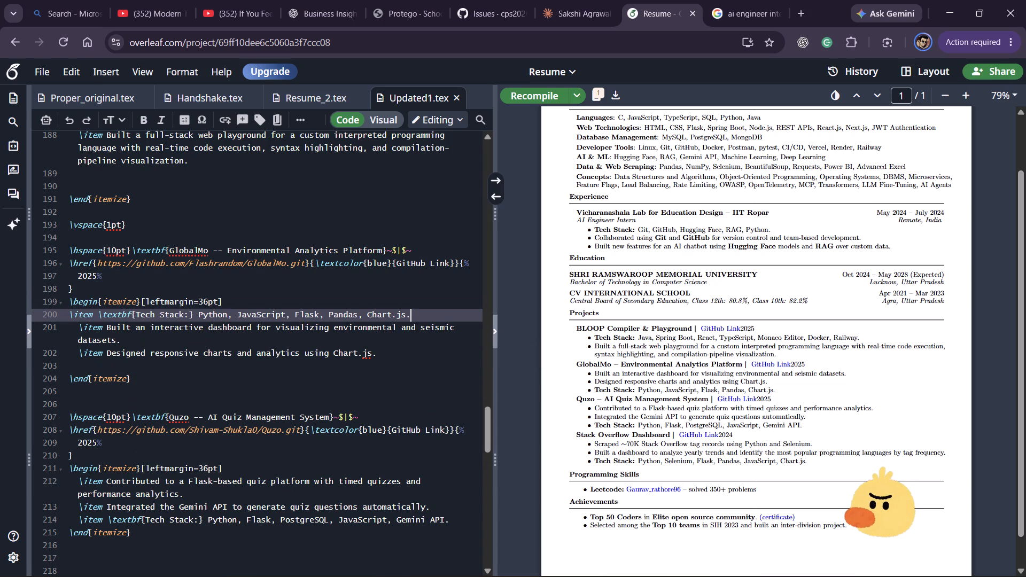
Move the Quzo project's Tech Stack item to a new line directly below its \begin{itemize}[leftmargin=36pt], ahead of the other bullets.
scroll(259, 317, "down", 2)
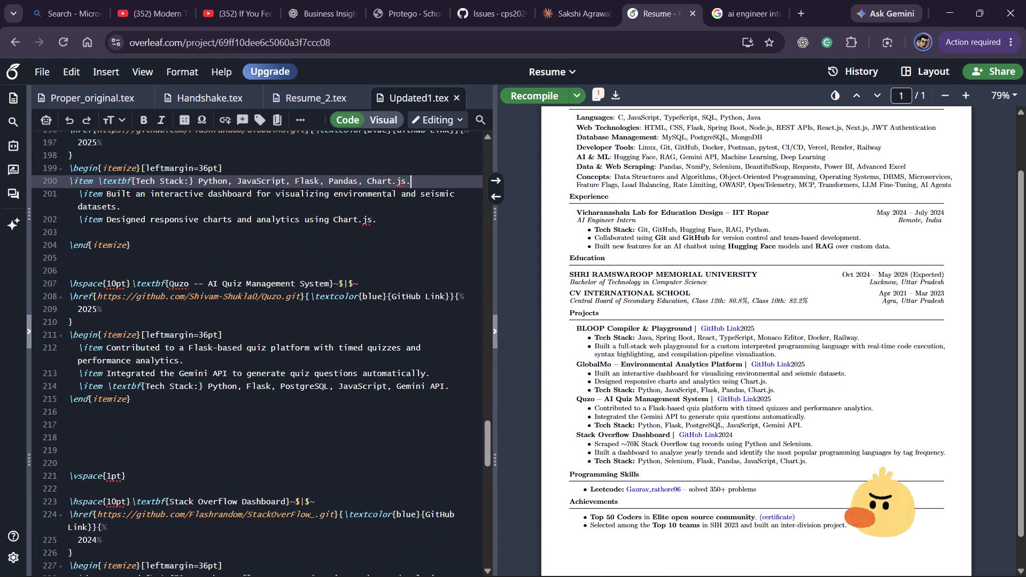
left_click_drag(79, 385, 226, 390)
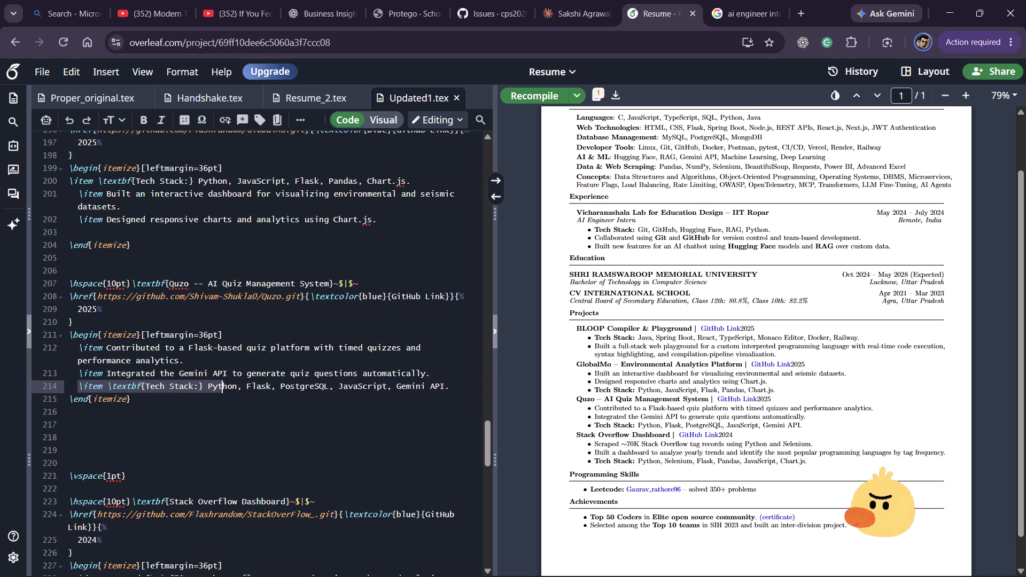
left_click_drag(226, 390, 451, 390)
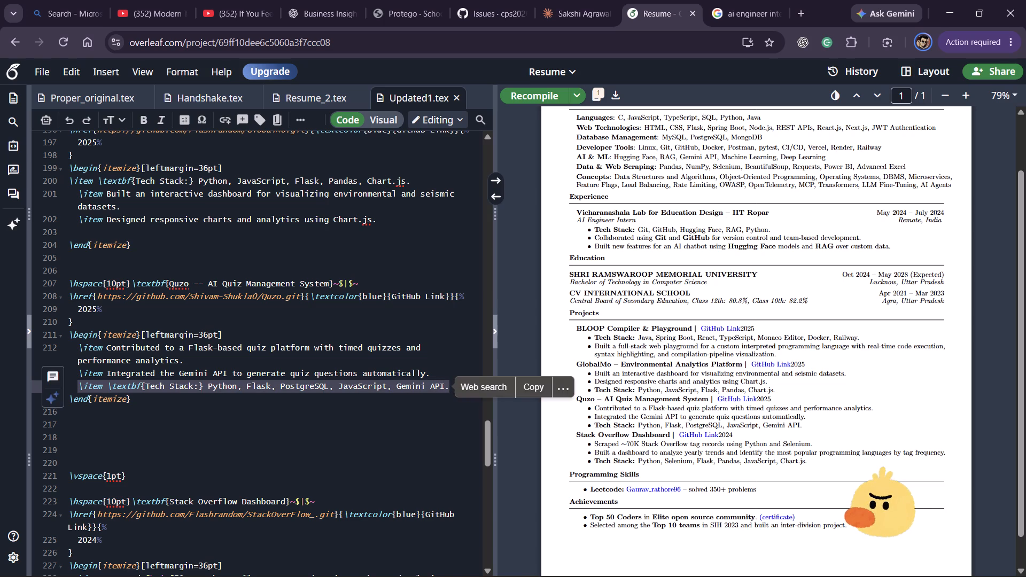
key("ctrl+x")
left_click(293, 336)
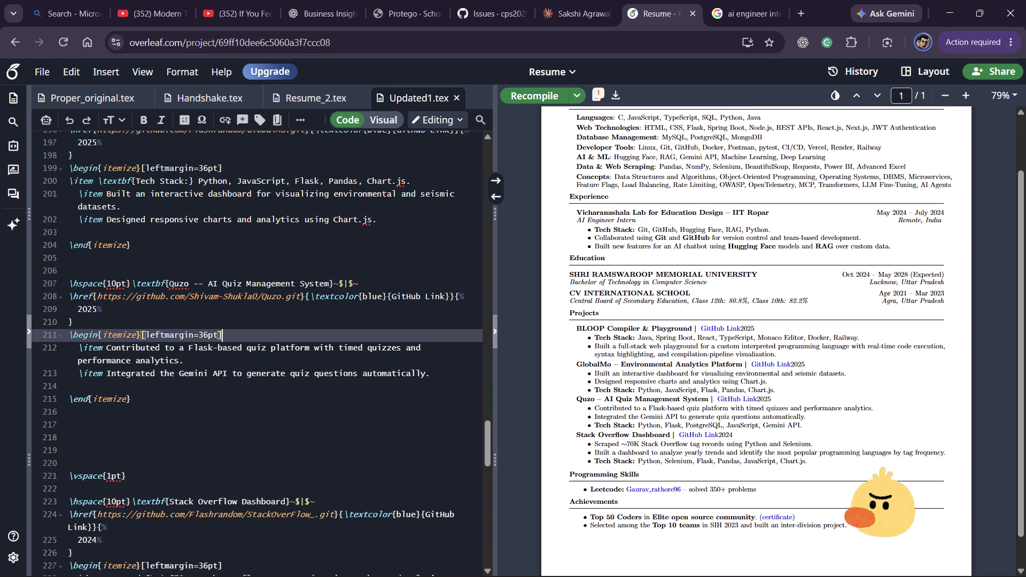
key("Return")
key("ctrl+v")
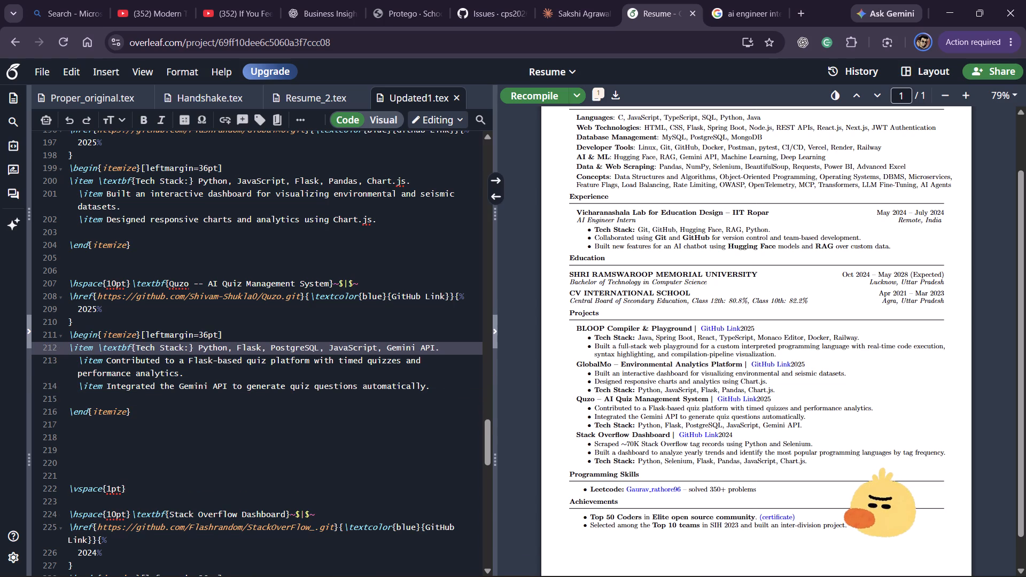
Move the Stack Overflow Dashboard project's Tech Stack item directly below its \begin{itemize} line and recompile the resume.
scroll(235, 372, "down", 4)
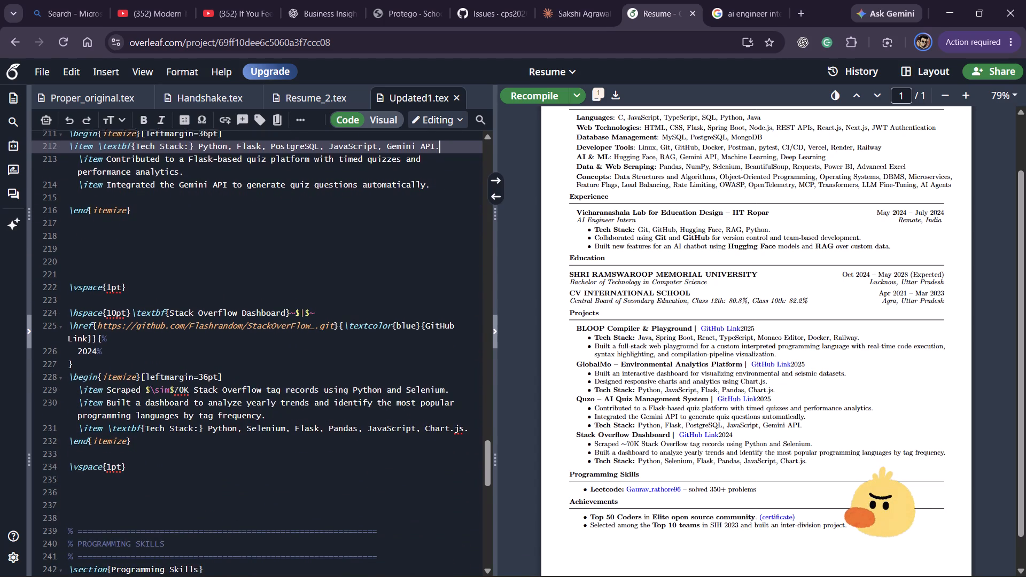
left_click_drag(79, 361, 131, 371)
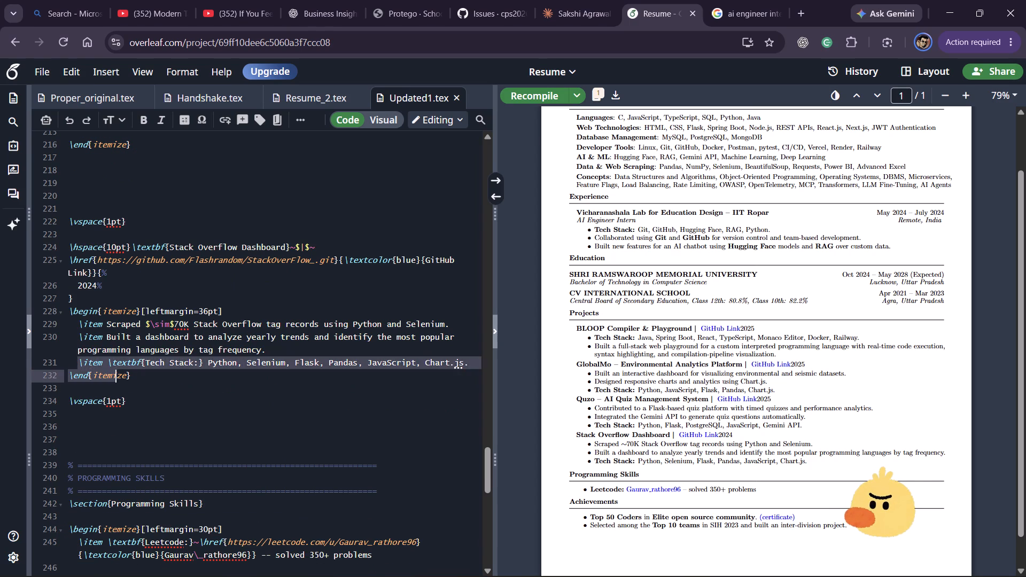
left_click_drag(131, 371, 462, 364)
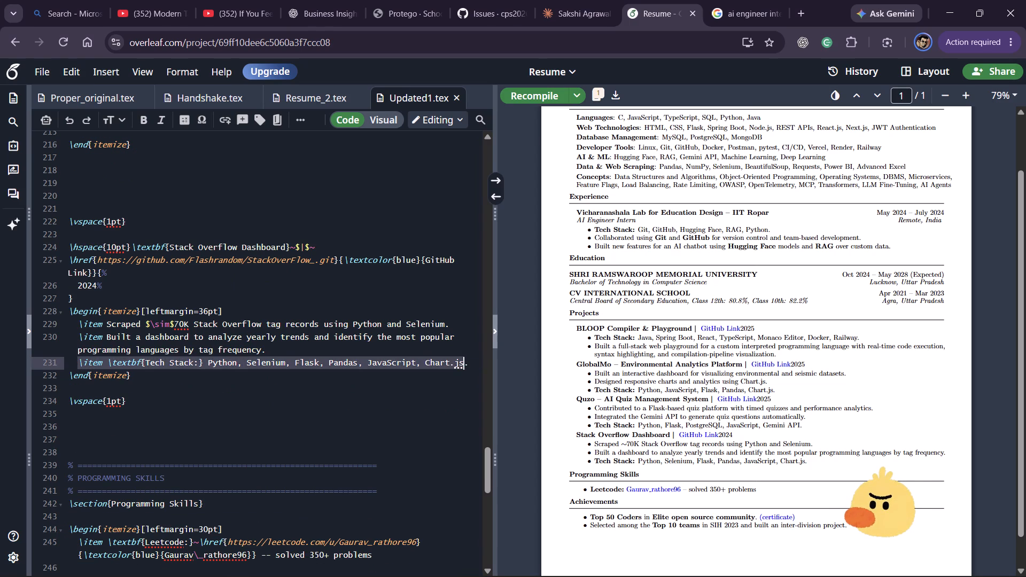
left_click_drag(462, 364, 473, 364)
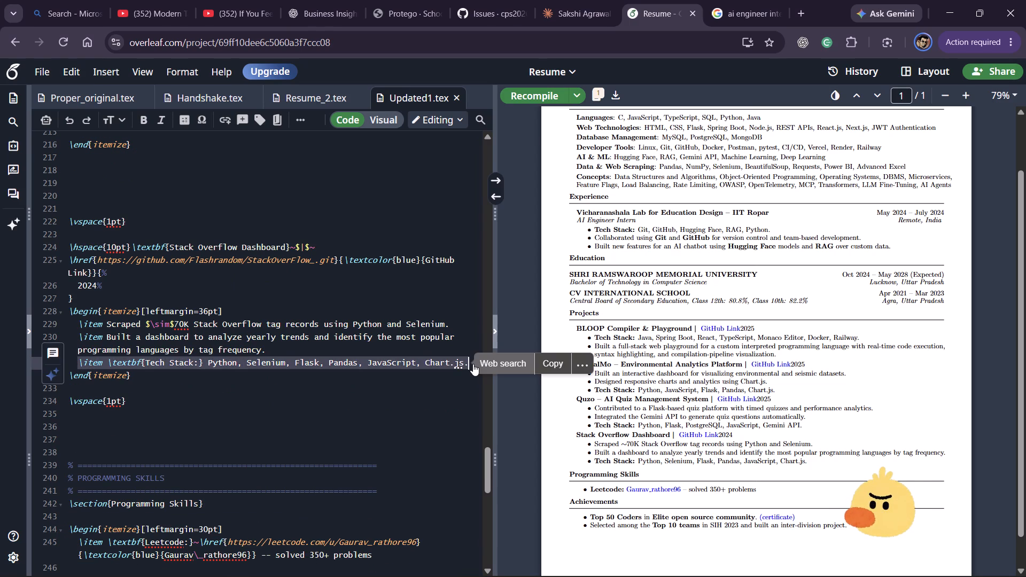
key("ctrl+x")
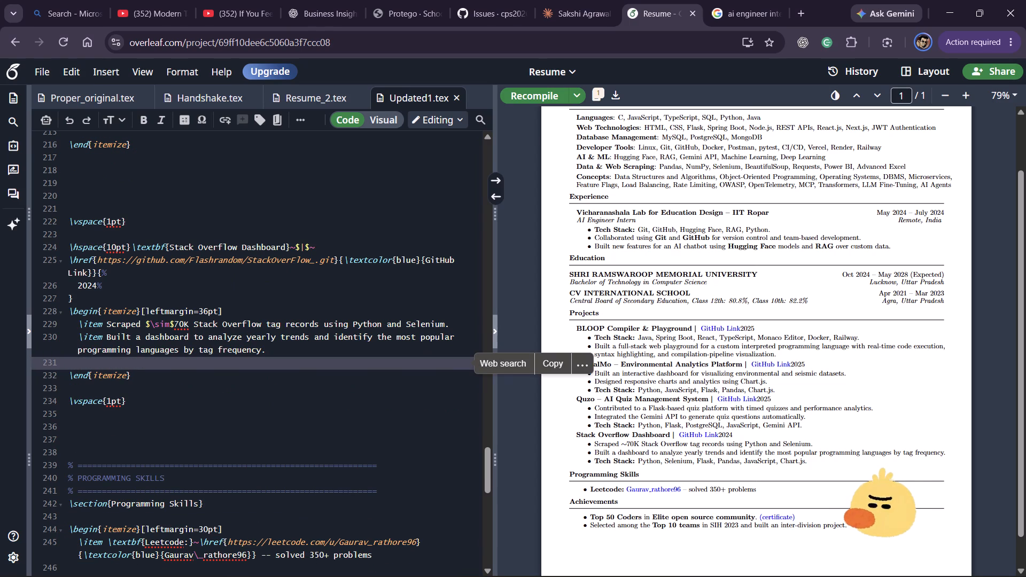
left_click(253, 313)
key("Return")
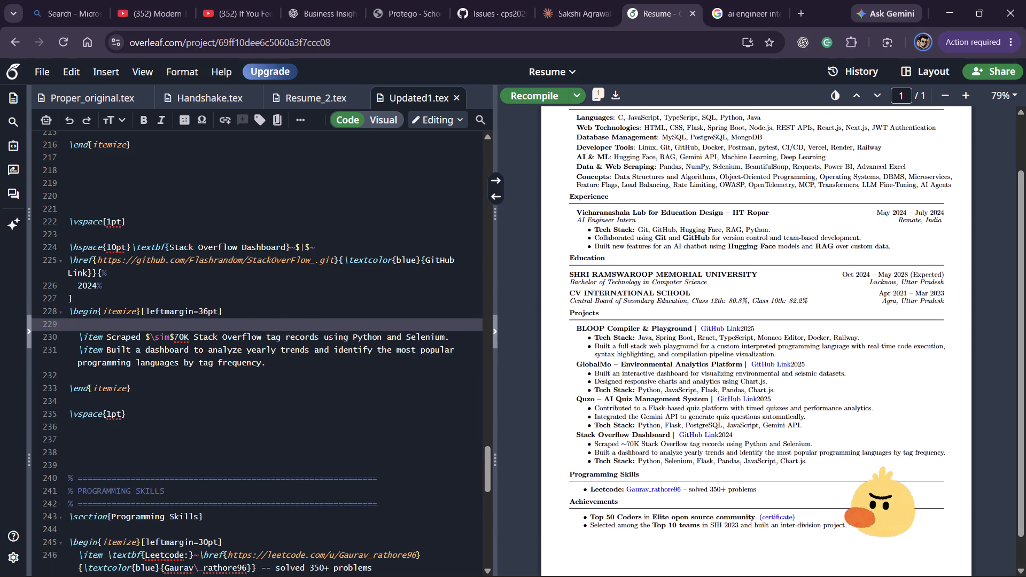
key("ctrl+v")
key("ctrl+Return")
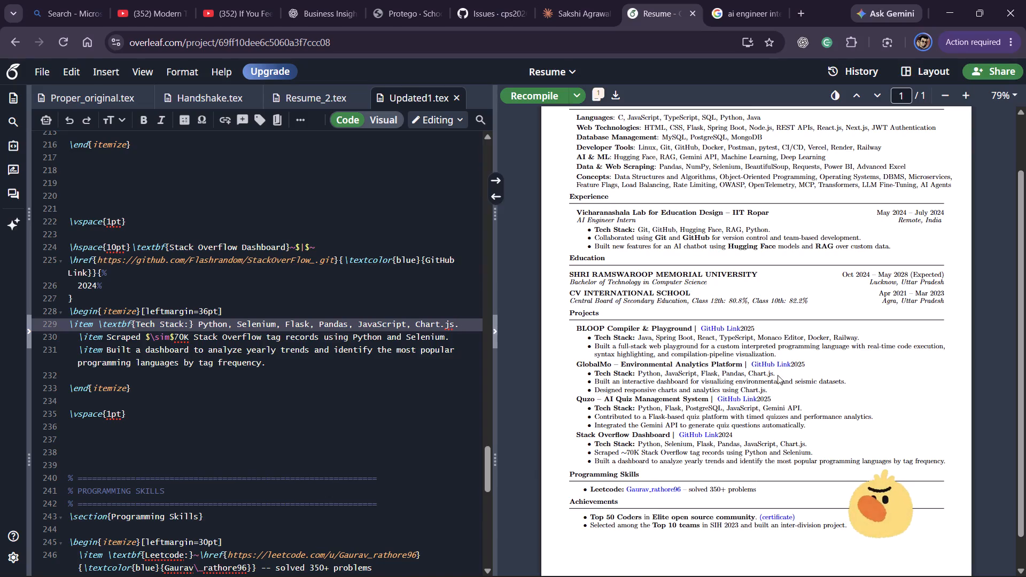
scroll(711, 378, "up", 1)
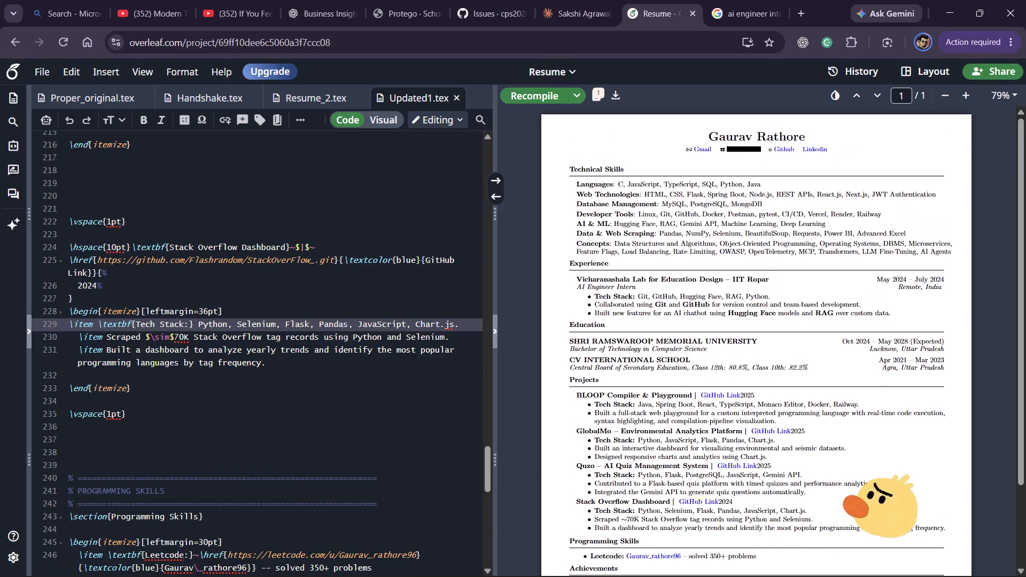
scroll(682, 378, "up", 1)
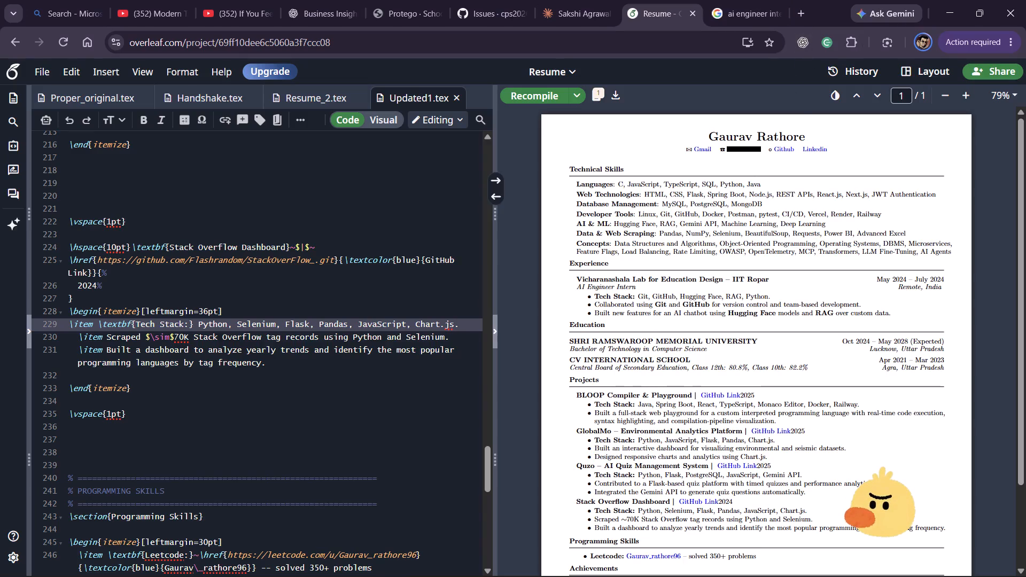
Open Word and create a new blank document.
type("word")
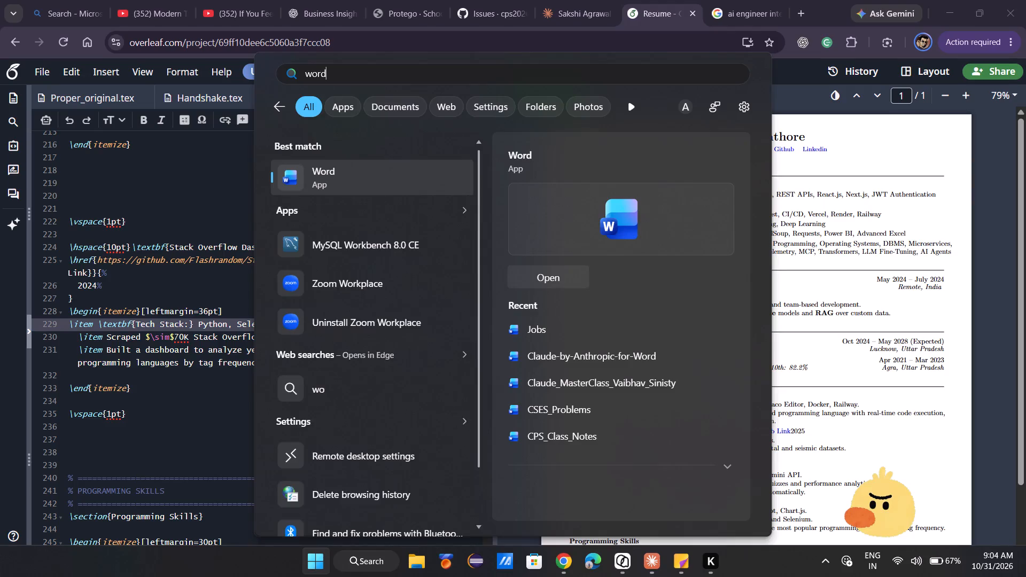
key("Return")
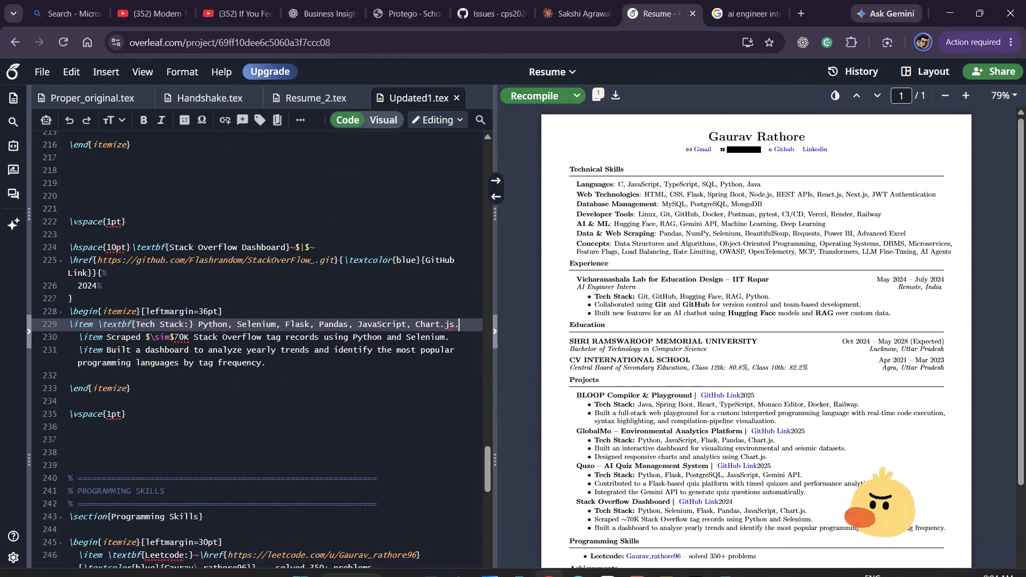
key("alt+Tab")
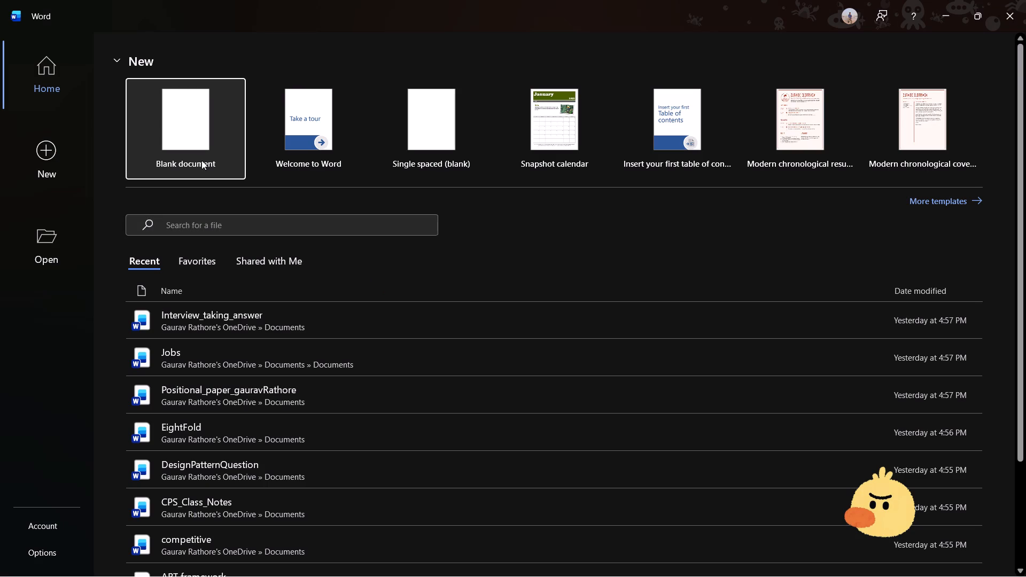
left_click(201, 160)
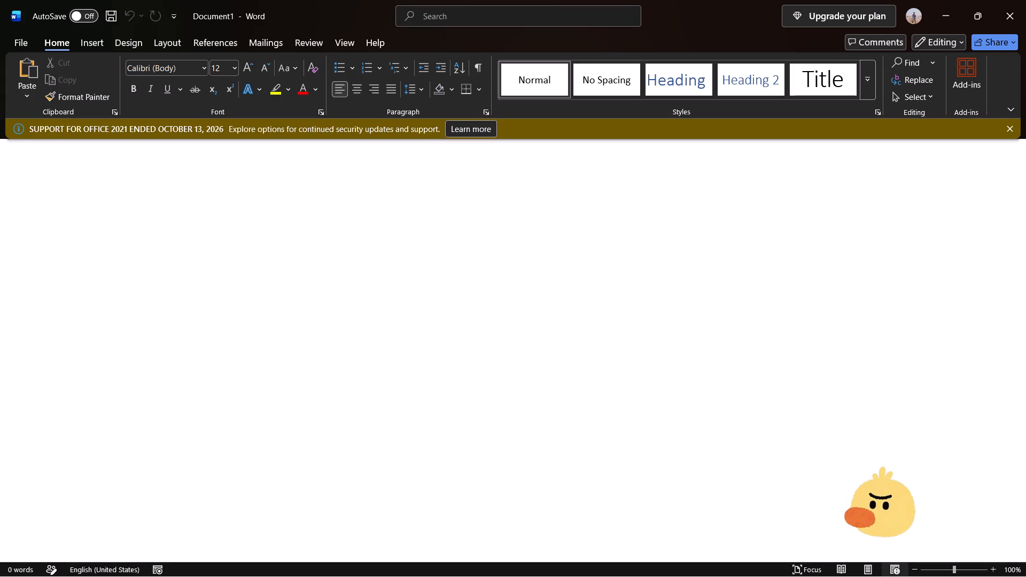
Start a numbered list in the 1- format with the first item "Tech stack upar - yes".
type("1- tech stack upar")
key("space")
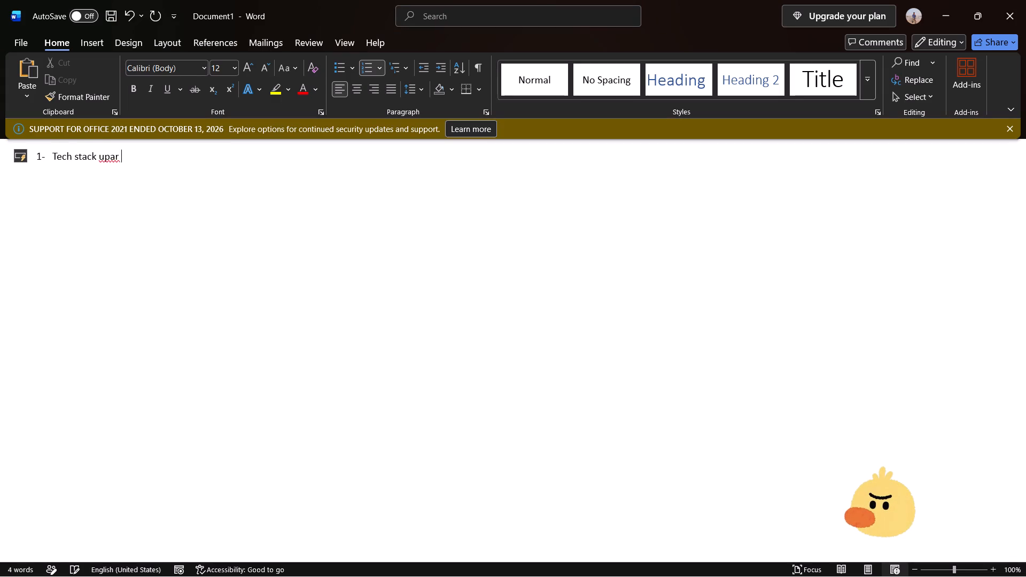
type("-")
key("space")
type("yes")
key("space")
key("Return")
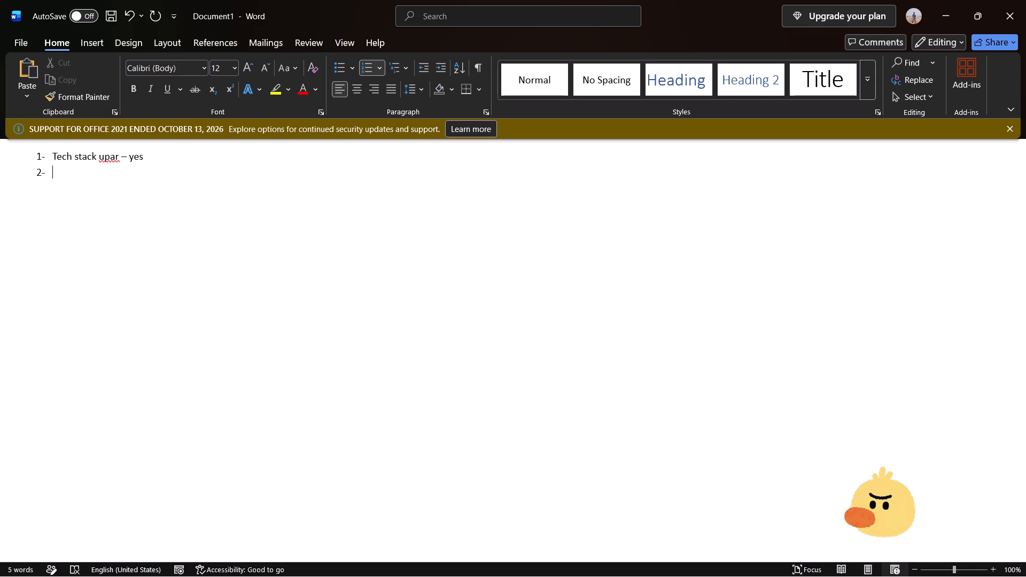
Add the second list item "Project cpmletion date ---- Yes" and start a third item.
type("project cpmletion date")
key("space")
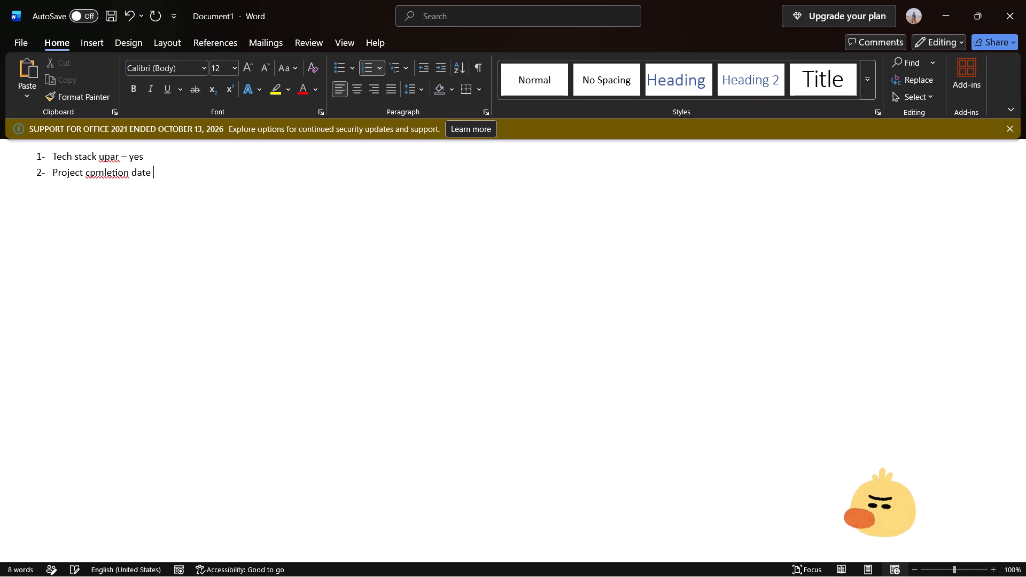
type("---- Yes")
key("Return")
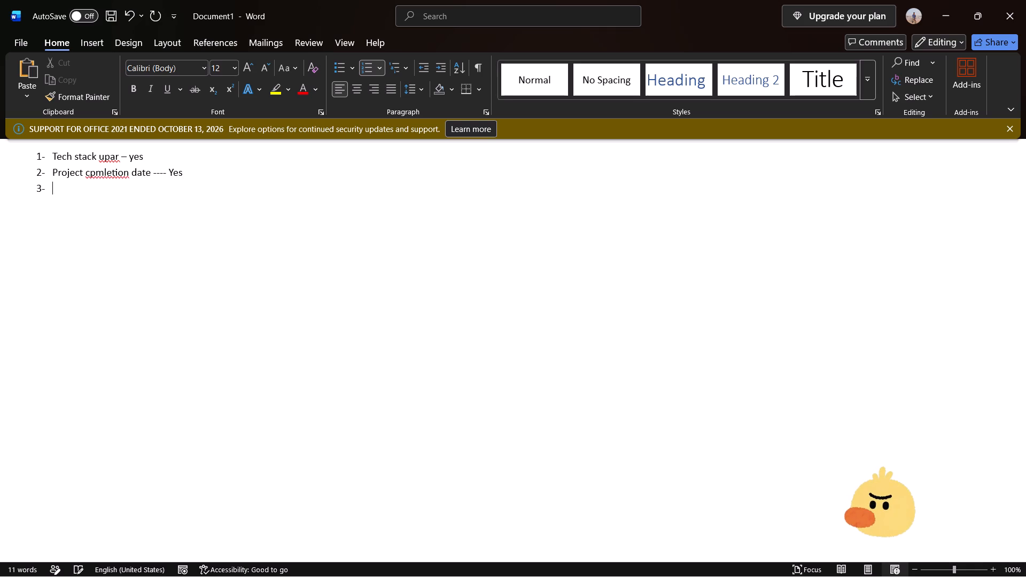
After a glance at the resume in Chrome, add the third Word list item "{rogramming skills add GFG --- No" and start a fourth.
key("alt+Tab")
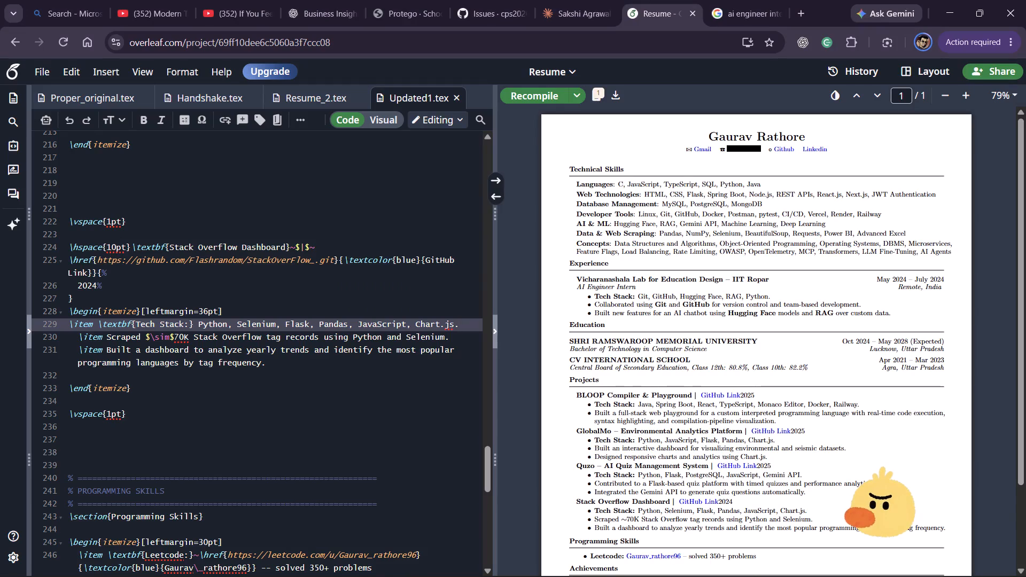
key("alt+Tab")
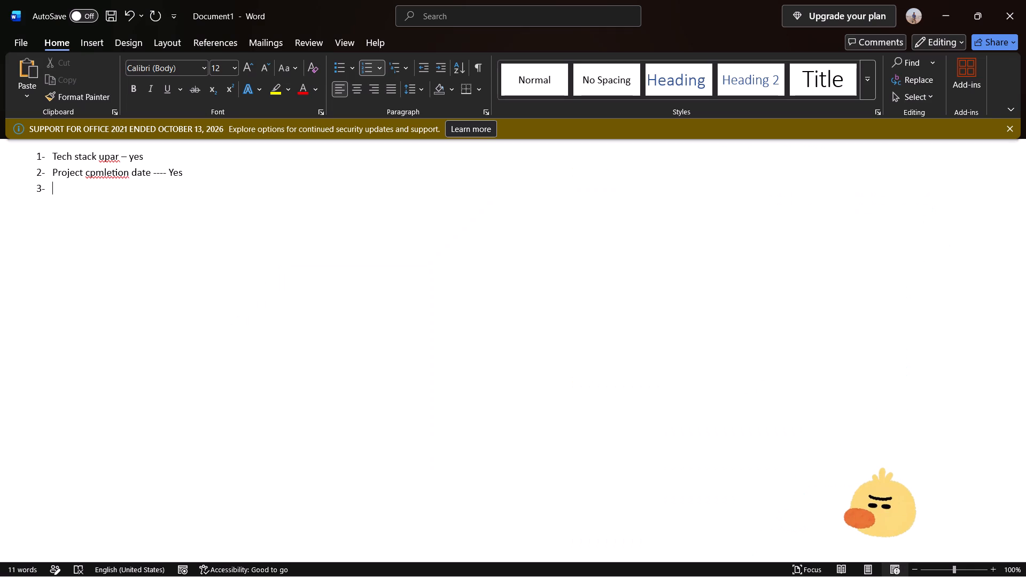
type("{rogramming skills add GFG")
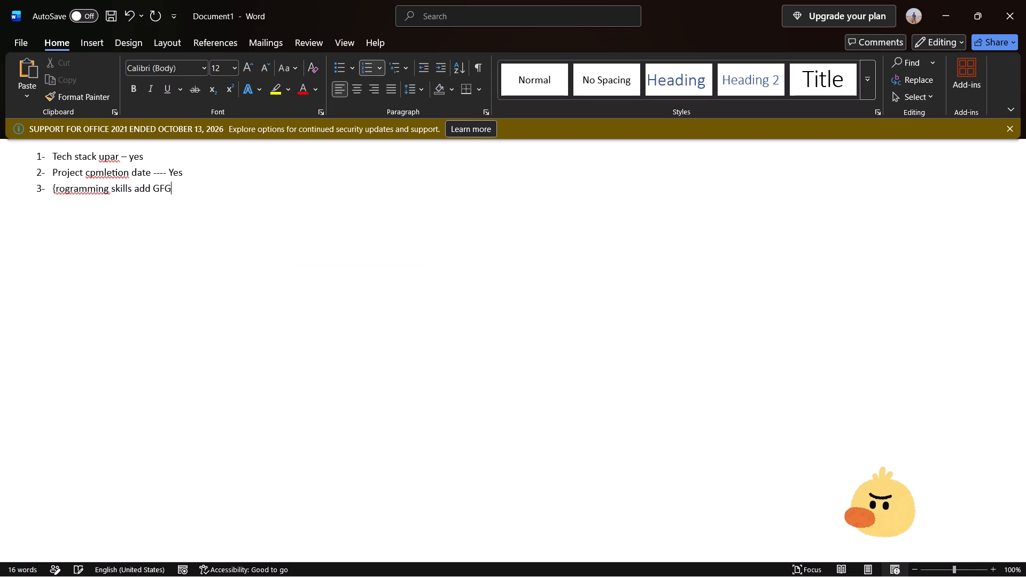
key("space")
type("--- No")
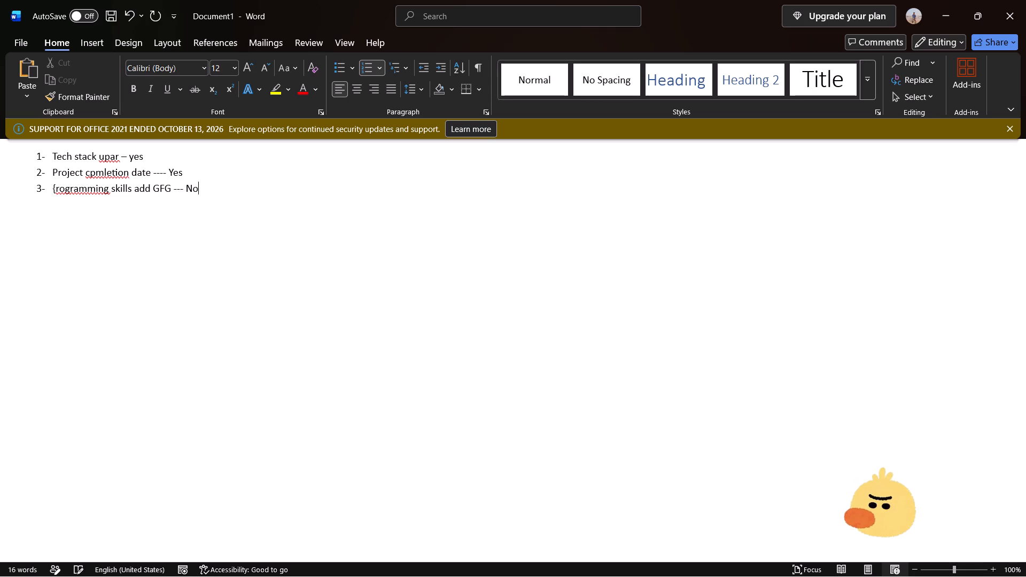
key("Return")
Review the compiled resume in Chrome, and add the fourth Word list item "FOrmate changes iupr niche -- Yes", starting a fifth.
key("alt+Tab")
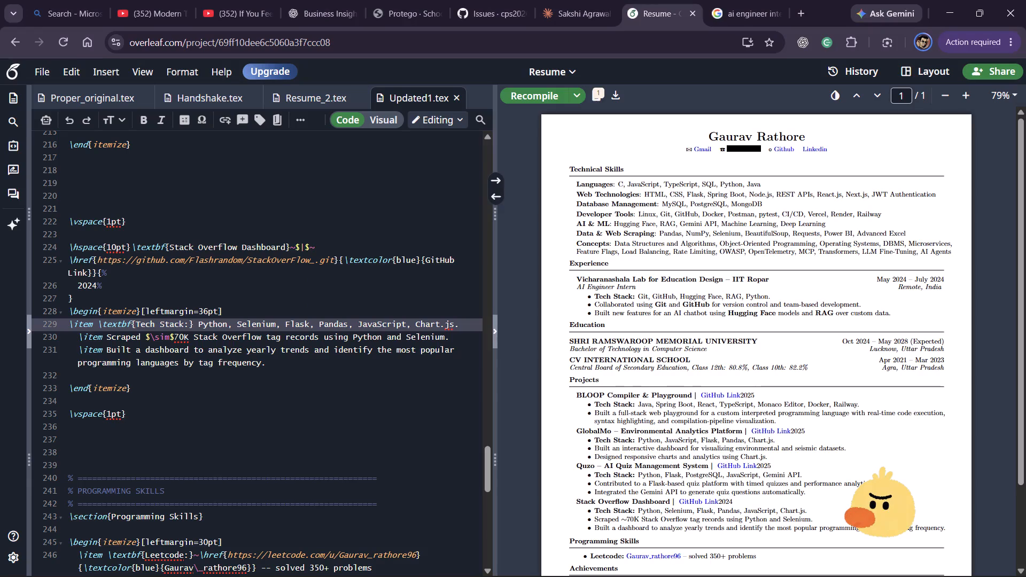
scroll(979, 354, "down", 1)
scroll(768, 375, "down", 2)
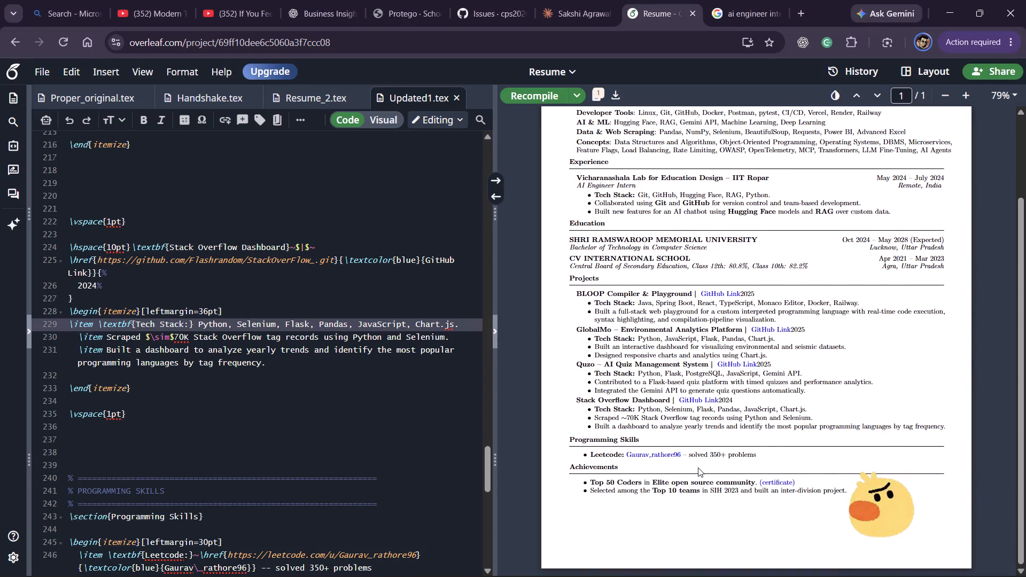
scroll(648, 377, "up", 2)
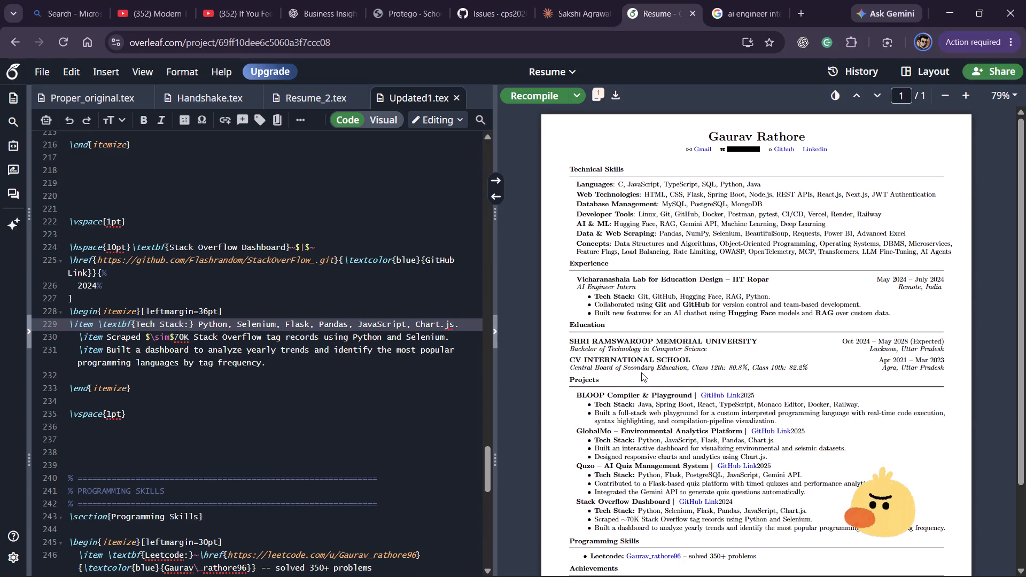
key("alt+Tab")
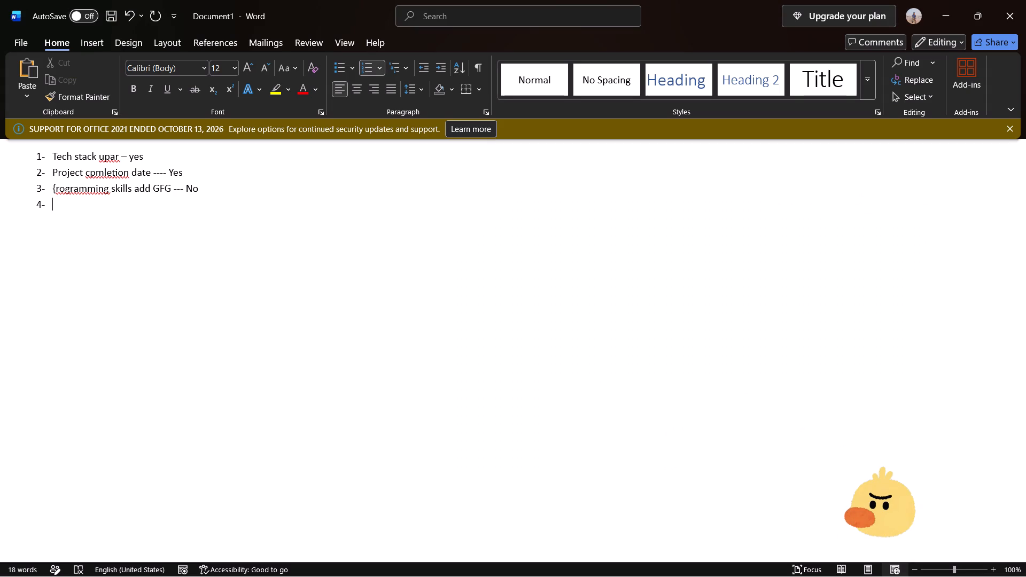
type("FOrmate changes iupr niche")
key("space")
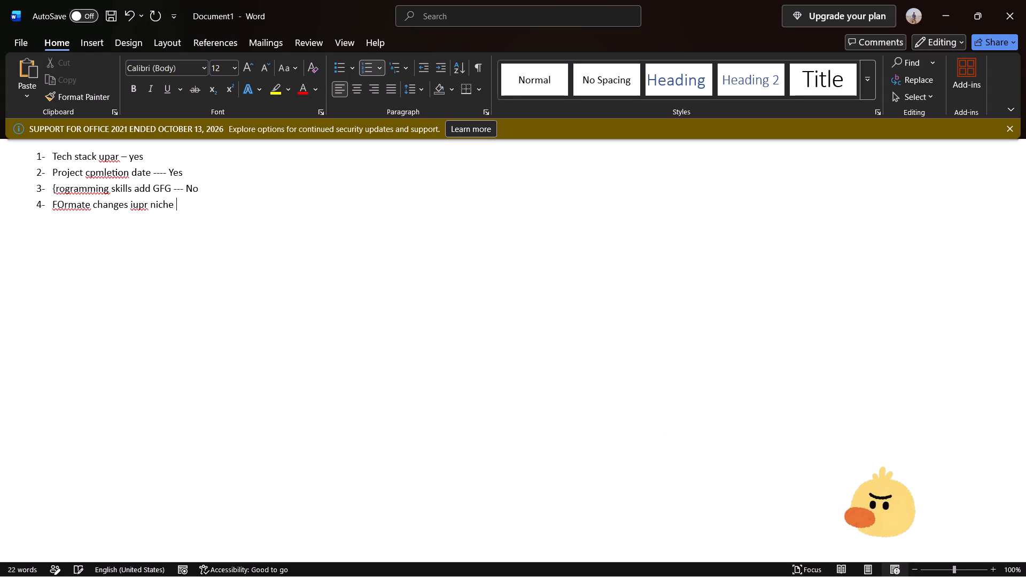
type("-- Yes")
key("Return")
Check the Word list against the resume and return to Overleaf in Chrome.
key("alt+Tab")
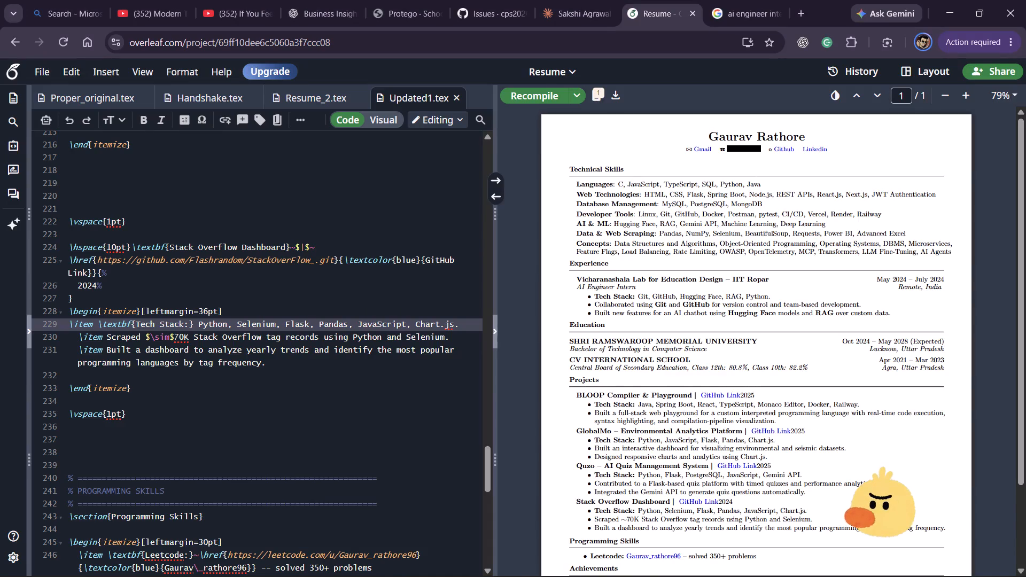
key("alt+Tab")
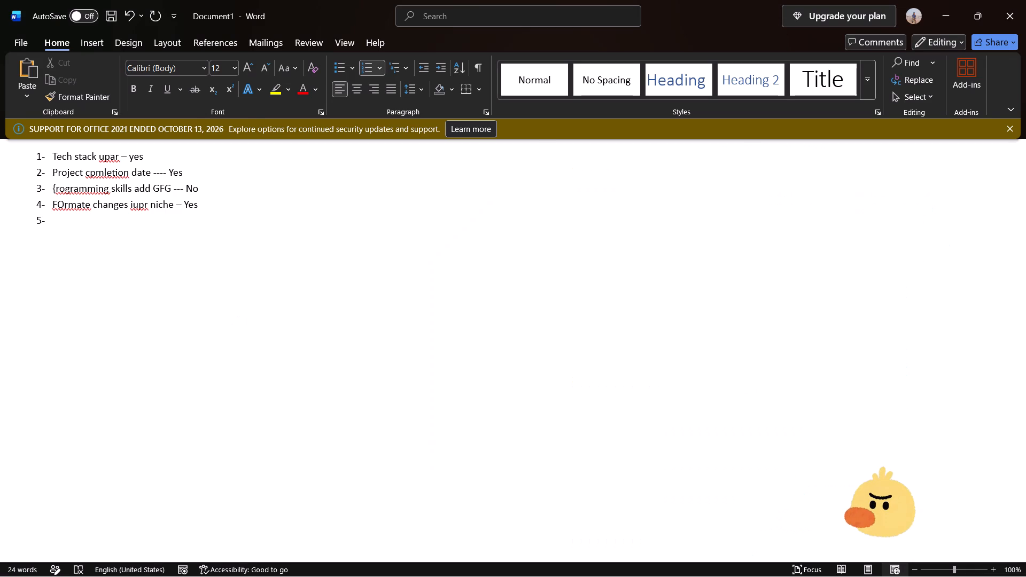
key("alt+Tab")
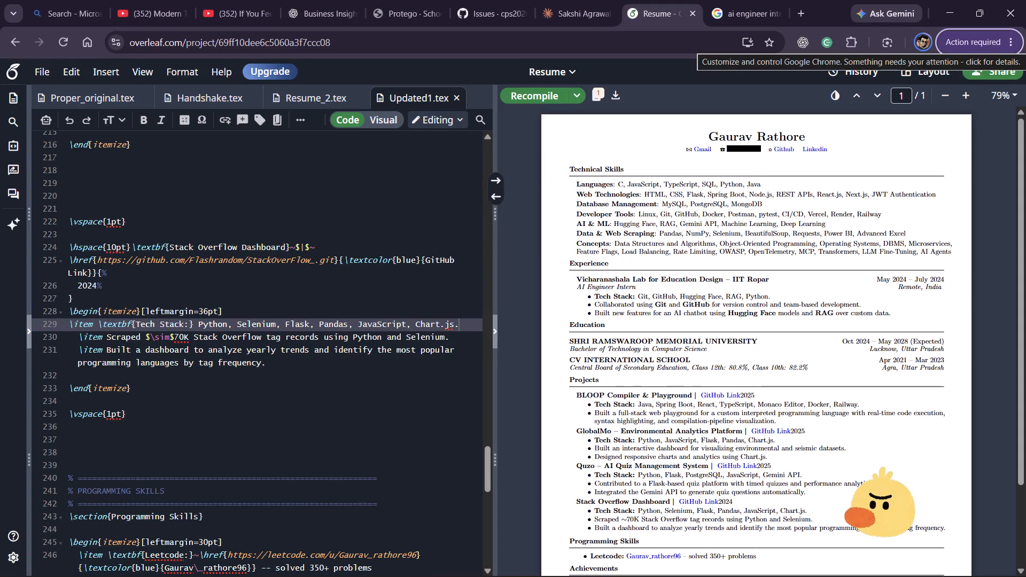
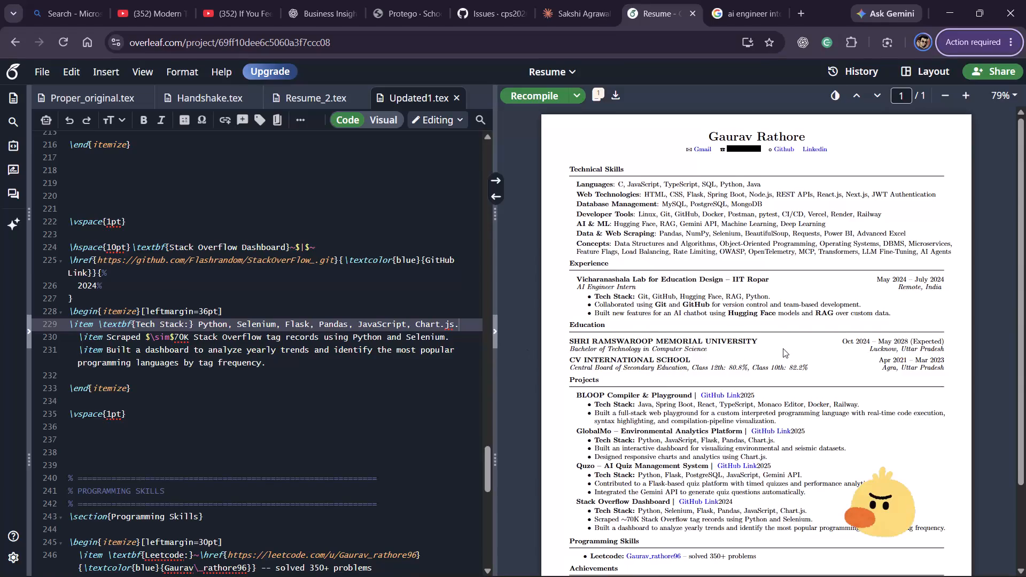
Review the compiled resume from Technical Skills through Achievements, moving the duck mascot off the page.
scroll(783, 348, "down", 2)
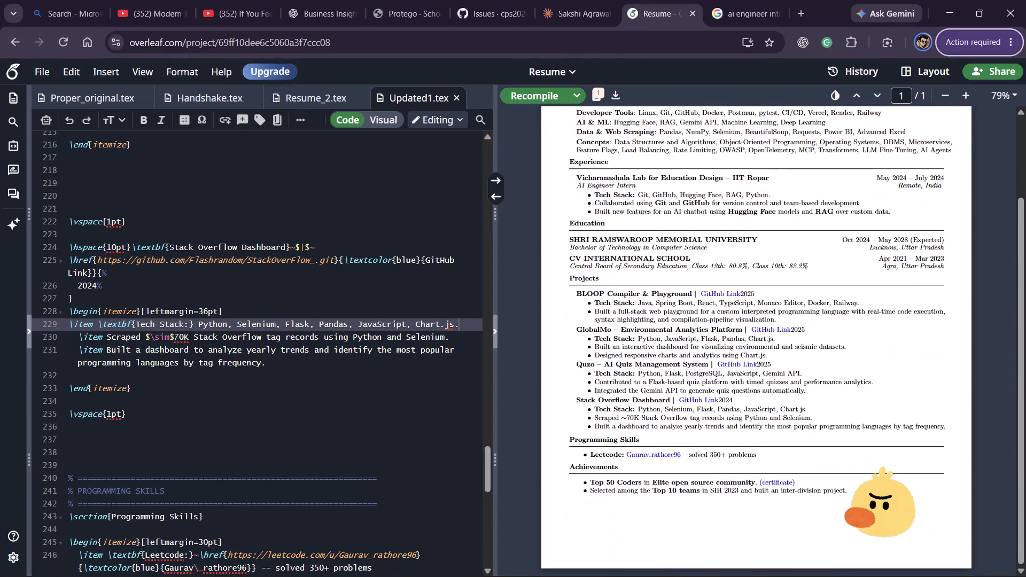
scroll(751, 350, "down", 1)
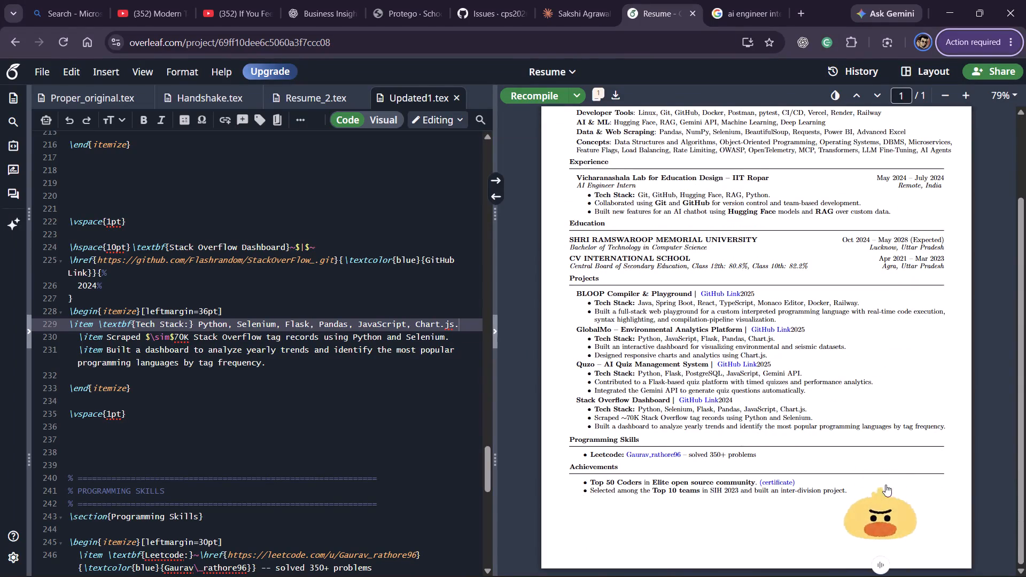
left_click_drag(885, 487, 980, 484)
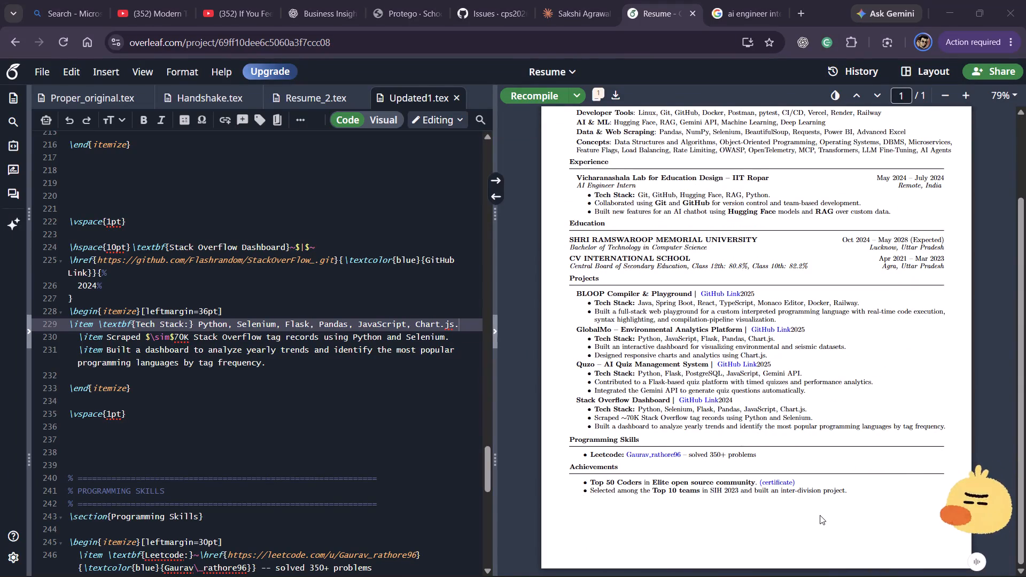
left_click(819, 516)
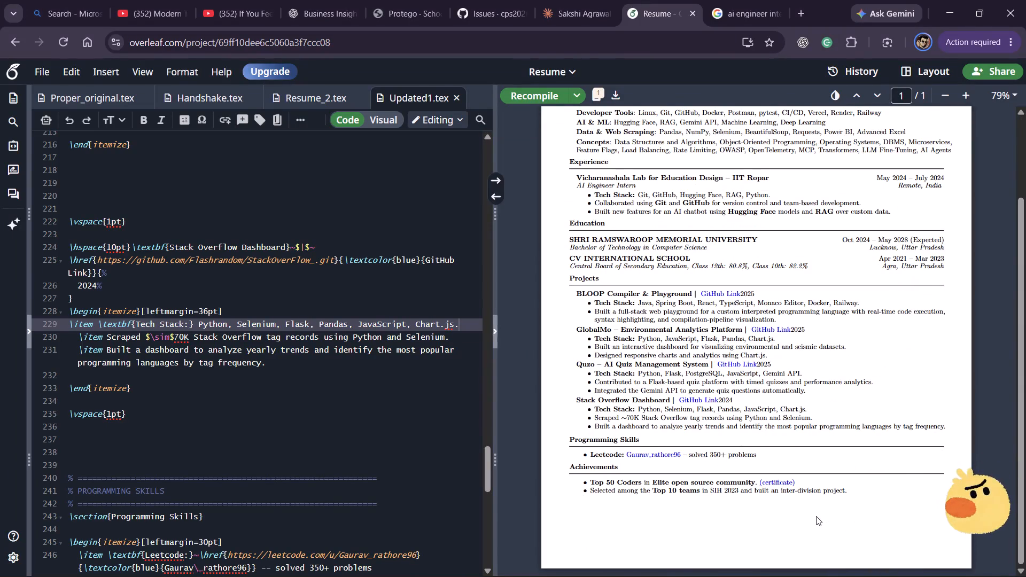
scroll(813, 516, "up", 1)
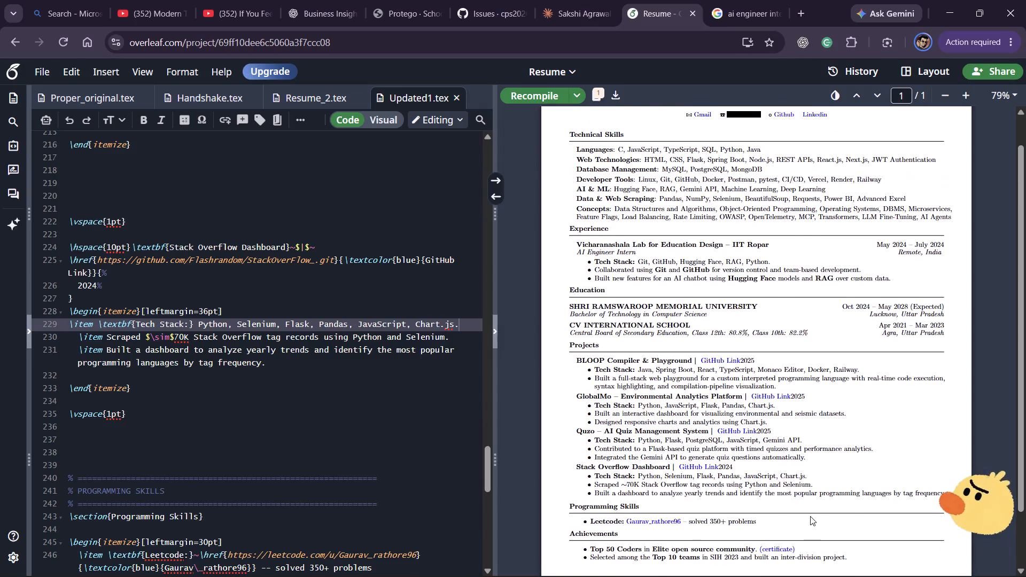
scroll(810, 516, "up", 2)
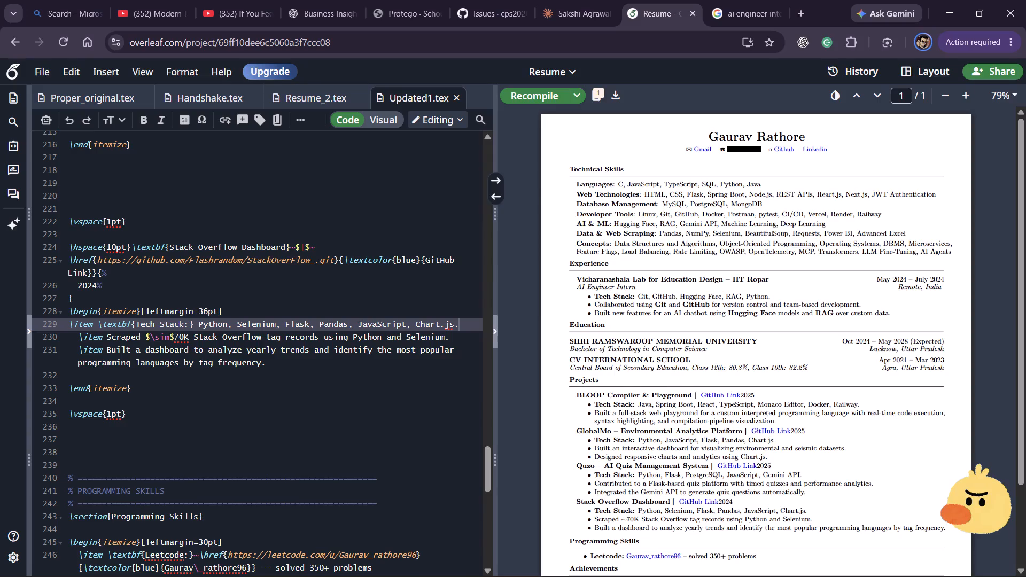
Cut "Transformers, LLM Fine-Tuning, AI Agents" from the Concepts entry in Technical Skills and remove the leftover comma after MCP.
double_click(869, 247)
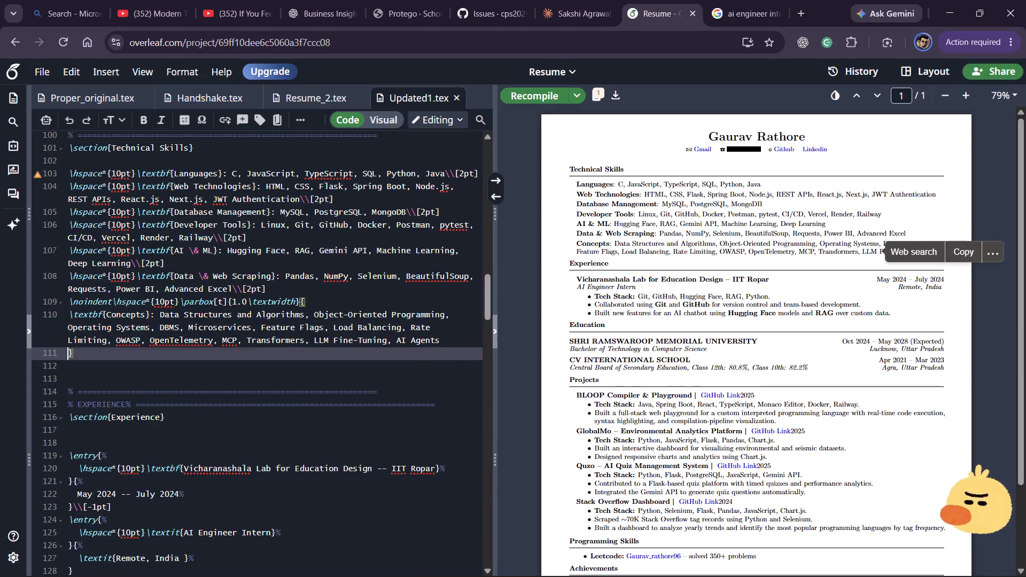
left_click_drag(452, 342, 326, 341)
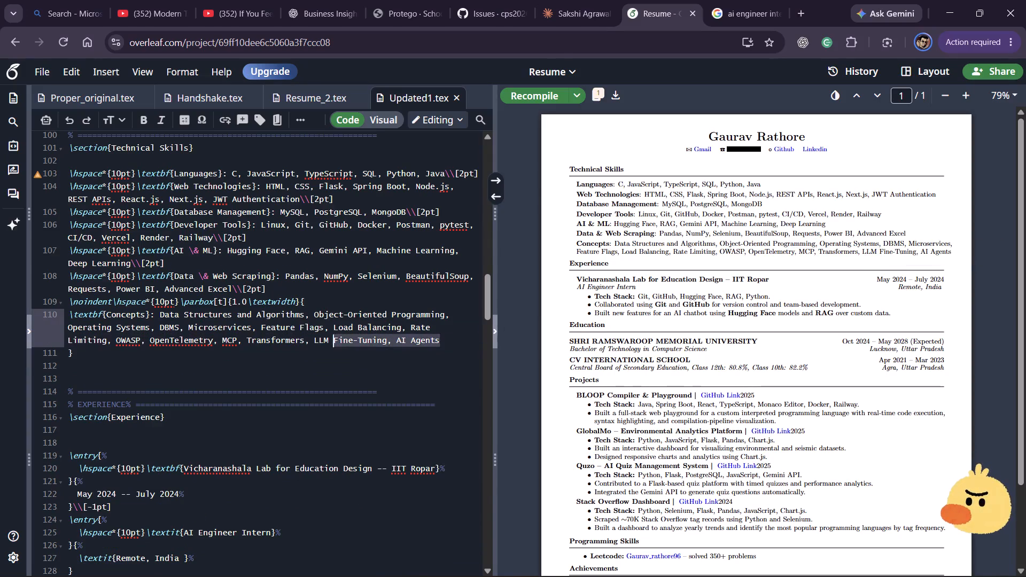
left_click_drag(326, 341, 243, 346)
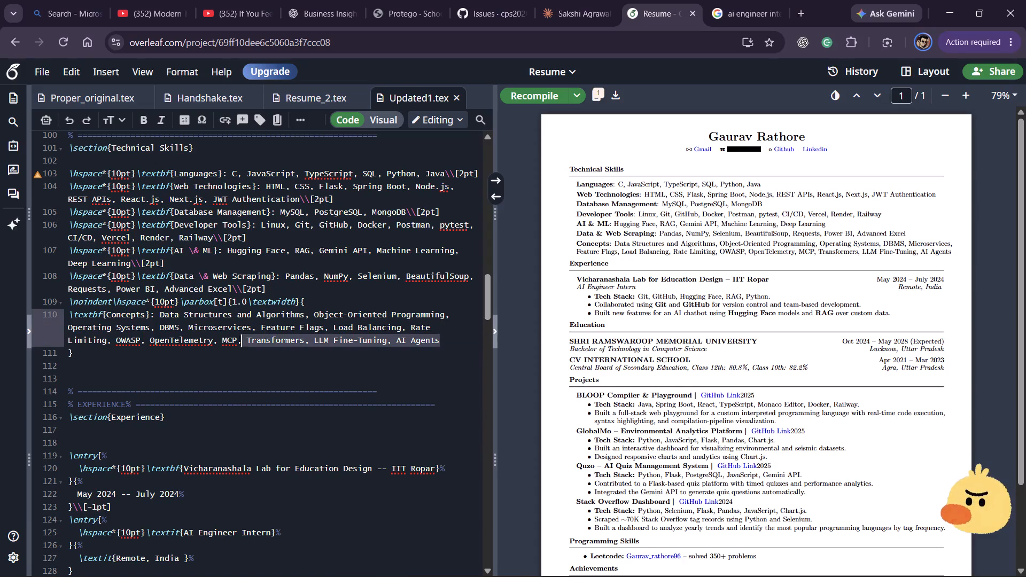
left_click_drag(243, 346, 250, 345)
left_click_drag(250, 345, 249, 345)
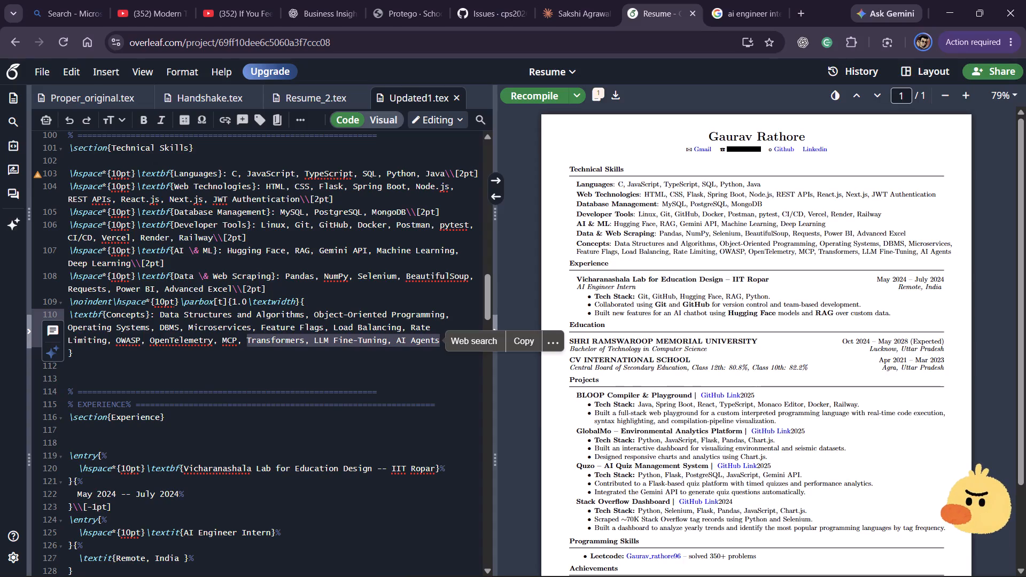
key("ctrl+x")
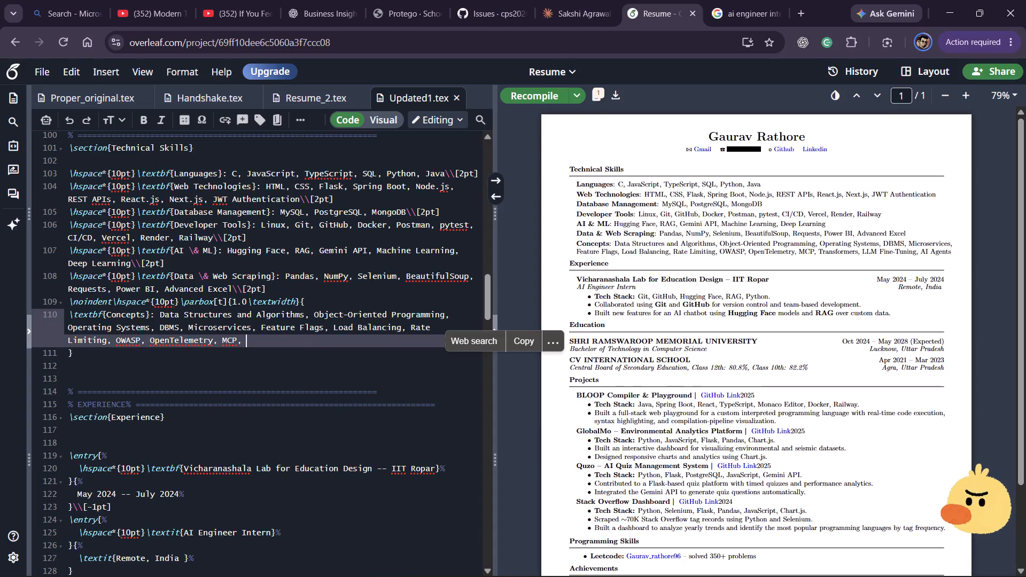
key("bracketright")
key("BackSpace")
key("BackSpace")
key("BackSpace")
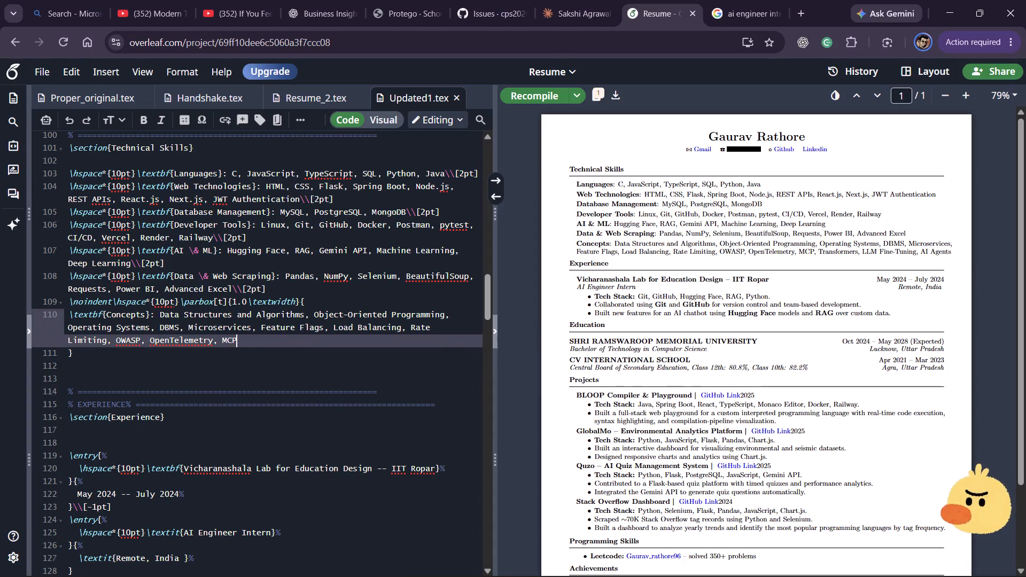
Join the Concepts block's closing brace onto the end of its text, directly after MCP.
key("Left")
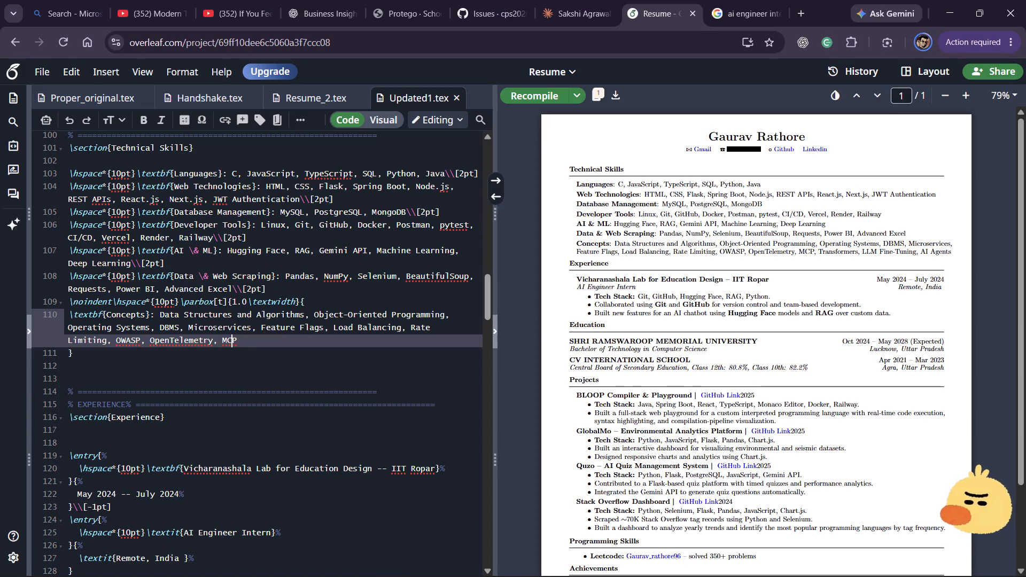
key("Left")
key("Down")
key("Left")
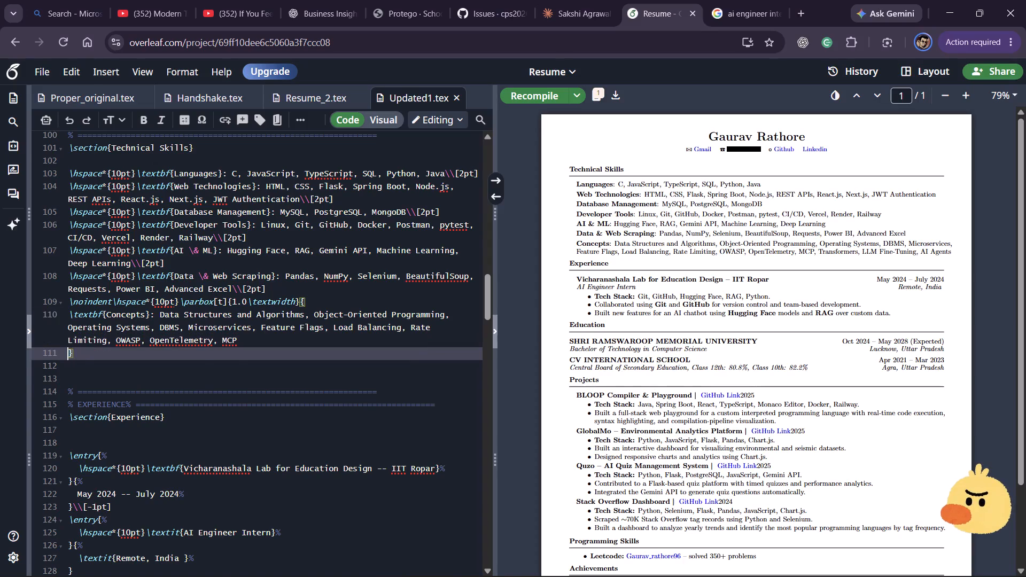
key("BackSpace")
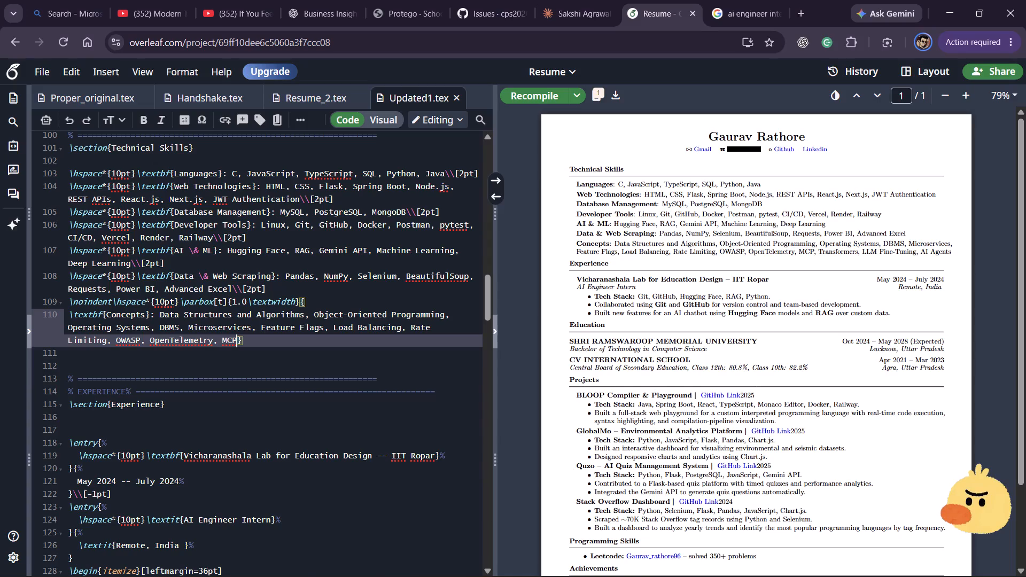
Paste "Transformers, LLM Fine-Tuning, AI Agents" after Deep Learning in the AI & ML entry, separated by a comma and space.
left_click(132, 264)
key("comma")
key("ctrl+v")
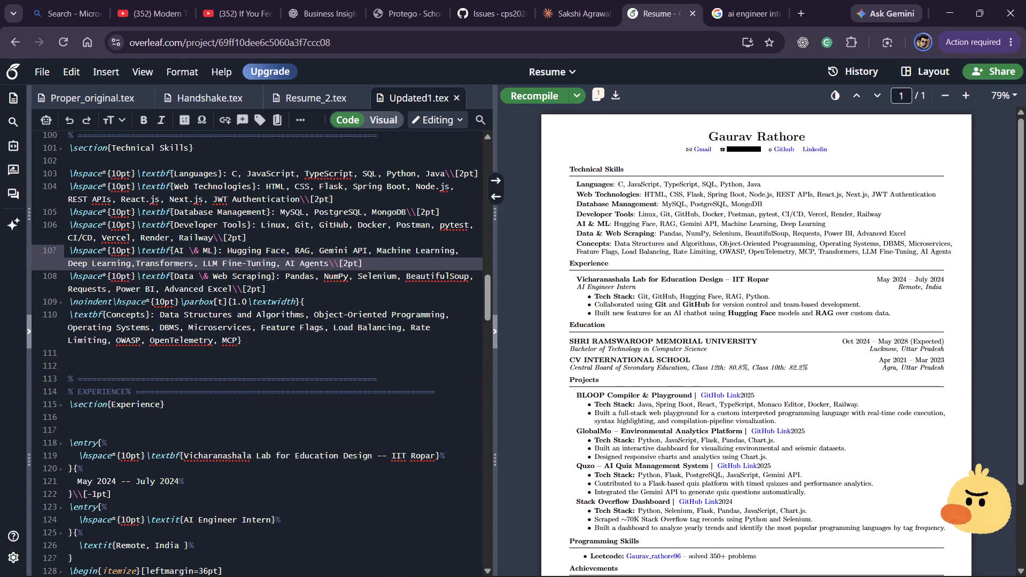
key("Left")
key("Left")
key("Left")
key("Left")
key("Left")
key("Left")
key("Left")
key("Left")
key("Left")
key("Left")
key("Left")
key("Left")
key("Left")
key("Left")
key("Left")
key("Left")
key("Left")
key("Left")
key("Left")
key("Left")
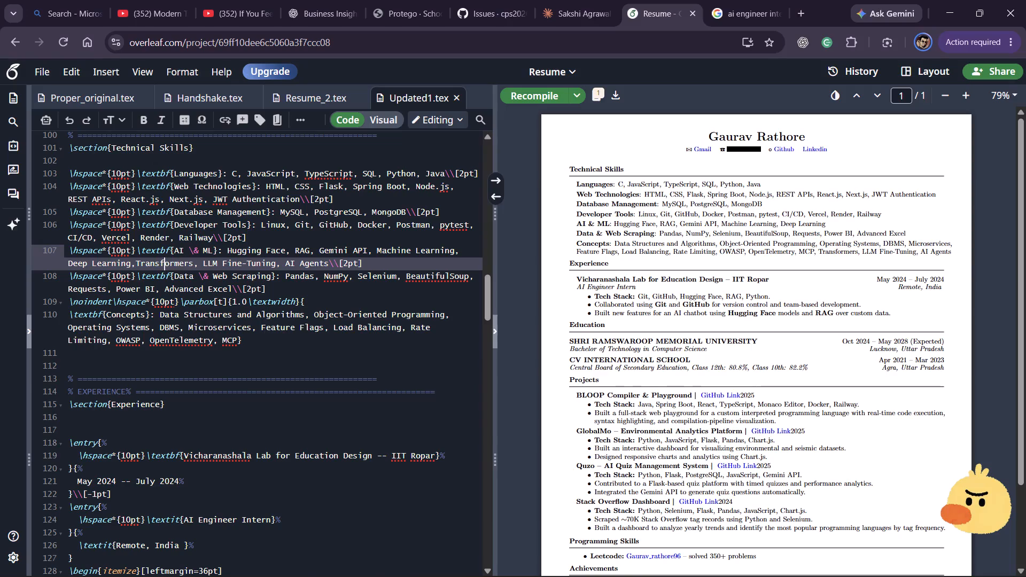
key("Left")
key("space")
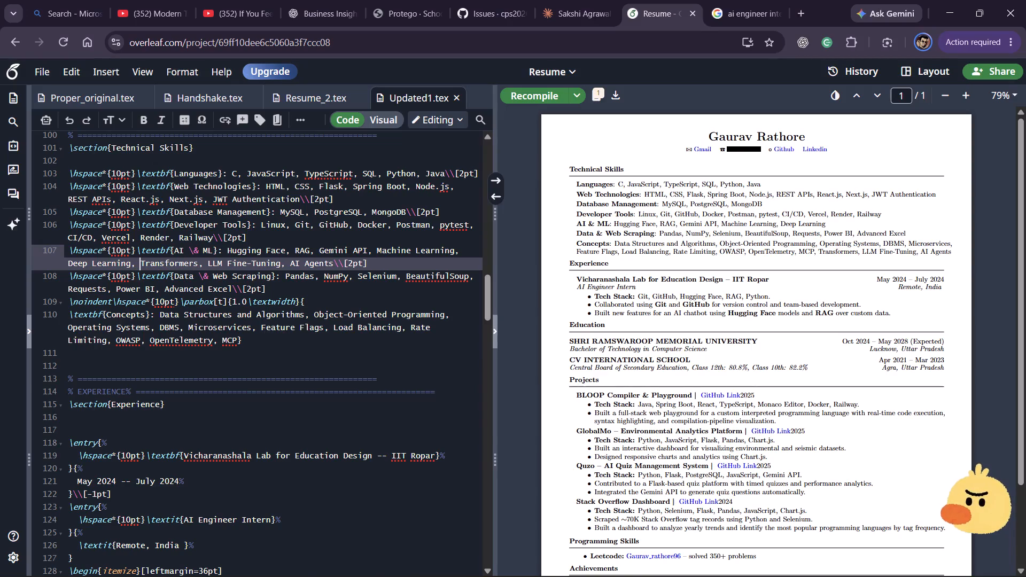
Recompile the resume PDF with the edited Technical Skills and check the output.
left_click(527, 102)
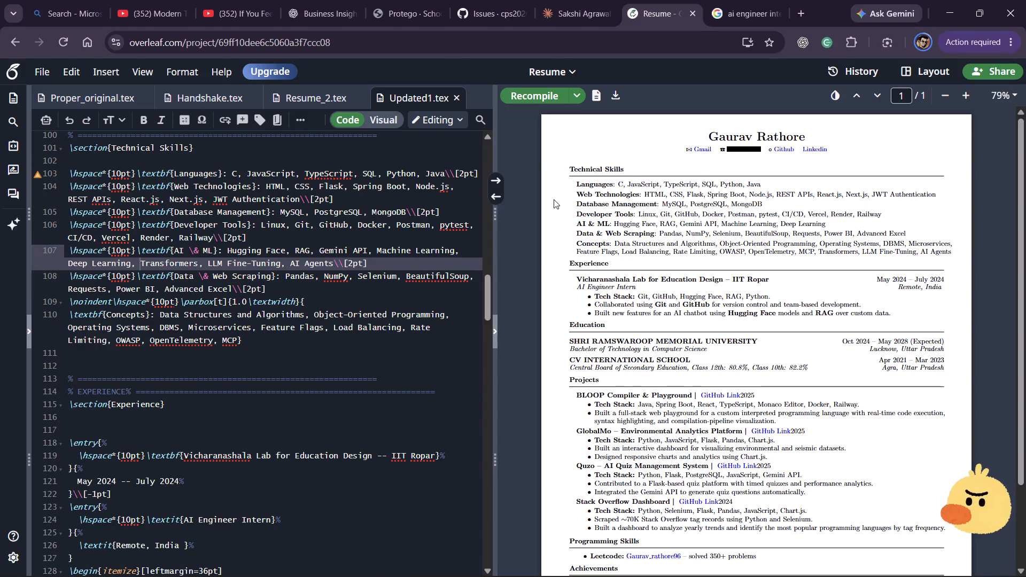
left_click(543, 91)
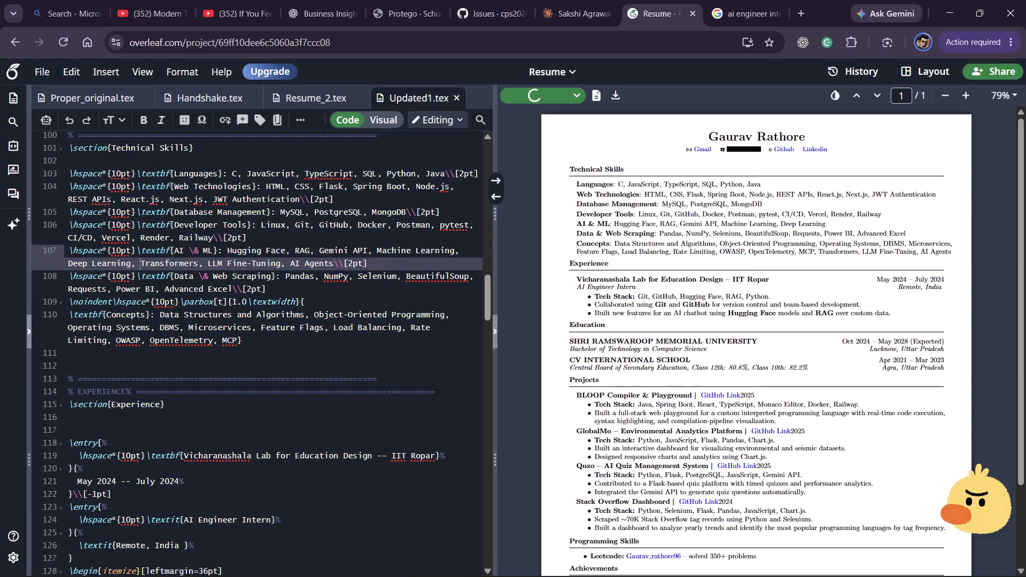
scroll(708, 242, "down", 1)
scroll(705, 242, "up", 3)
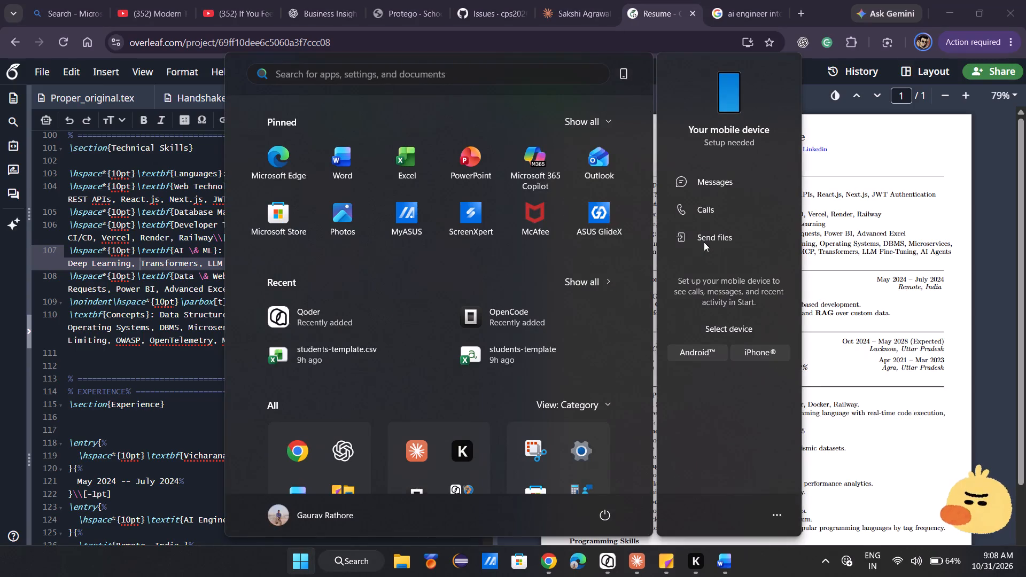
scroll(704, 242, "down", 6)
scroll(704, 242, "up", 7)
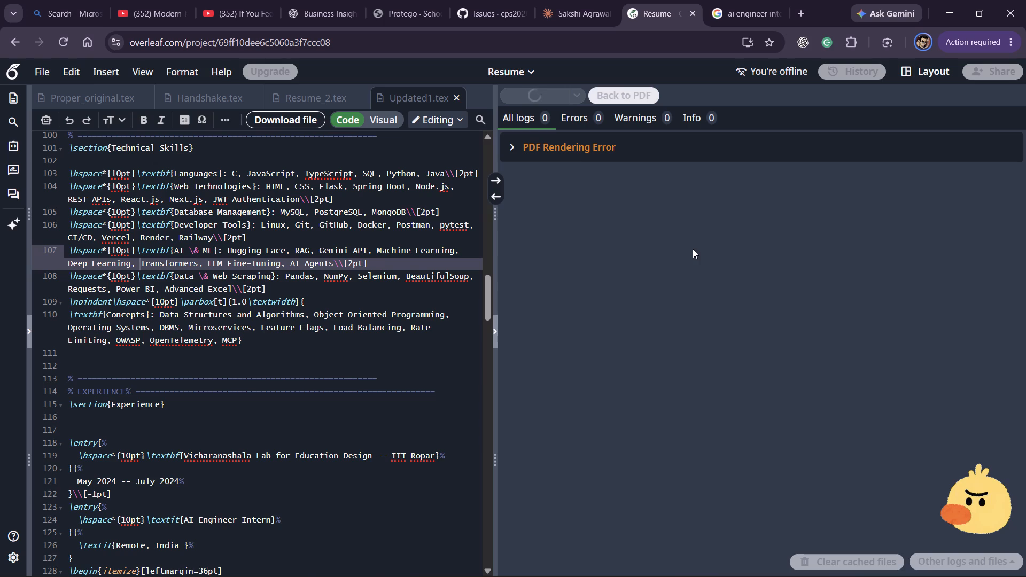
Copy the entire Updated1.tex source as a backup and reload the project page.
left_click(391, 434)
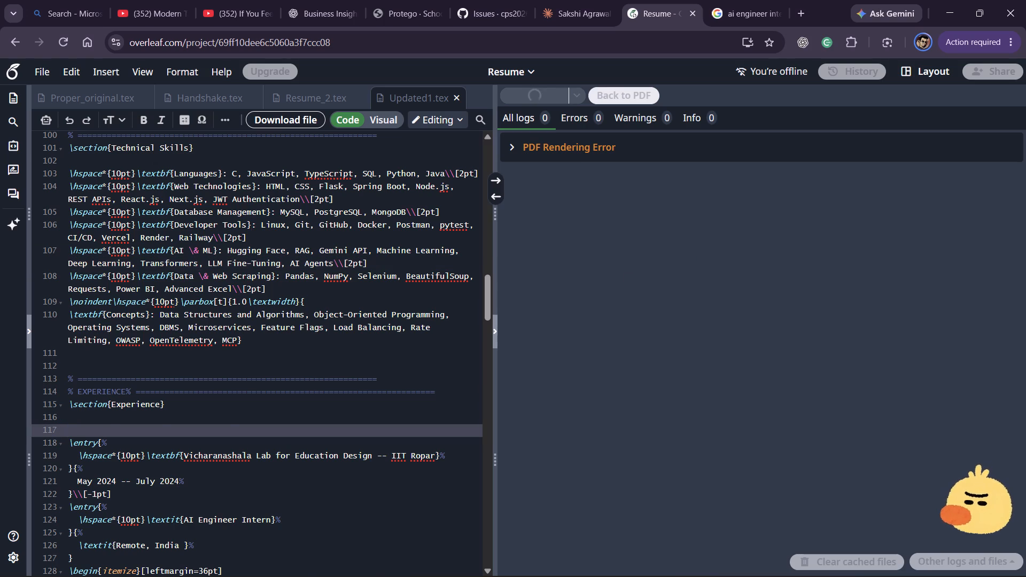
key("ctrl+a")
key("ctrl+c")
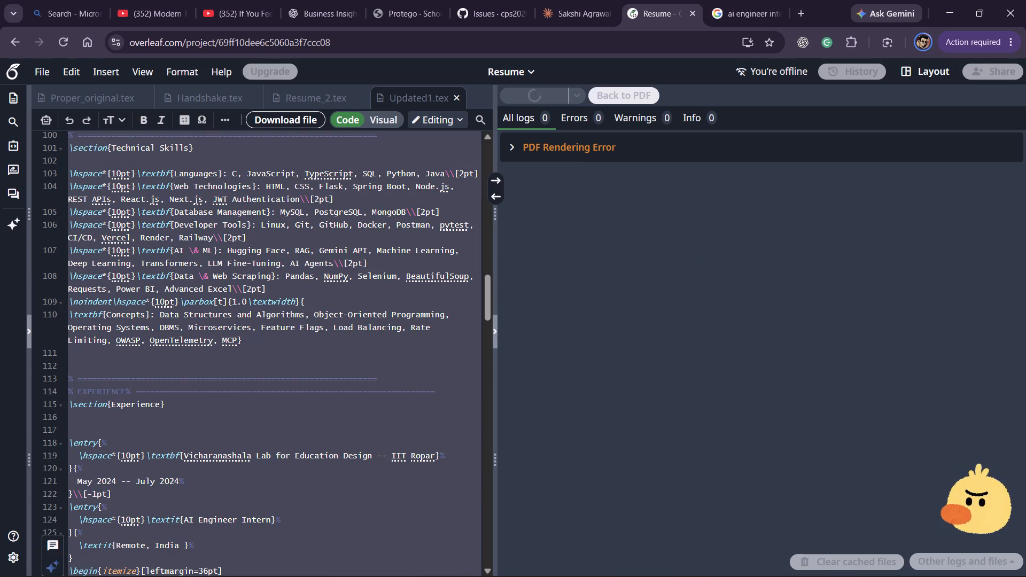
key("ctrl+r")
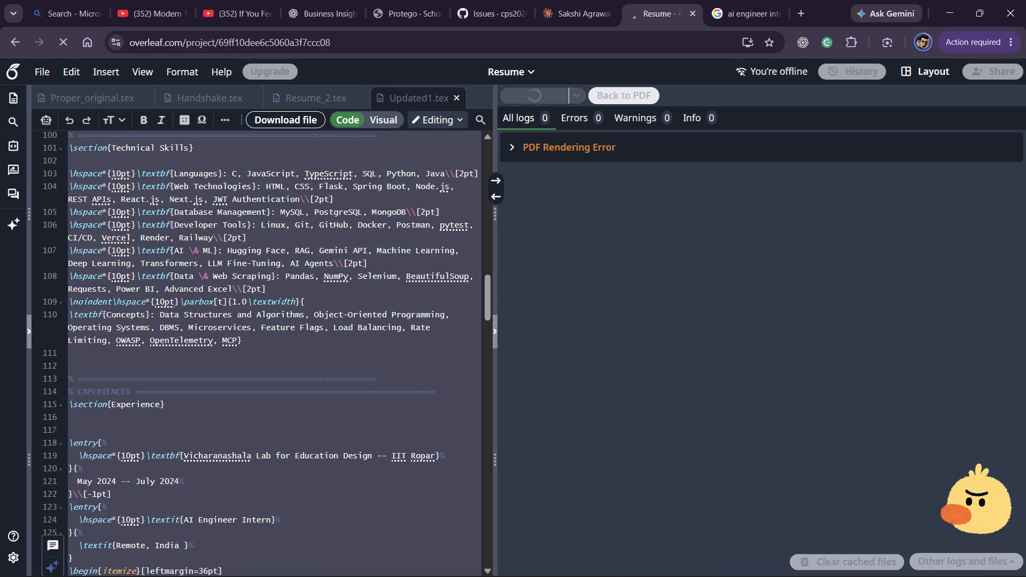
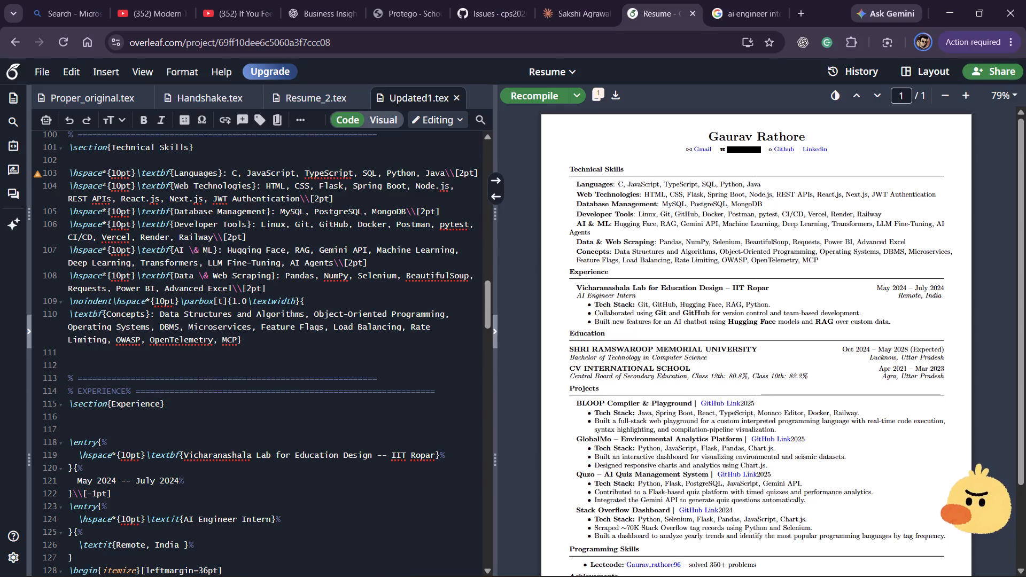
Remove Gemini API and its separating comma from the AI & ML skills entry, and recompile the resume PDF.
double_click(853, 224)
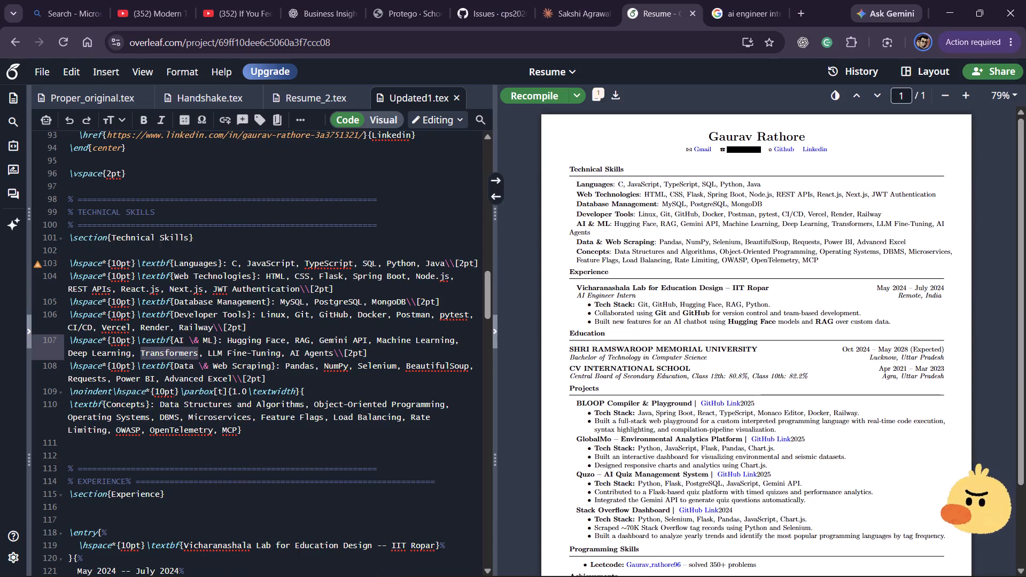
double_click(713, 222)
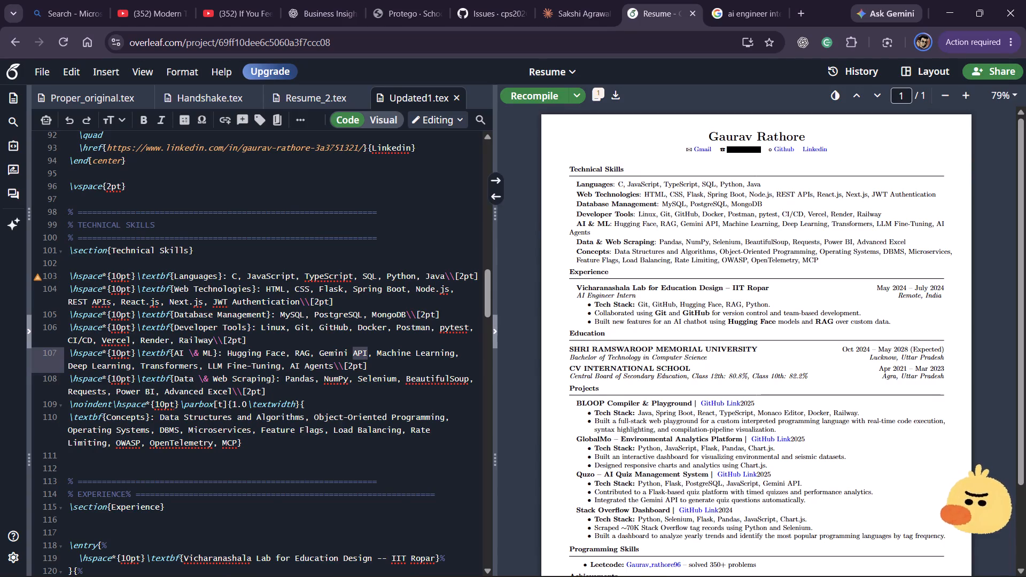
key("ctrl+BackSpace")
key("ctrl+BackSpace")
key("BackSpace")
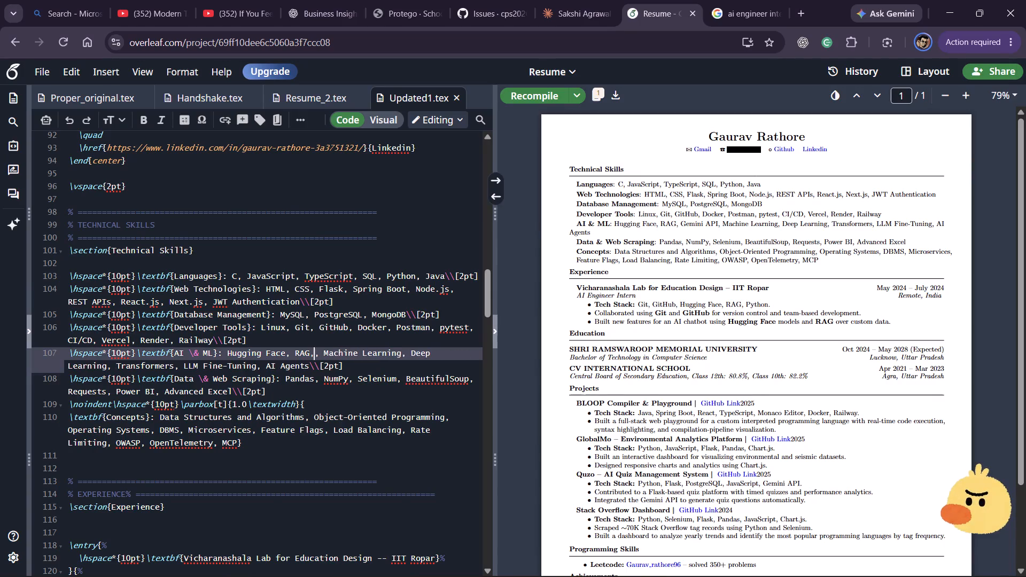
key("BackSpace")
key("ctrl+Return")
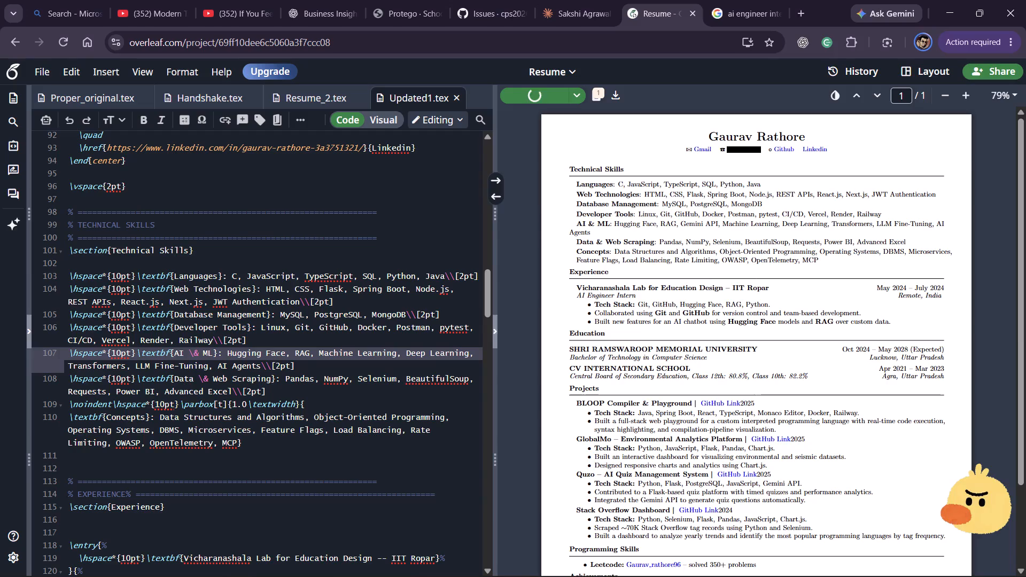
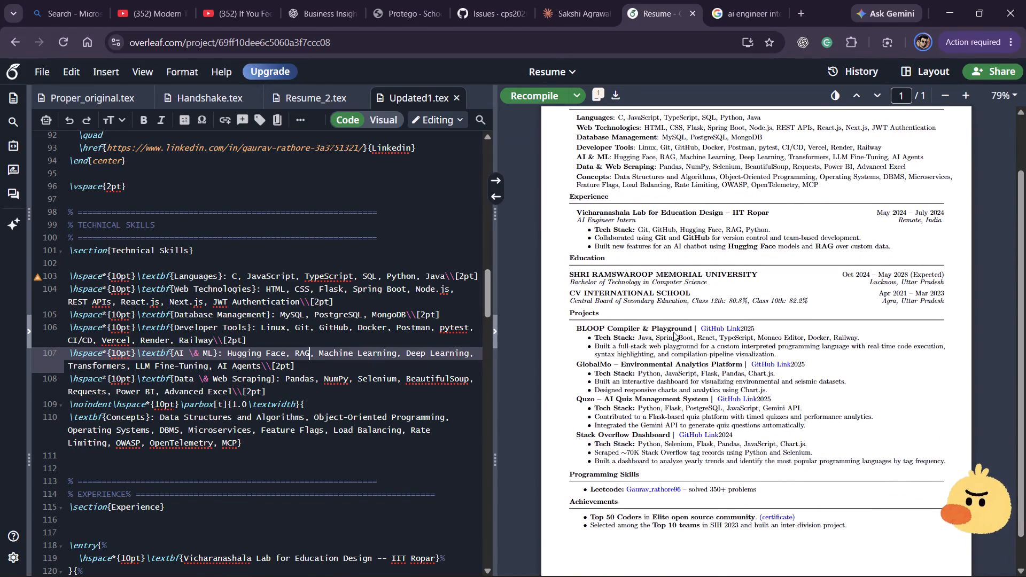
Indent the 2025 date line of the BLOOP Compiler & Playground project with repeated tabs, and recompile the resume.
double_click(750, 326)
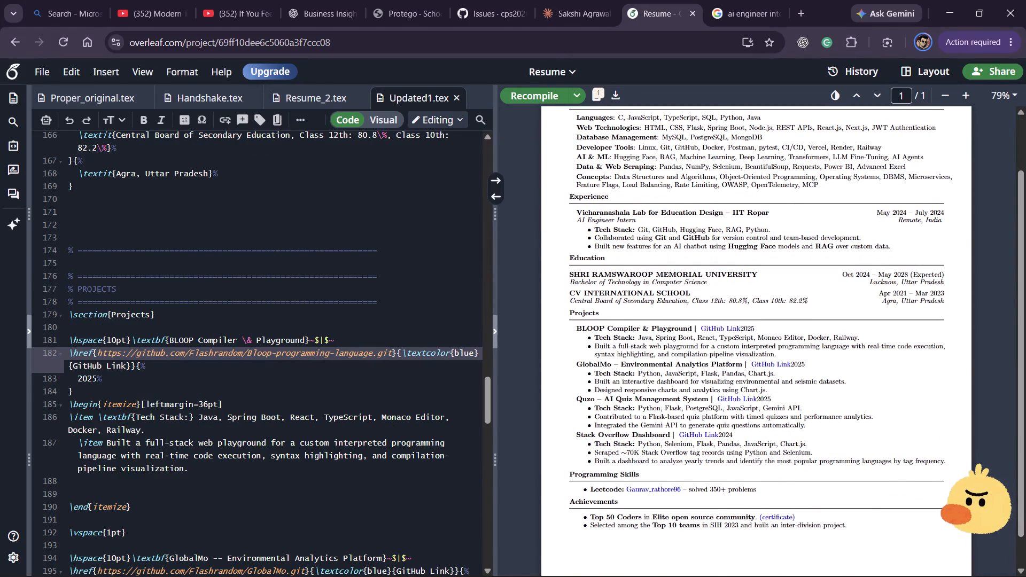
left_click(75, 377)
key("Tab")
key("Tab")
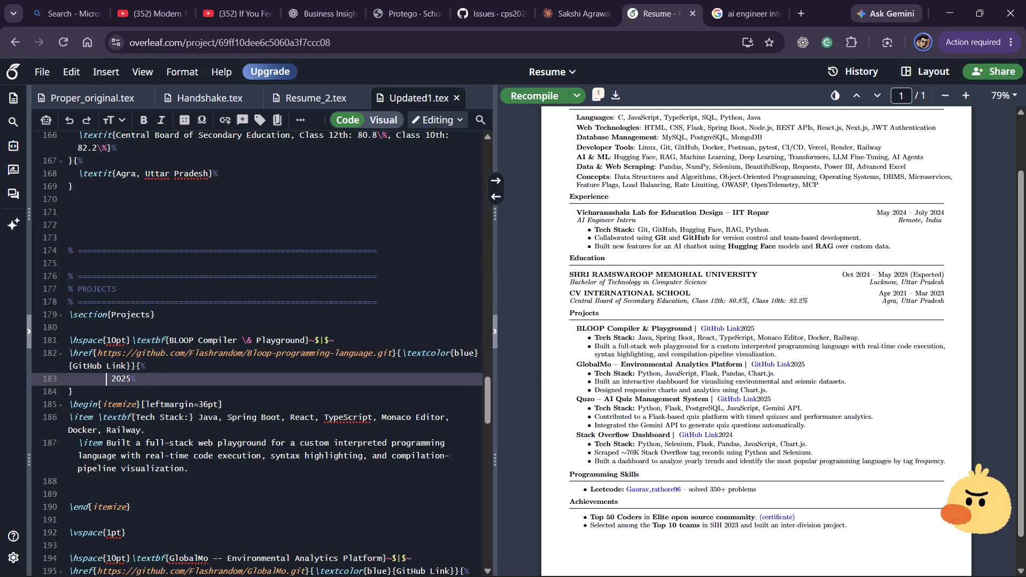
key("Tab")
key("Tab")
key("Tab")
key("Tab")
key("Tab")
key("Tab")
key("Tab")
left_click(519, 87)
left_click(526, 93)
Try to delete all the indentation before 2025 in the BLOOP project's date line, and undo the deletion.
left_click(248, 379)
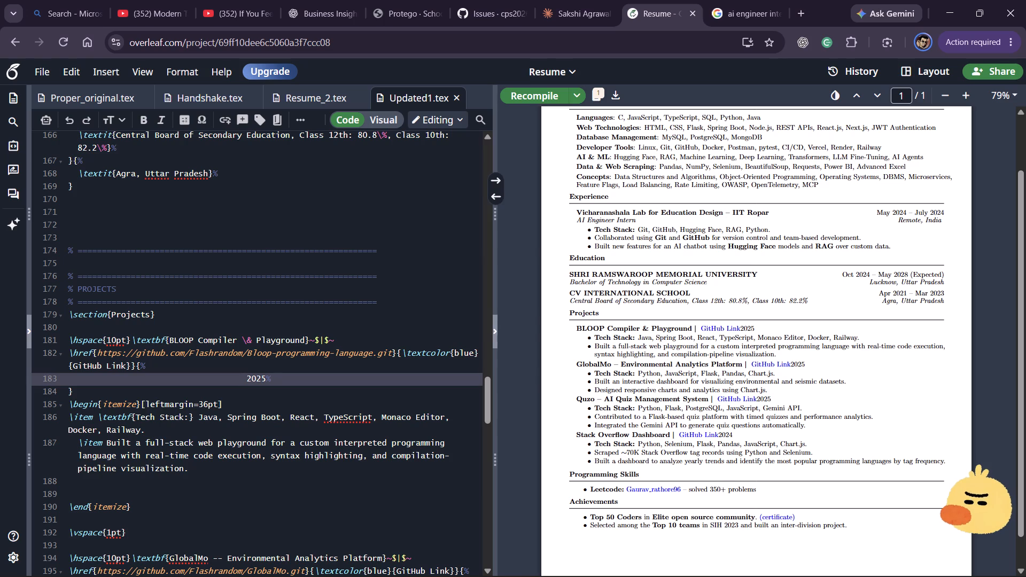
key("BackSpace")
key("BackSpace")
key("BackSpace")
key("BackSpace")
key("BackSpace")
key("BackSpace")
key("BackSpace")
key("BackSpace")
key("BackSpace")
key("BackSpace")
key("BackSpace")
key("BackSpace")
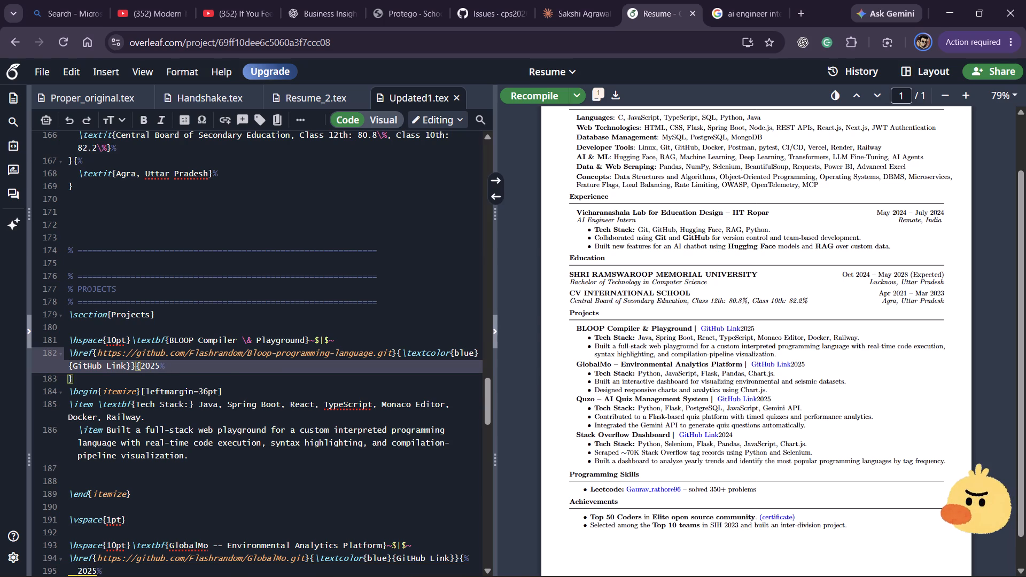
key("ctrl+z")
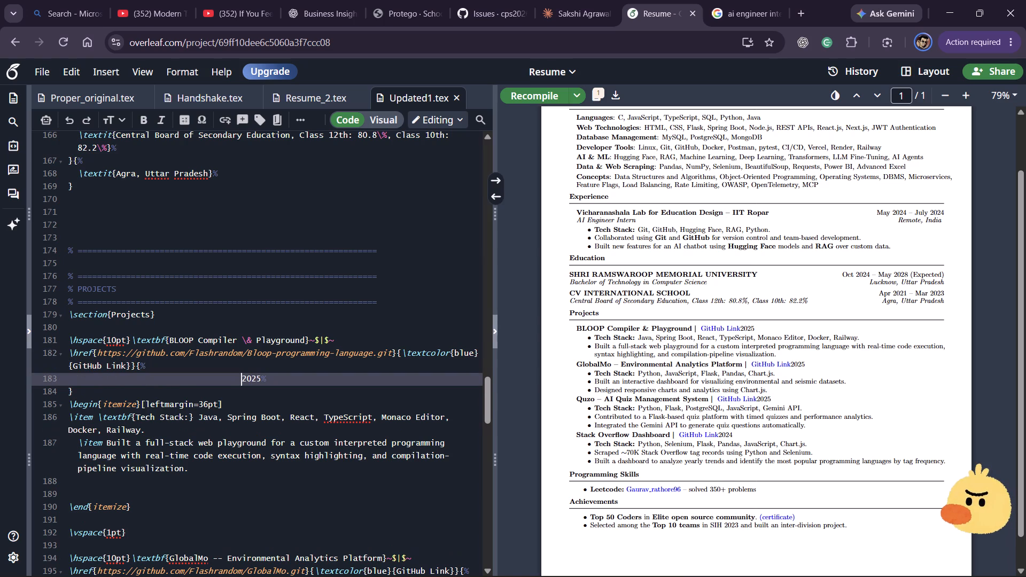
Shorten the indentation before 2025 in the BLOOP project, keeping the date on its own source line.
key("BackSpace")
key("BackSpace")
key("BackSpace")
key("BackSpace")
key("BackSpace")
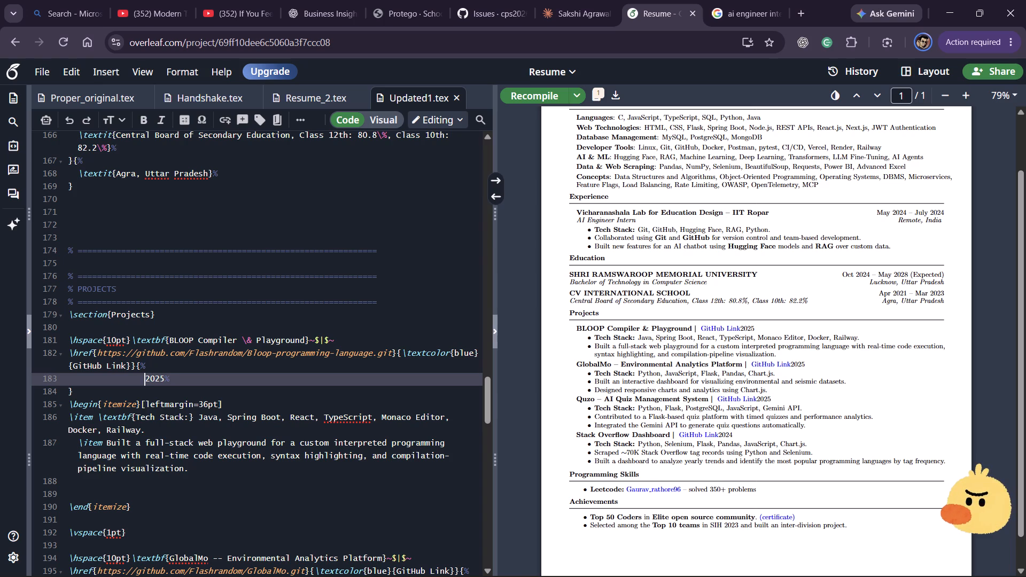
Search Google for geeks for geeks in a new tab and open the main GeeksforGeeks site from the non-sponsored result.
left_click(800, 0)
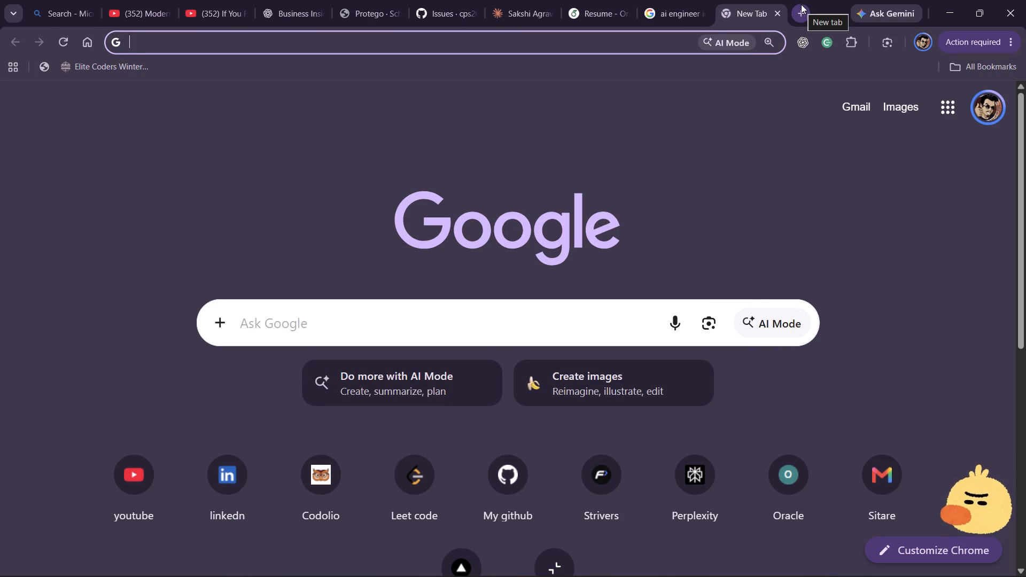
key("g")
key("e")
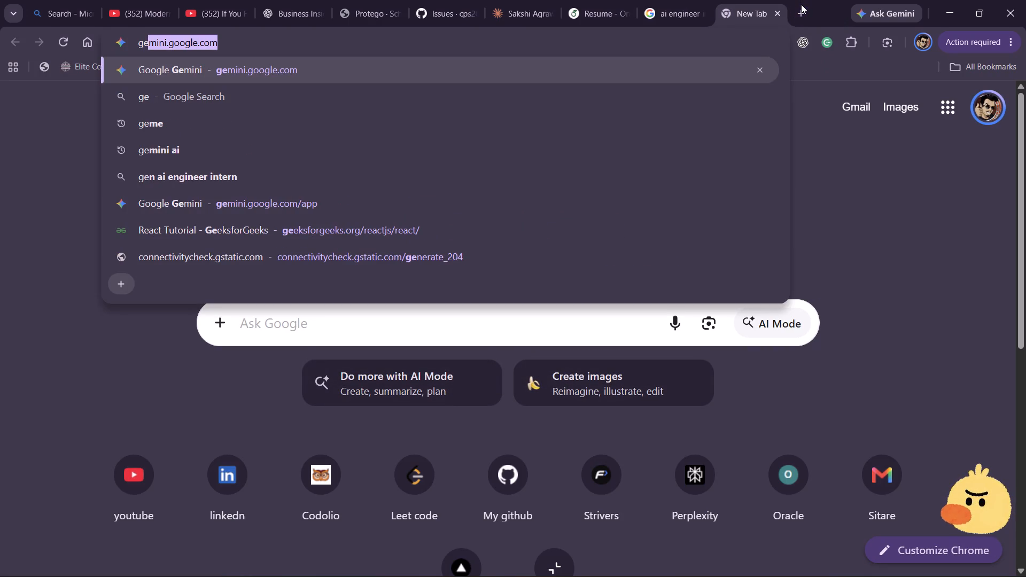
type("ek")
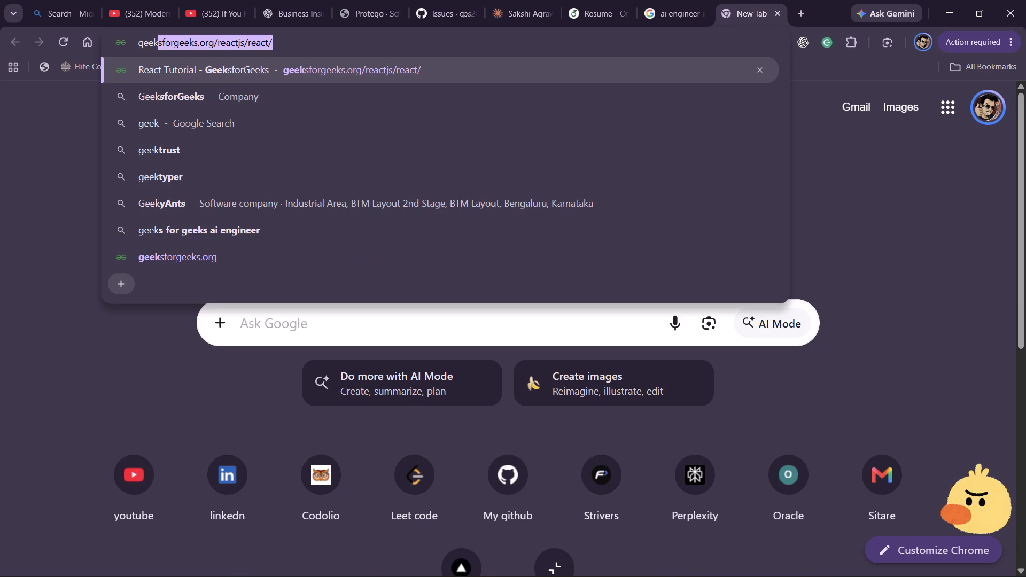
key("Down")
key("Return")
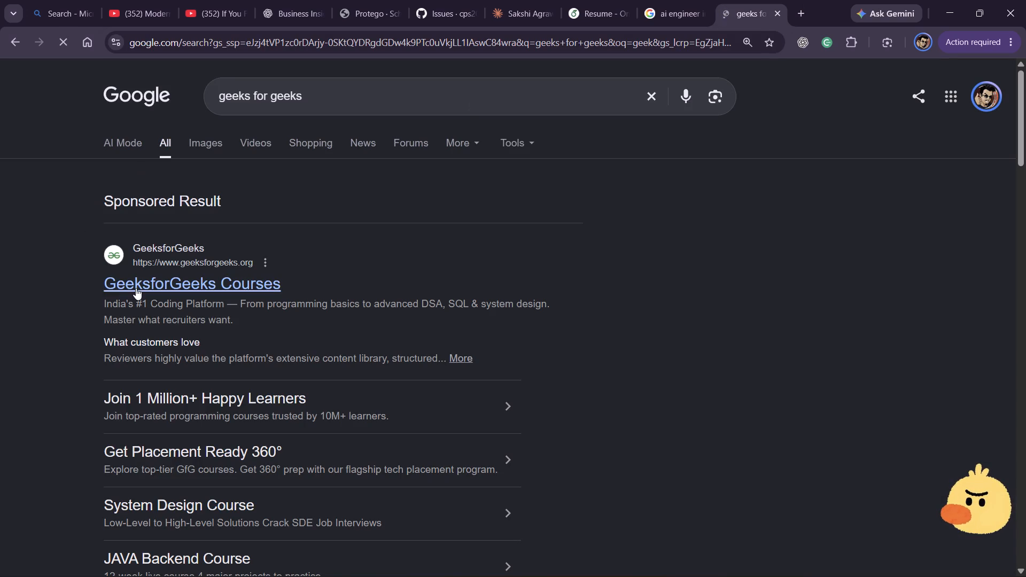
left_click(136, 288)
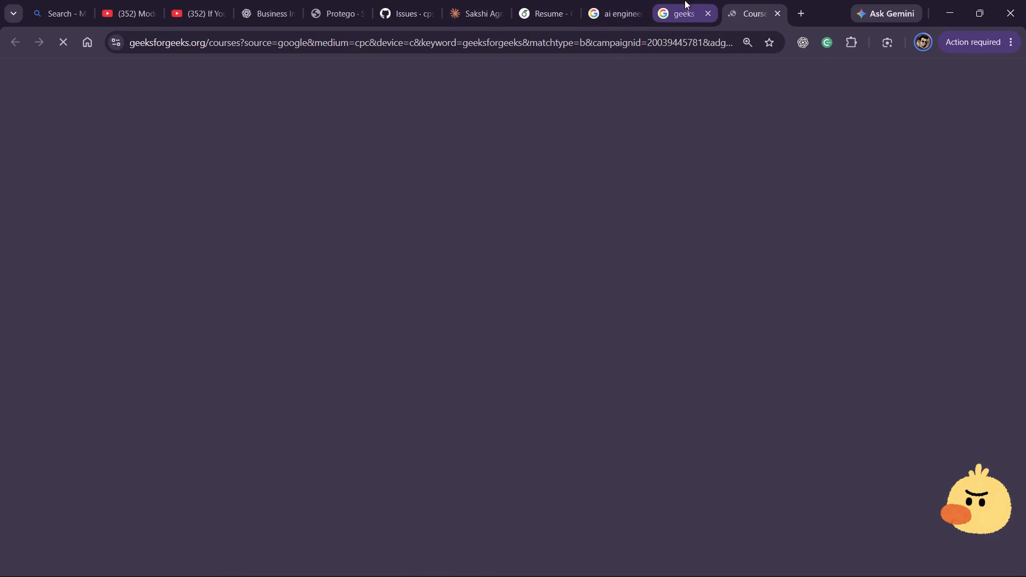
key("ctrl+w")
scroll(453, 190, "down", 6)
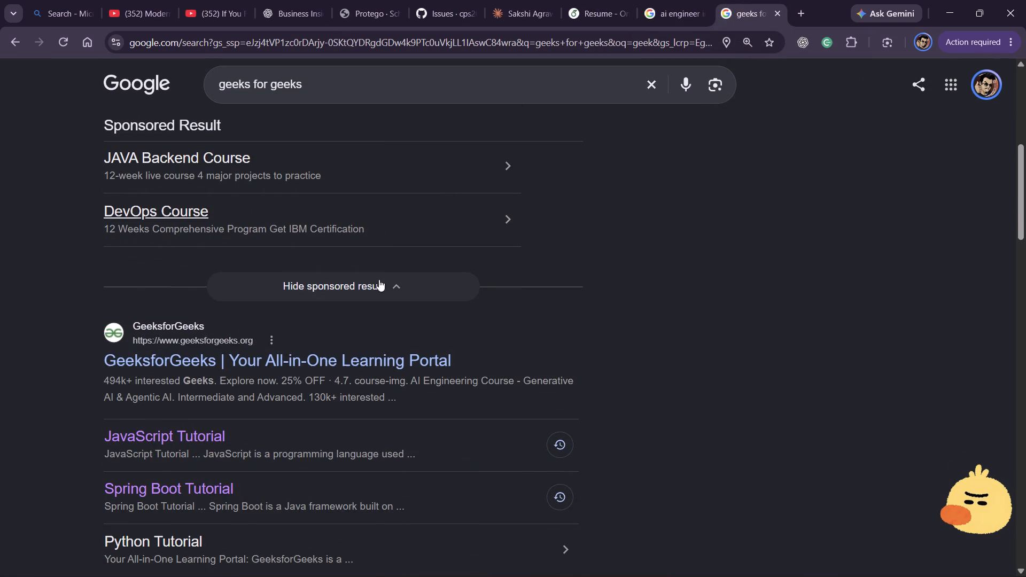
scroll(327, 346, "down", 1)
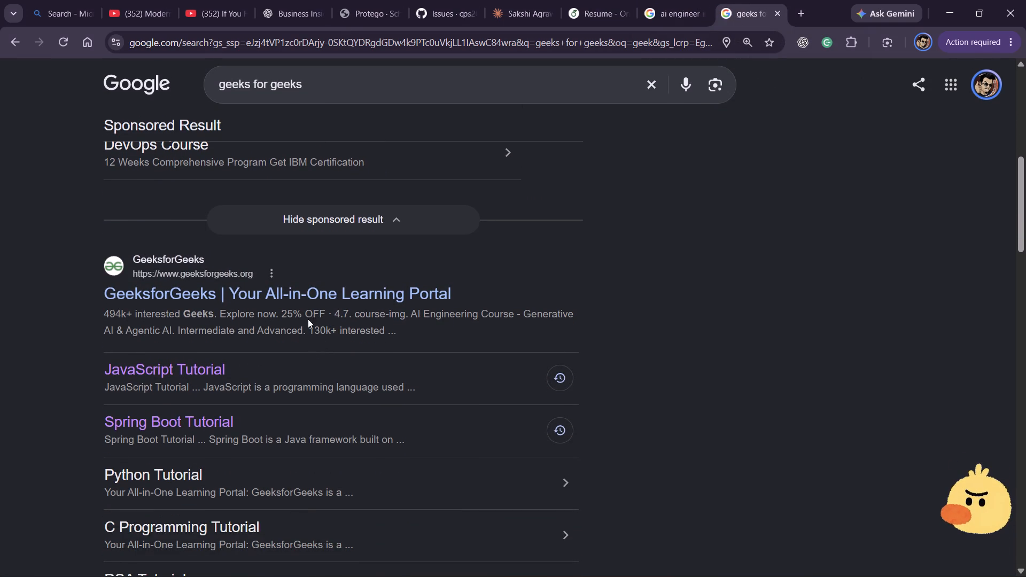
left_click(309, 295)
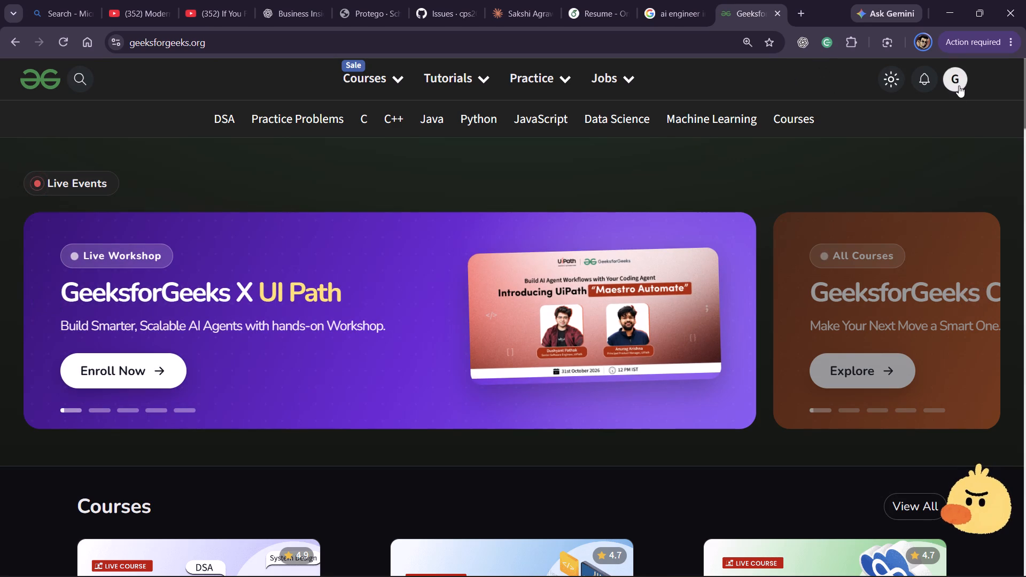
Open the account's GeeksforGeeks profile and examine its Coding Score statistics, submission calendar and Problems Breakdown.
left_click(959, 85)
left_click(915, 118)
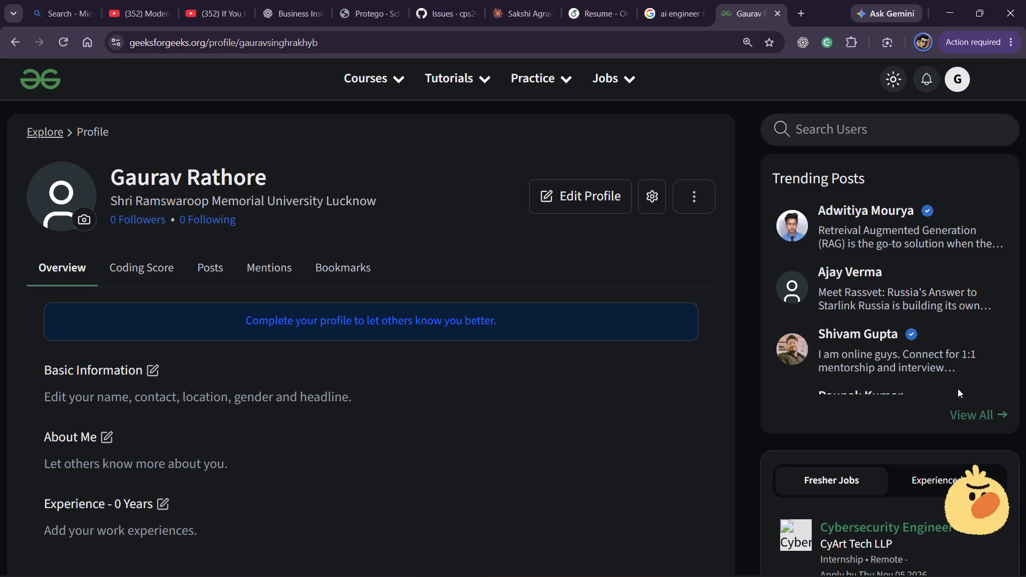
scroll(503, 236, "down", 4)
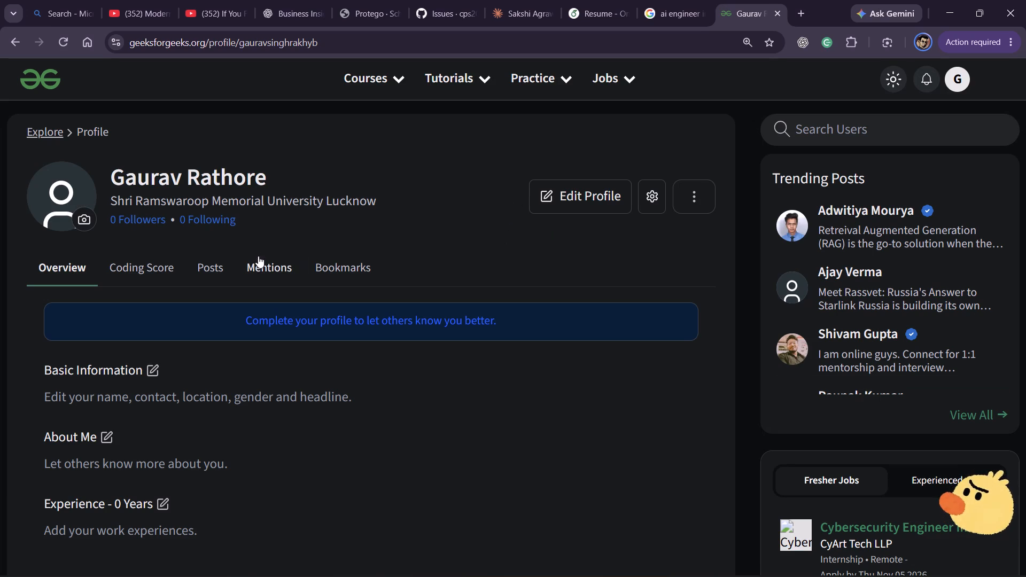
left_click(149, 267)
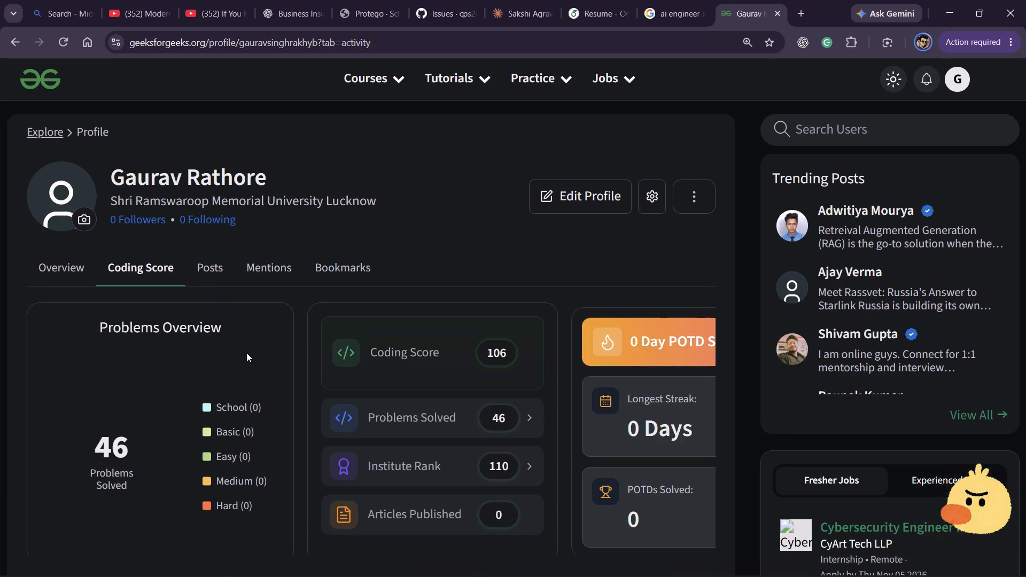
scroll(248, 383, "down", 4)
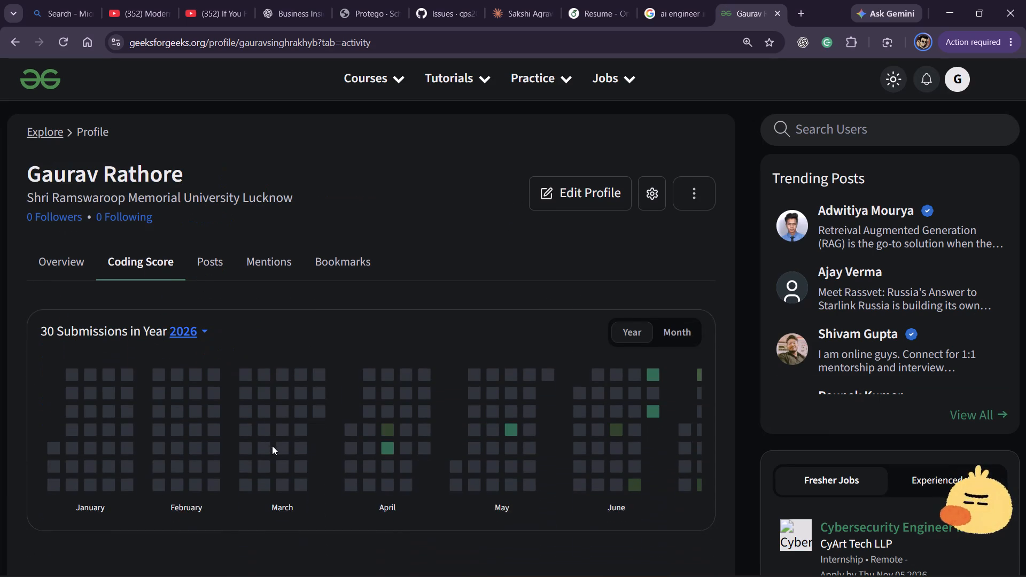
scroll(274, 436, "up", 5)
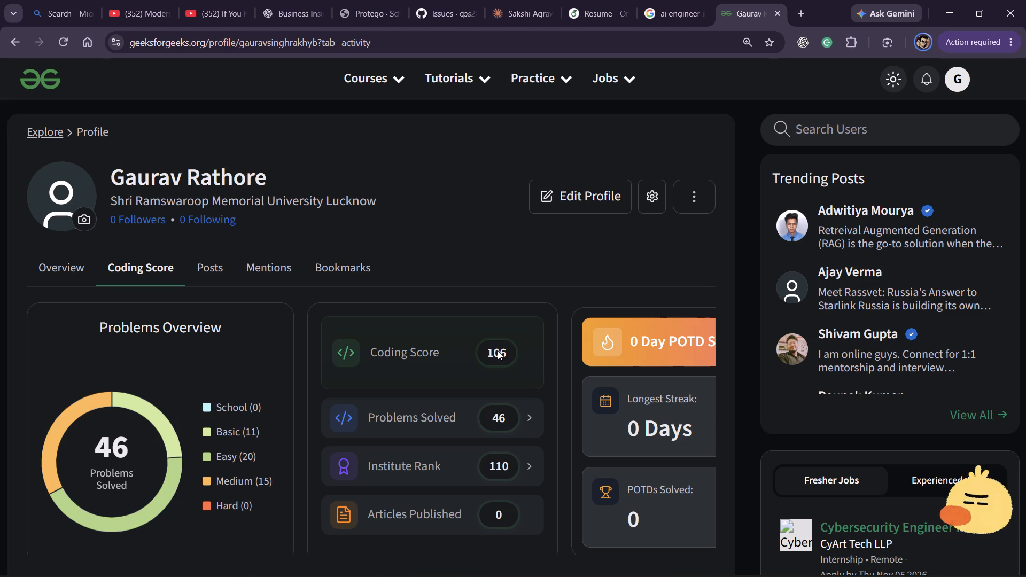
scroll(498, 350, "down", 7)
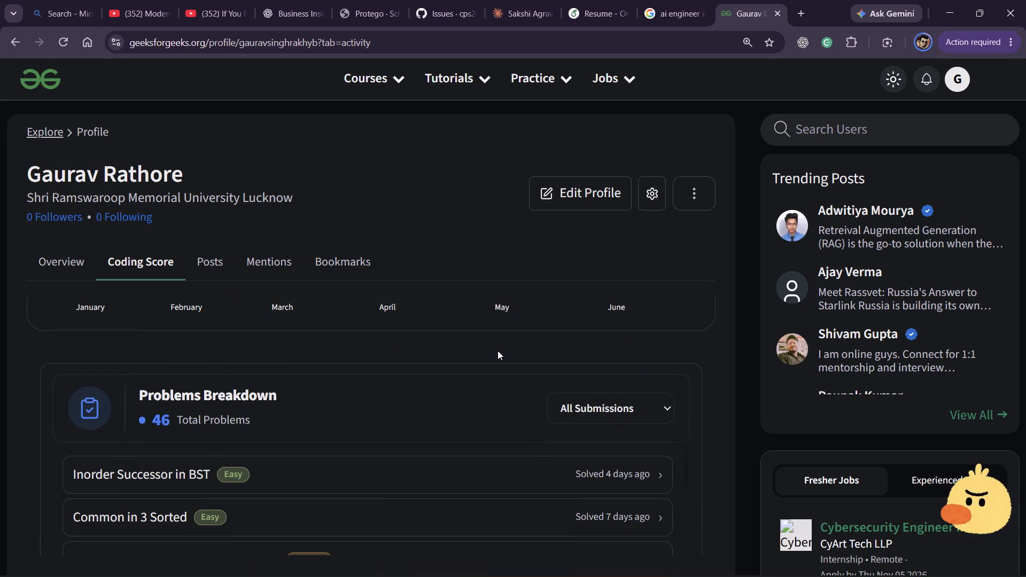
scroll(498, 350, "down", 2)
scroll(498, 350, "up", 2)
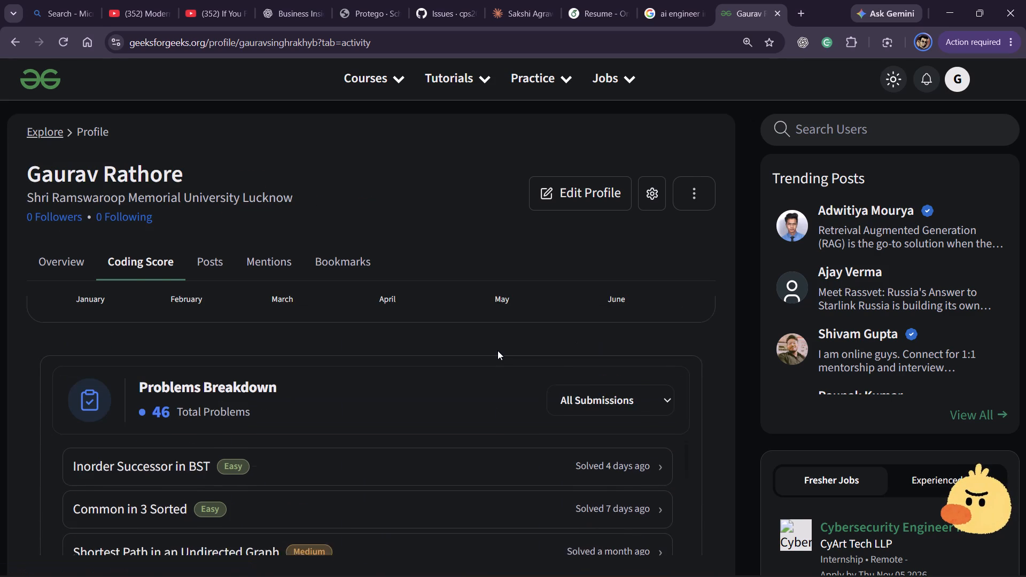
scroll(498, 350, "down", 7)
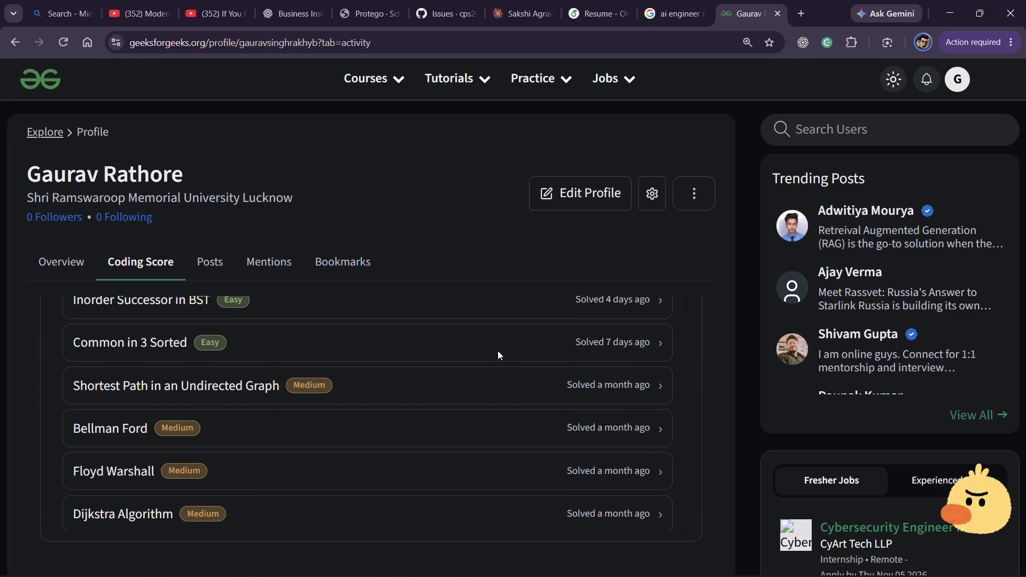
scroll(498, 350, "down", 5)
scroll(498, 350, "up", 17)
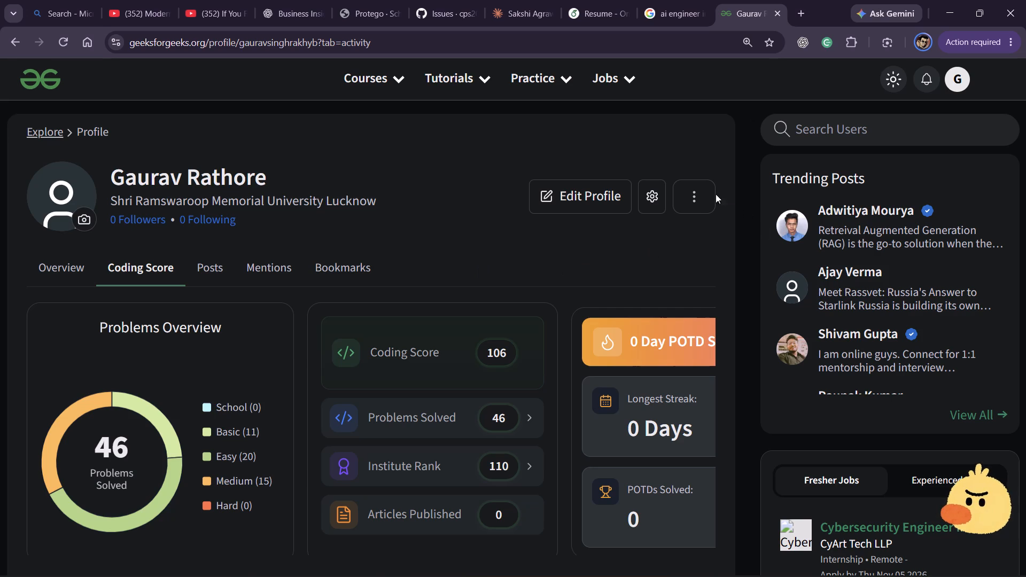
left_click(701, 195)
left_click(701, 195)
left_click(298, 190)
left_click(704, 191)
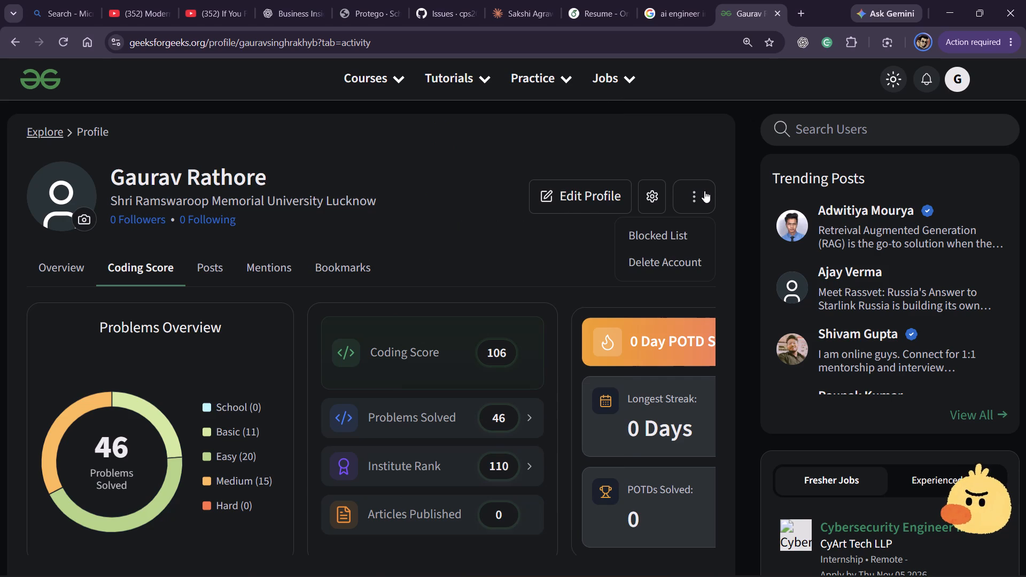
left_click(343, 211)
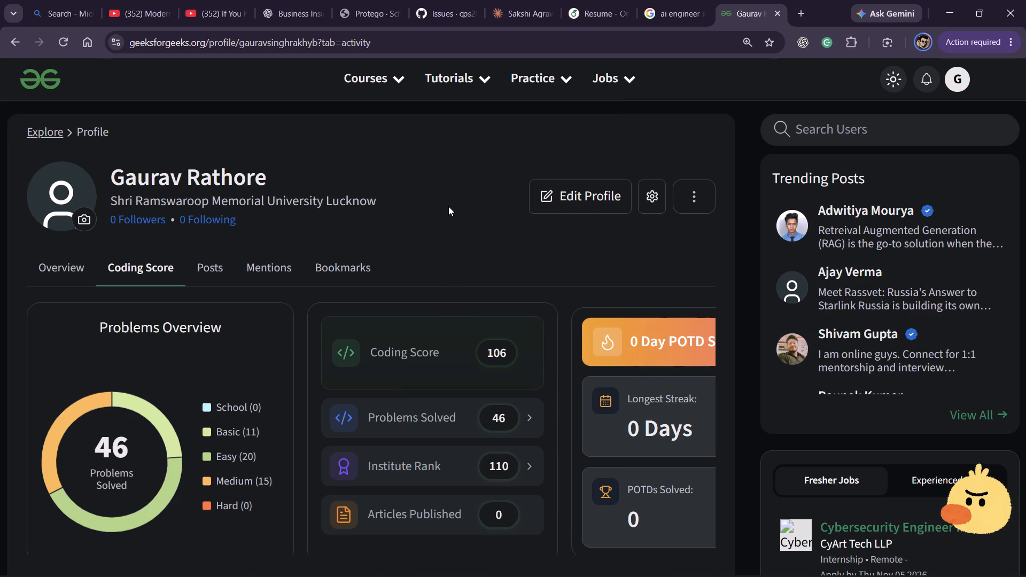
Look through the profile's Bookmarks and Overview sections, and review the Coding Score section again.
left_click(222, 268)
left_click(246, 255)
left_click(307, 254)
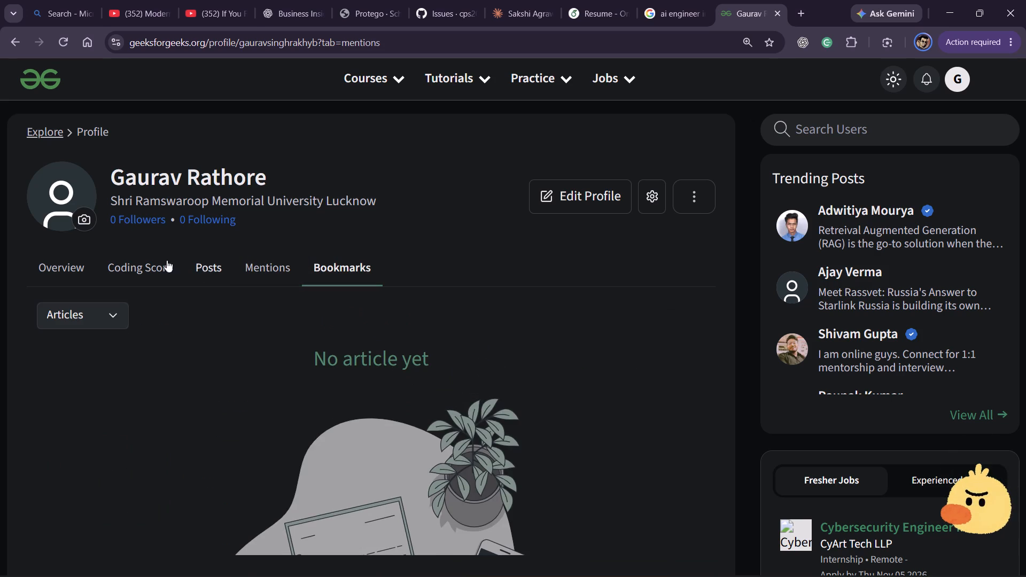
left_click(74, 266)
scroll(282, 245, "down", 6)
scroll(282, 245, "up", 5)
scroll(283, 244, "down", 4)
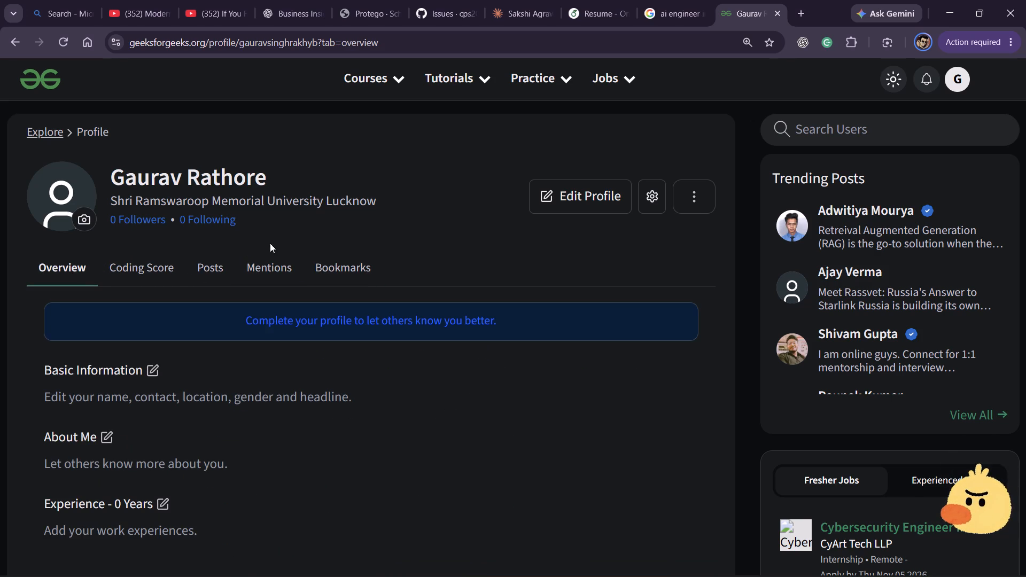
left_click(162, 271)
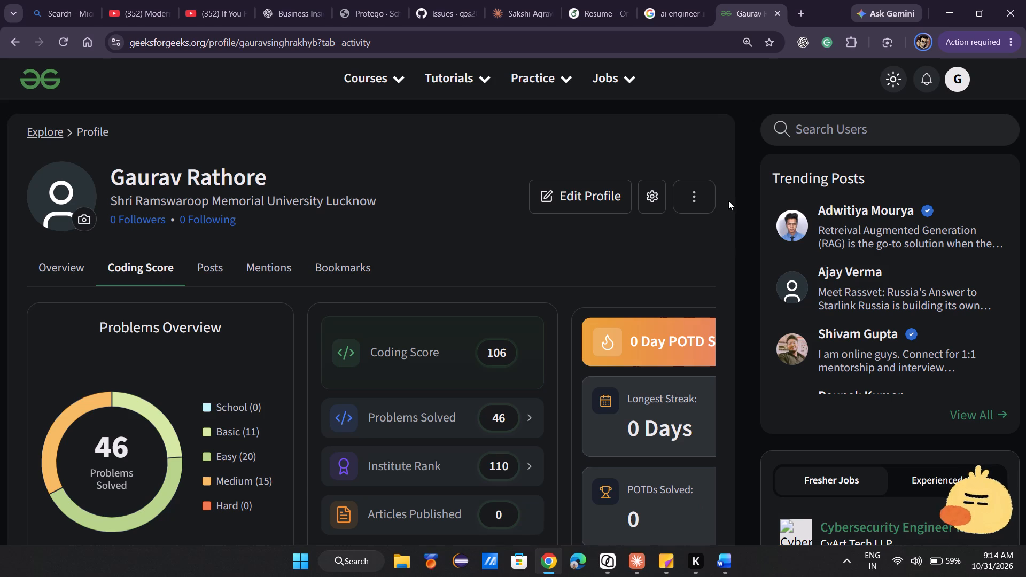
scroll(707, 200, "down", 11)
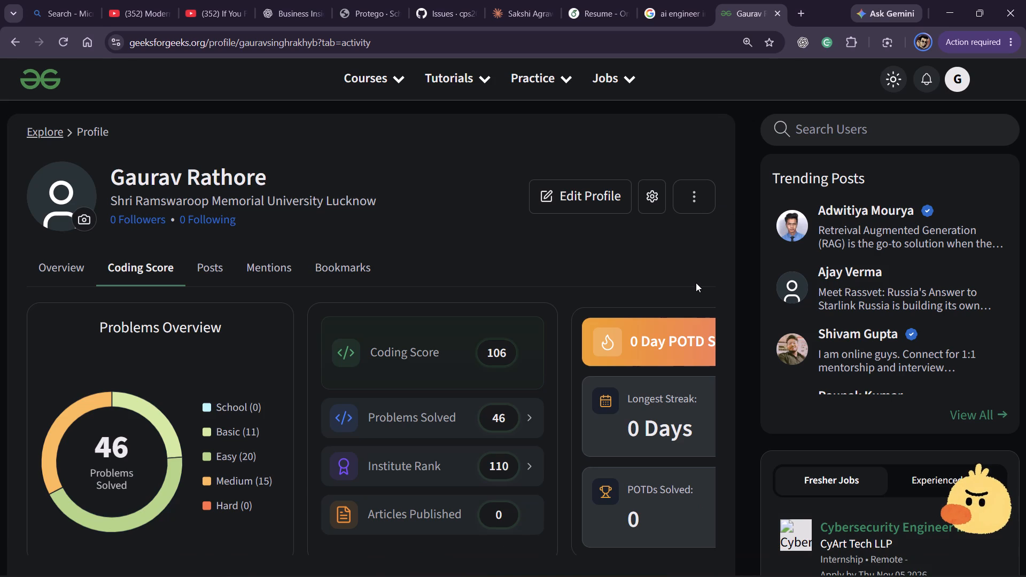
scroll(695, 284, "up", 1)
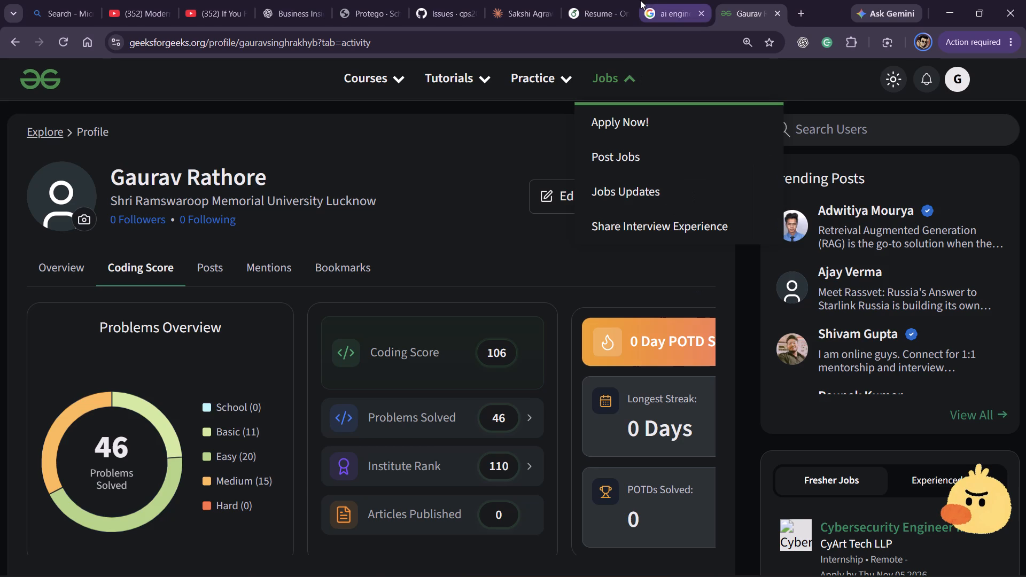
Close the ai engineer intern search results and switch back to the Resume project in Overleaf.
left_click(673, 0)
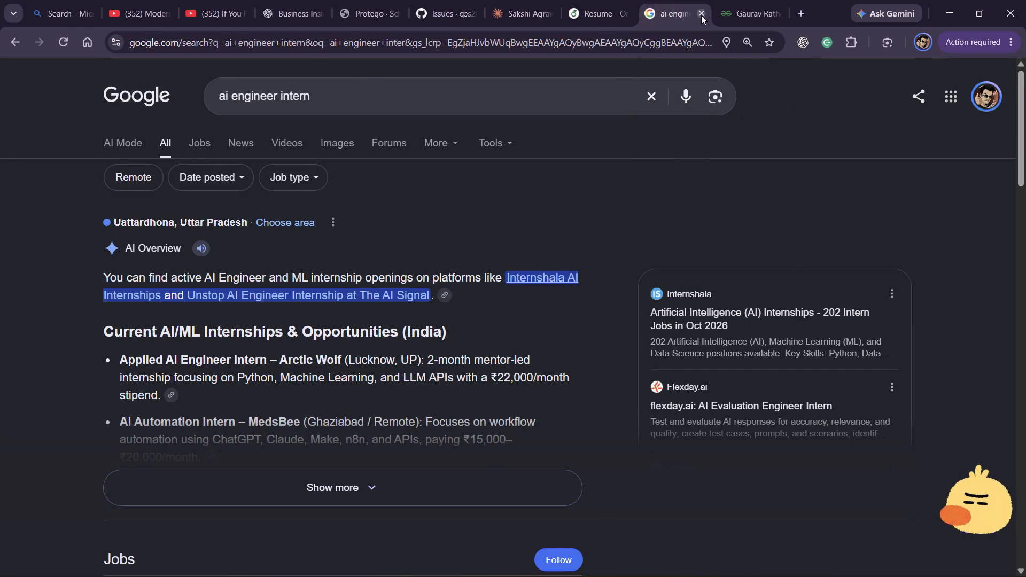
left_click(702, 14)
left_click(609, 9)
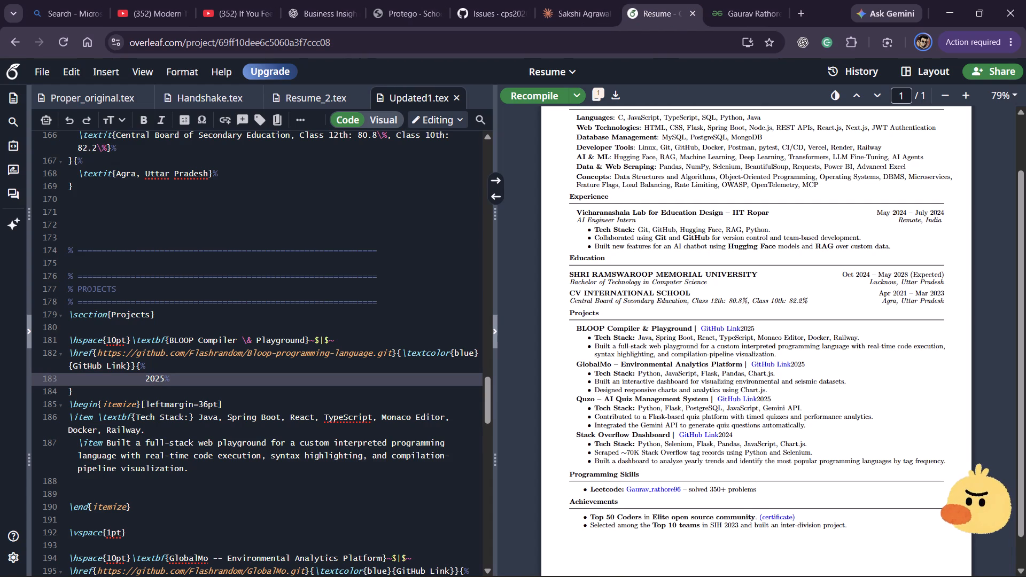
Locate the Leetcode entry under Programming Skills in the compiled resume.
left_click(762, 490)
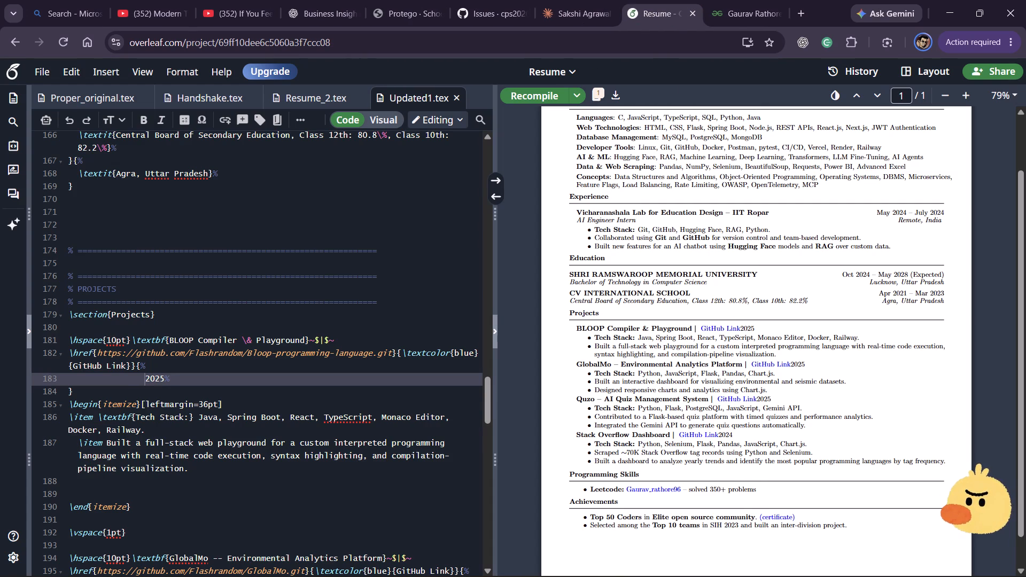
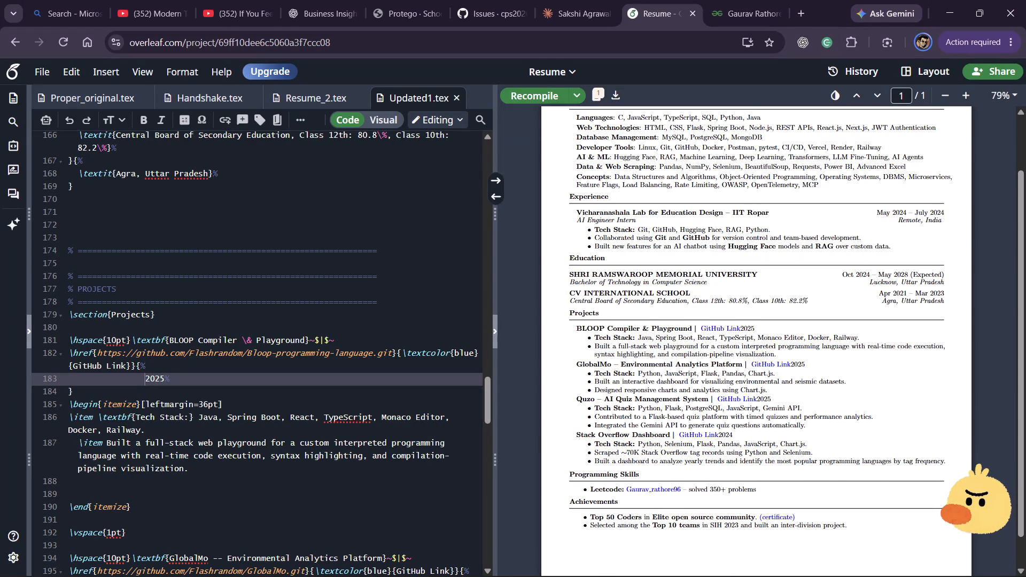
Review the compiled resume and compare it with the Coding Score section of the GeeksforGeeks profile.
scroll(743, 299, "up", 1)
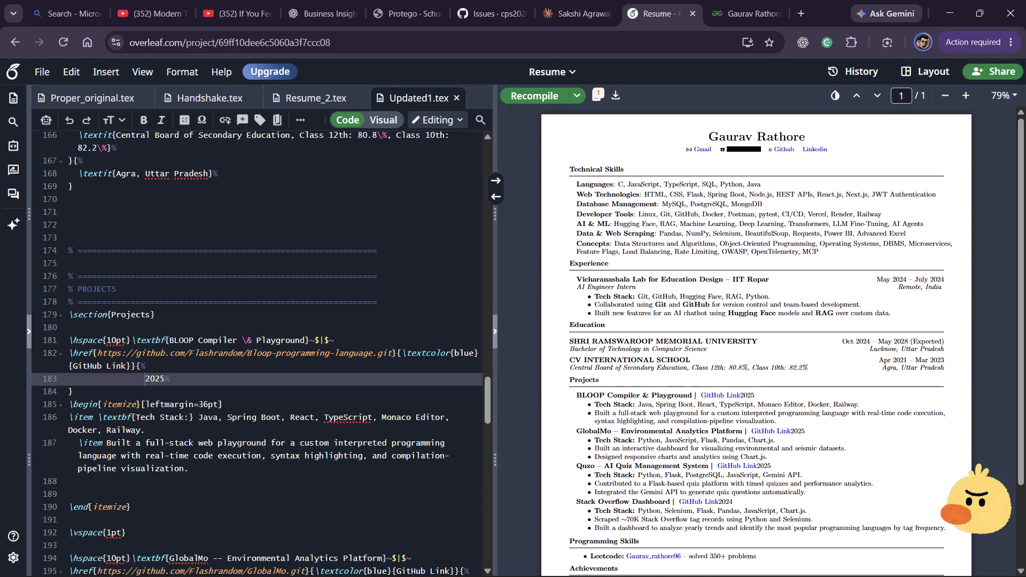
scroll(655, 342, "down", 1)
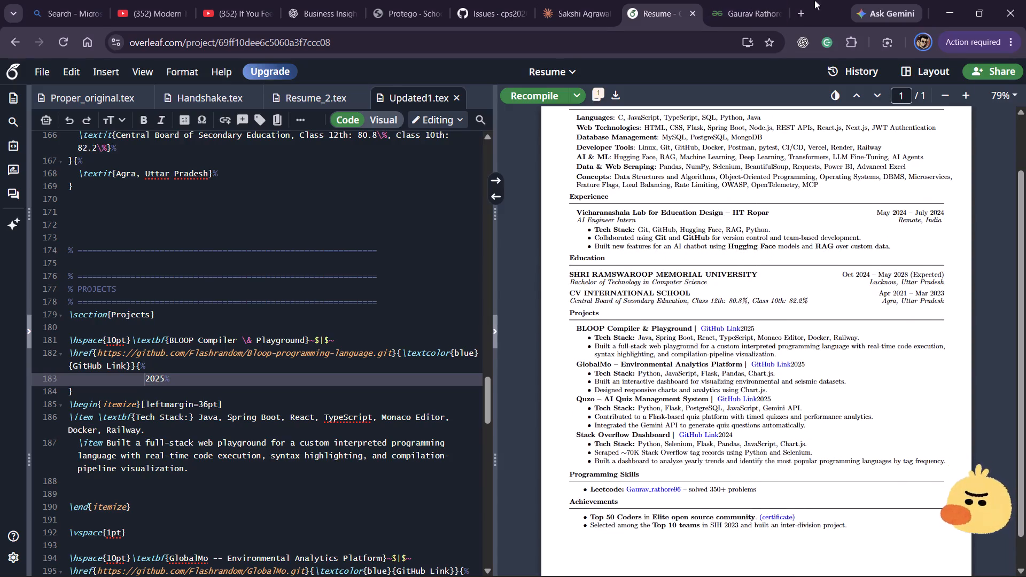
left_click(762, 0)
left_click(481, 266)
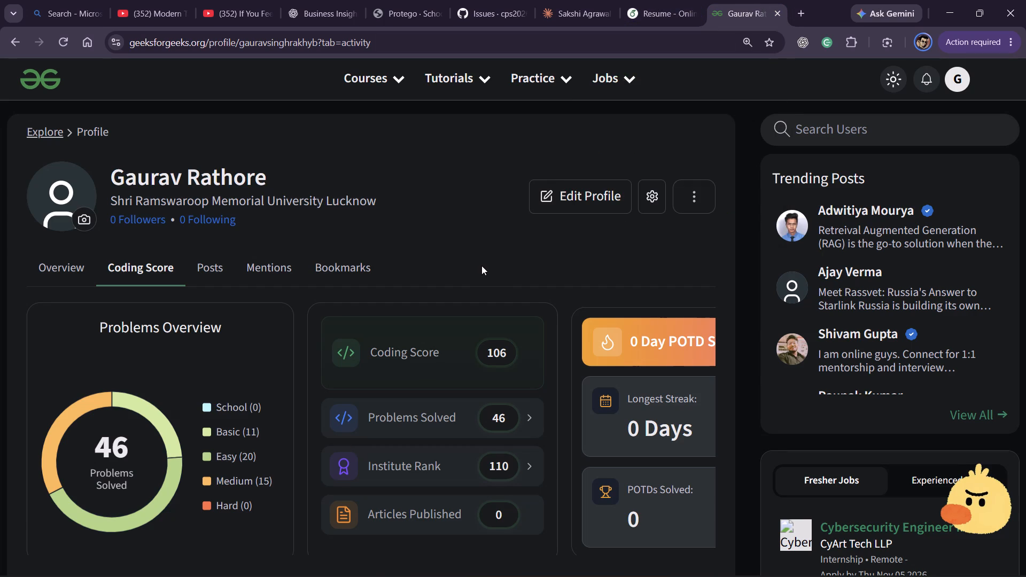
scroll(477, 258, "down", 11)
scroll(477, 258, "up", 5)
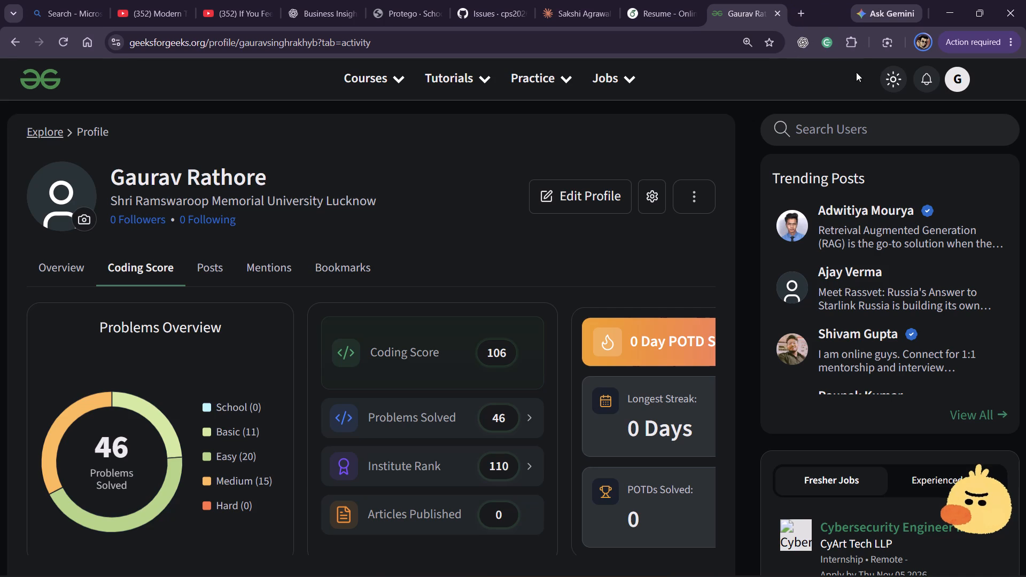
left_click(889, 88)
left_click(889, 88)
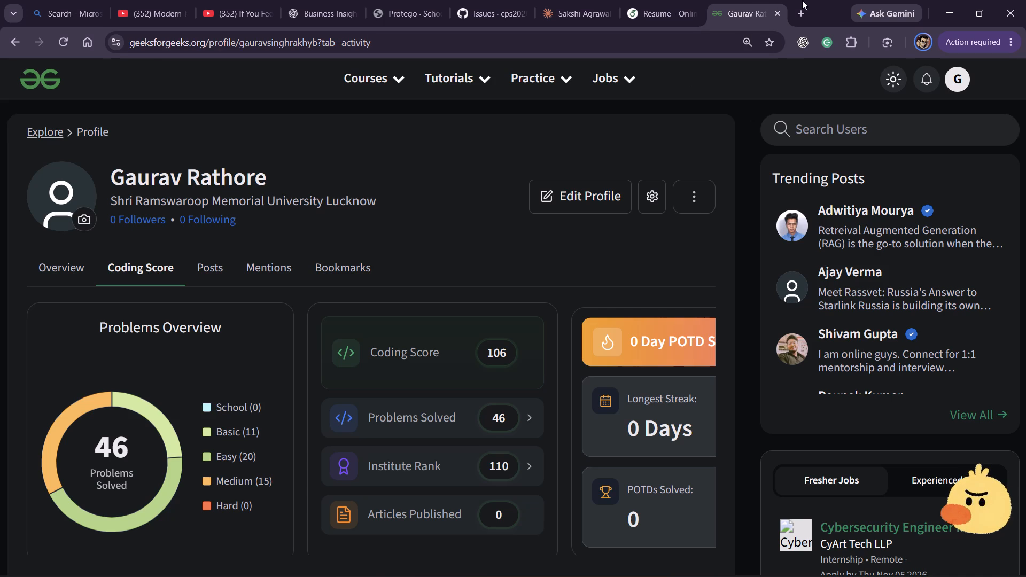
Open the Codolio website in a new tab and go to its sign-in page.
key("ctrl+t")
type("cod")
key("o")
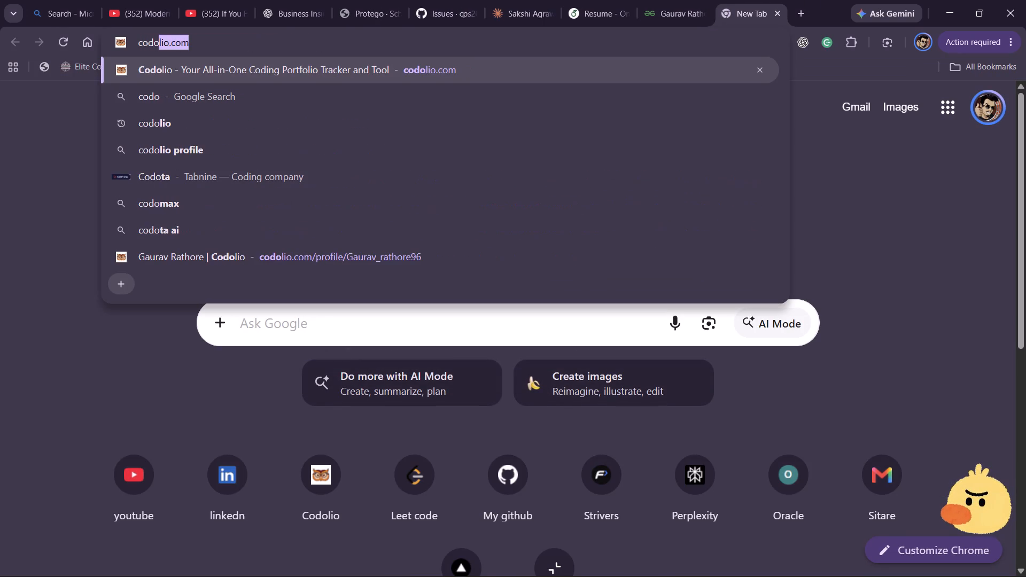
key("Return")
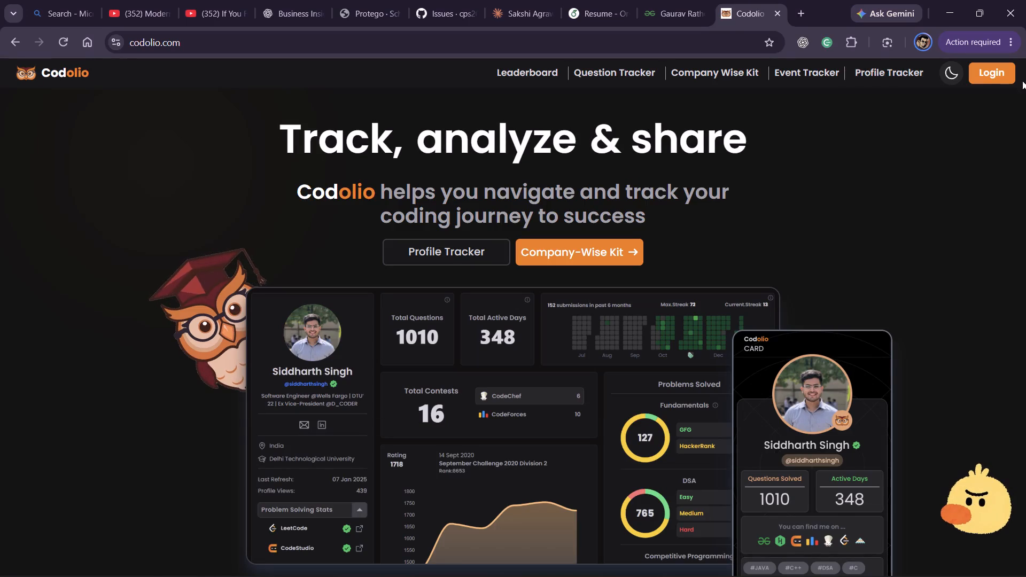
left_click(1008, 71)
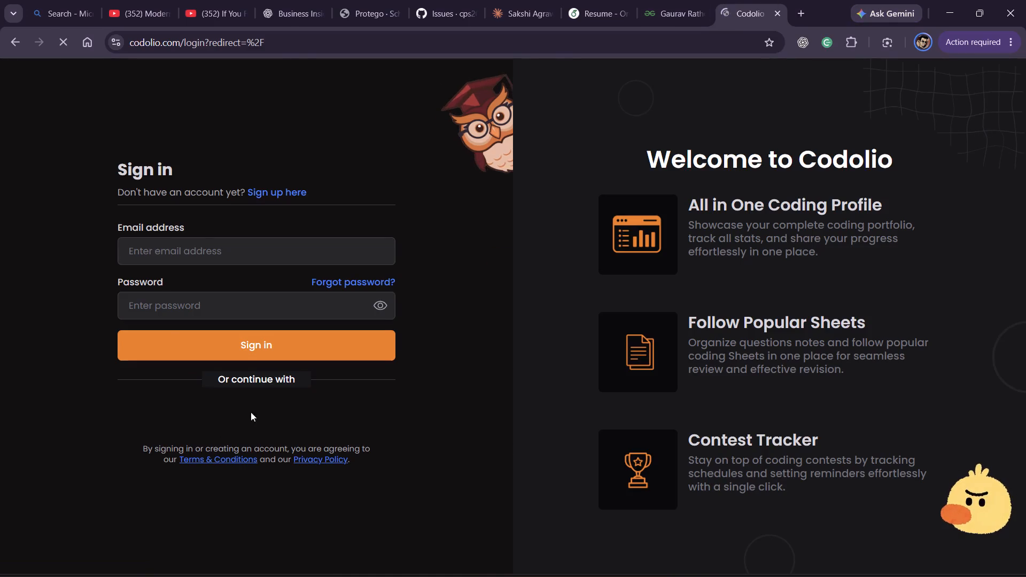
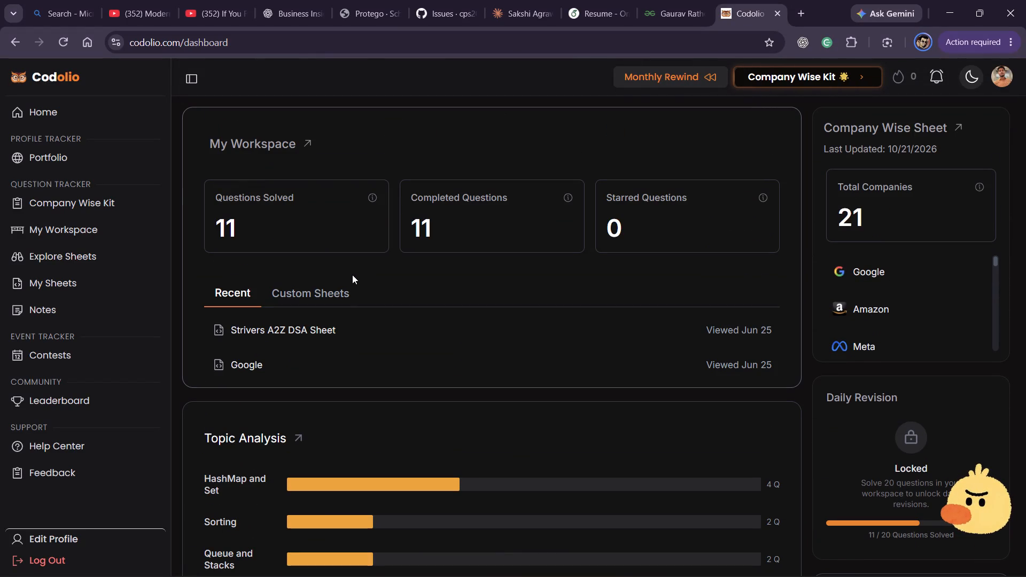
Open the Codolio portfolio and examine its solved questions, contest, rating, awards and DSA topic statistics.
scroll(351, 274, "down", 8)
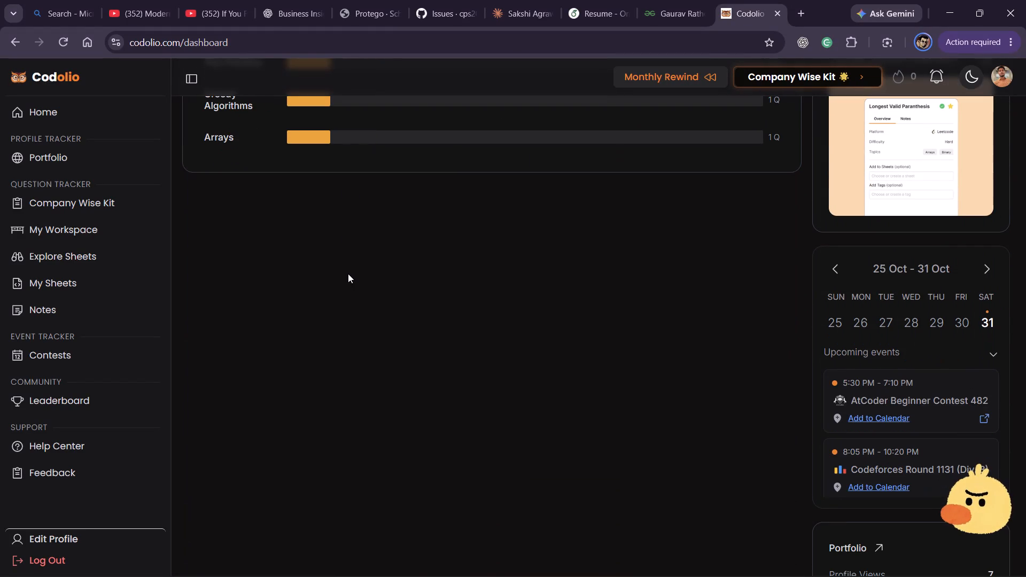
scroll(344, 272, "down", 7)
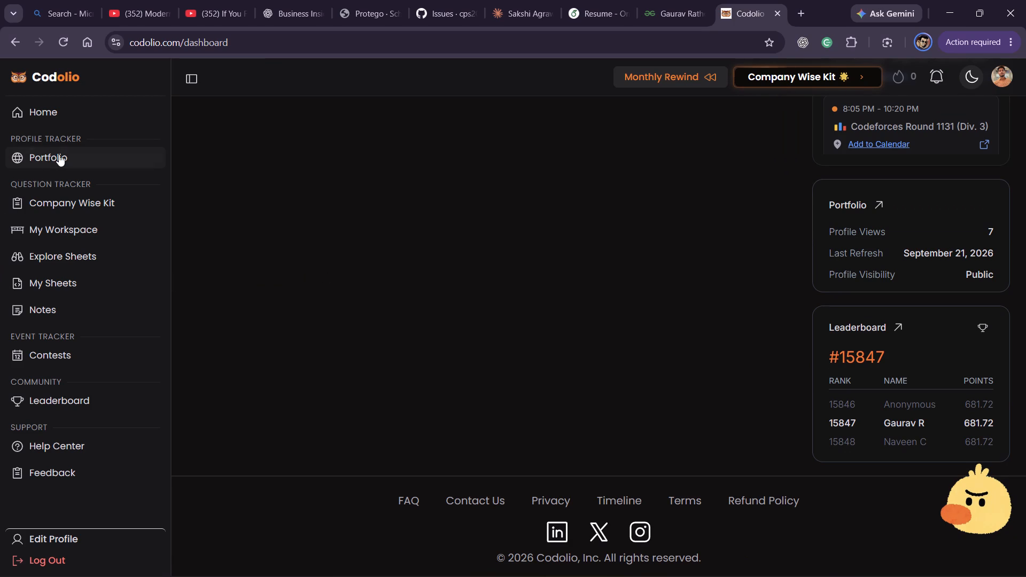
left_click(59, 154)
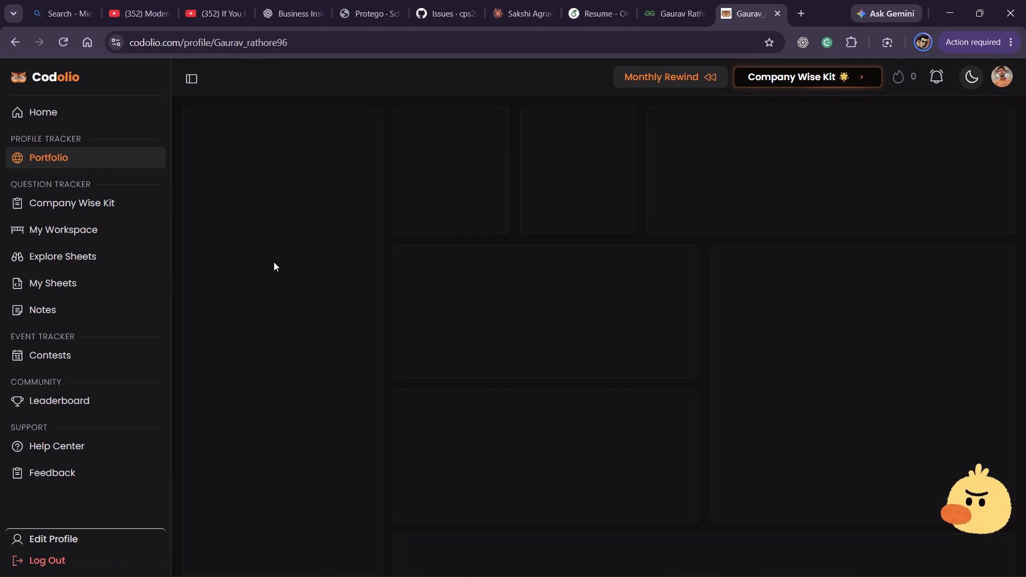
scroll(271, 262, "up", 4)
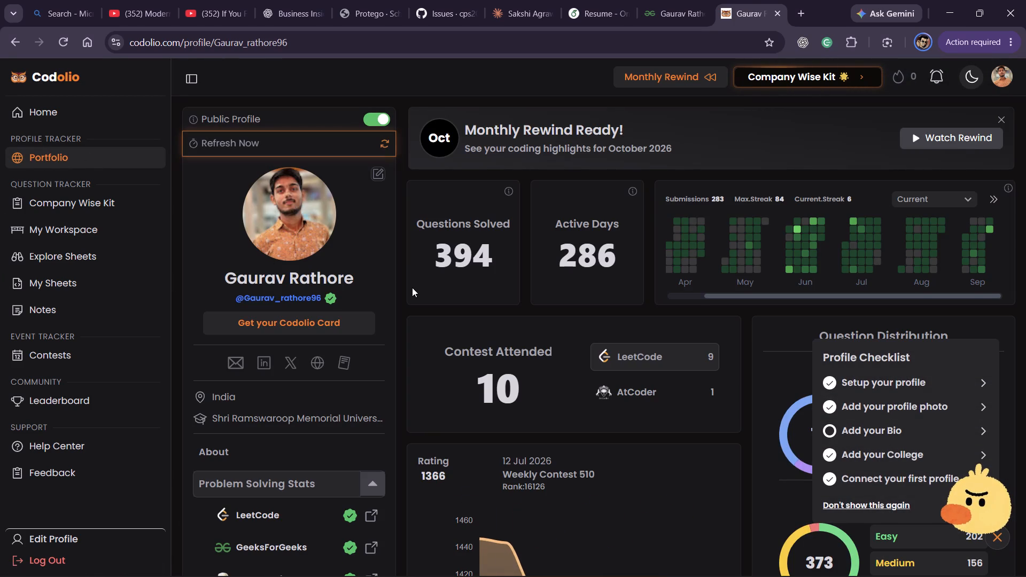
scroll(410, 288, "down", 2)
scroll(410, 288, "up", 1)
scroll(410, 288, "down", 1)
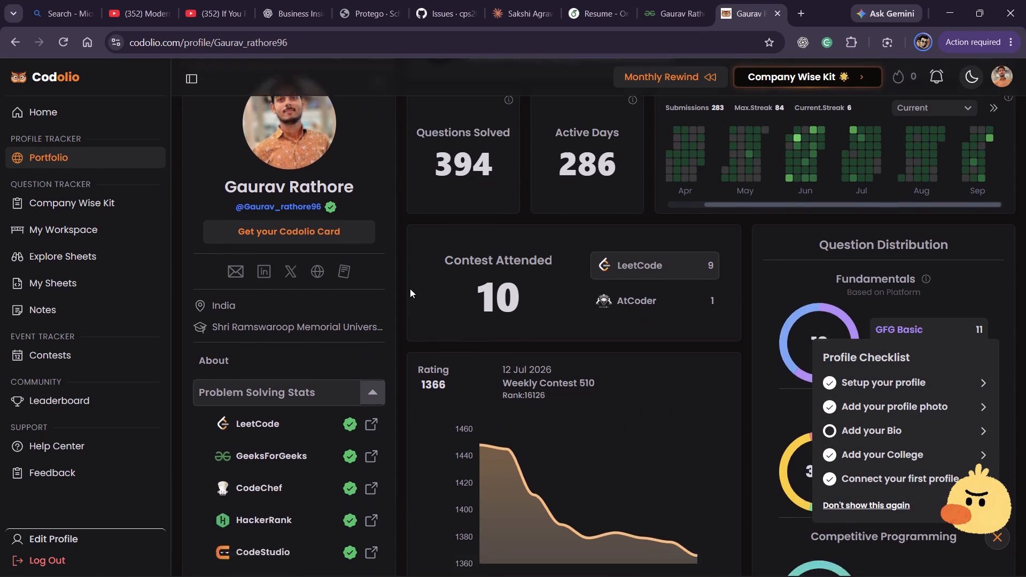
scroll(410, 288, "down", 1)
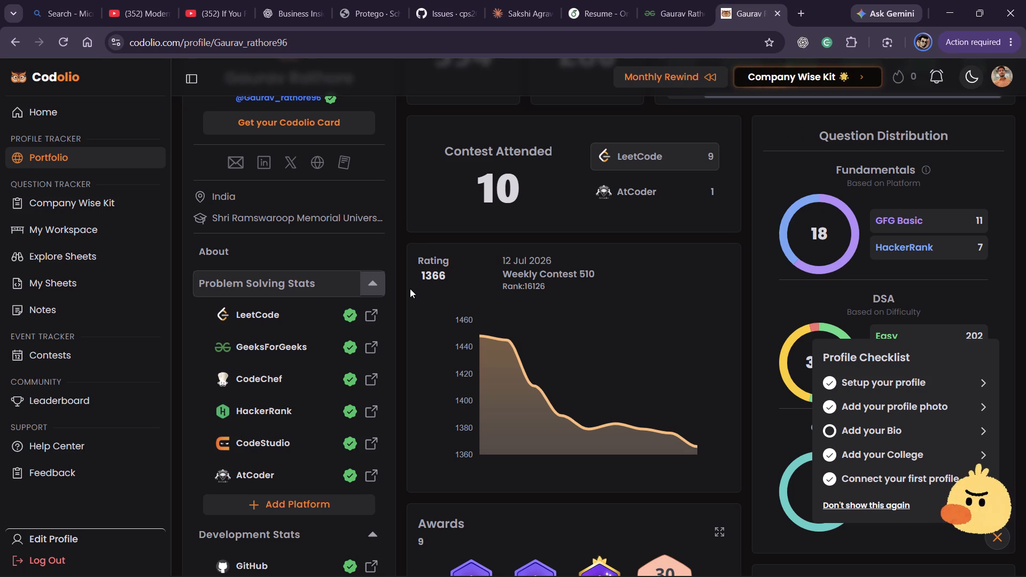
left_click(735, 252)
scroll(730, 252, "down", 3)
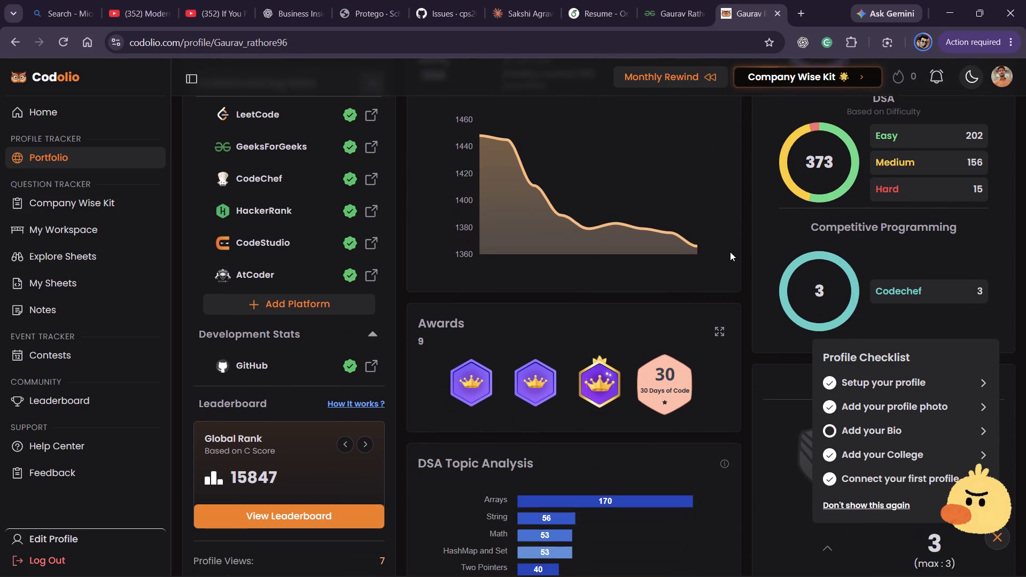
scroll(730, 252, "down", 3)
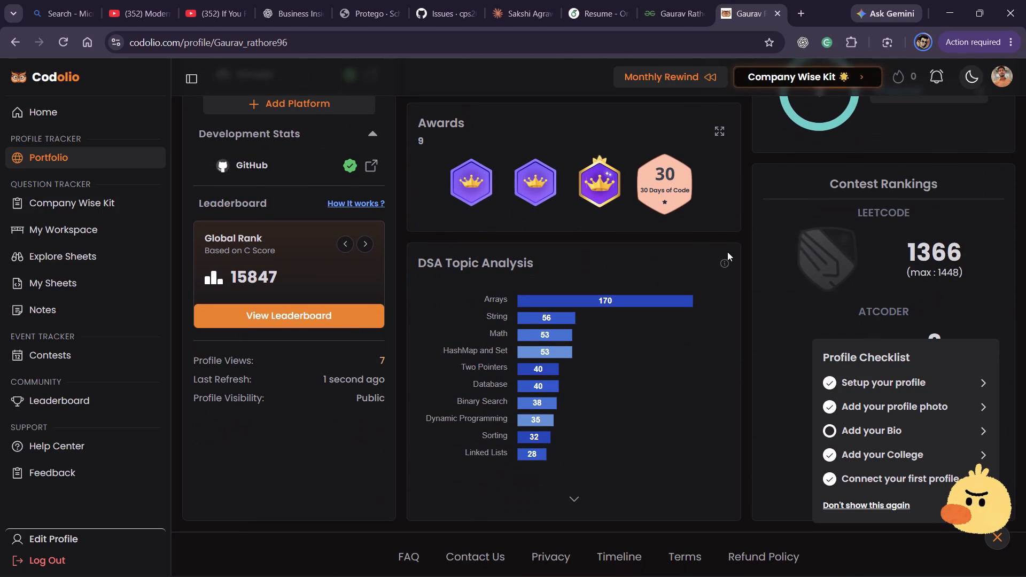
scroll(727, 252, "down", 2)
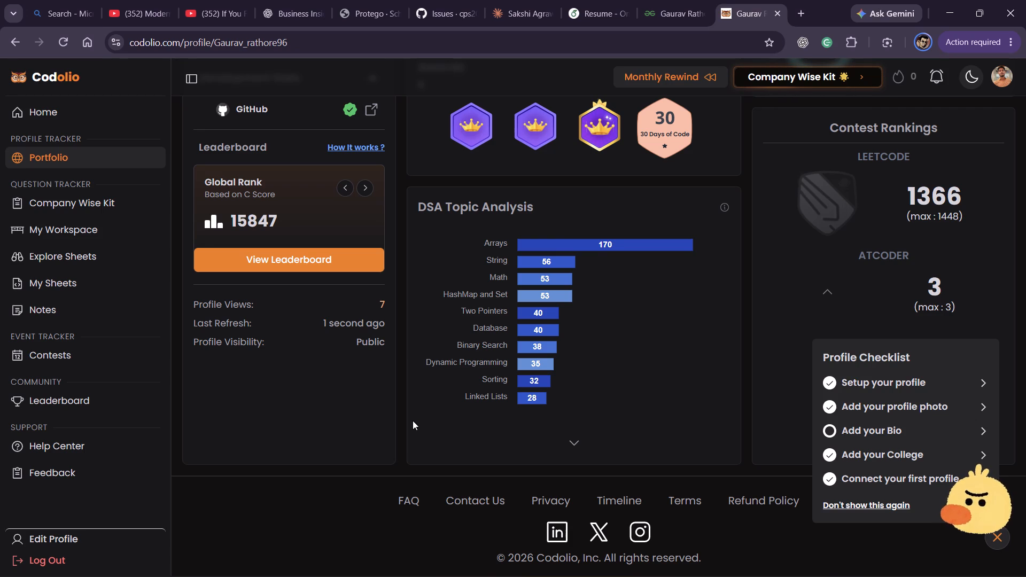
scroll(404, 403, "up", 1)
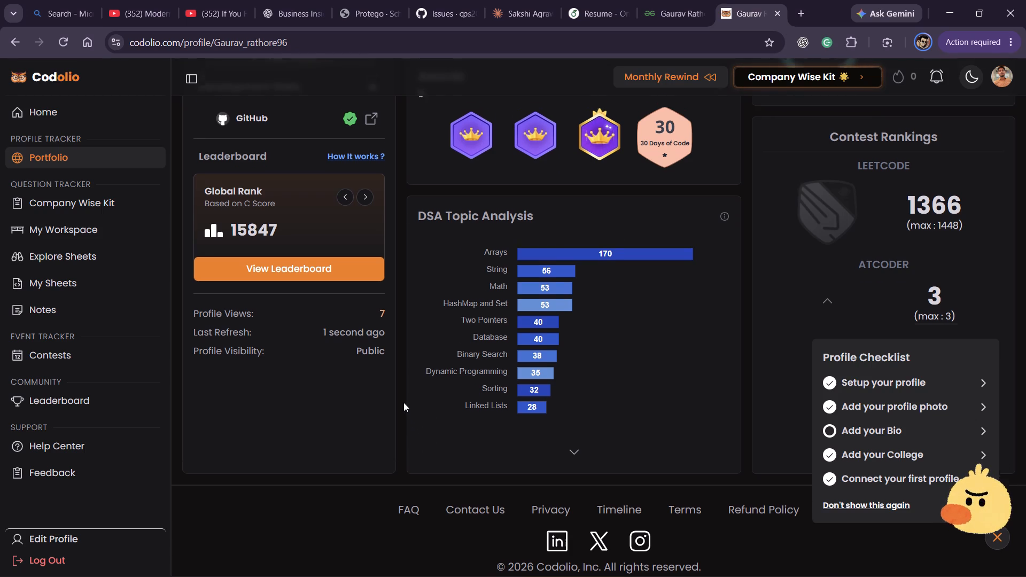
scroll(403, 402, "up", 1)
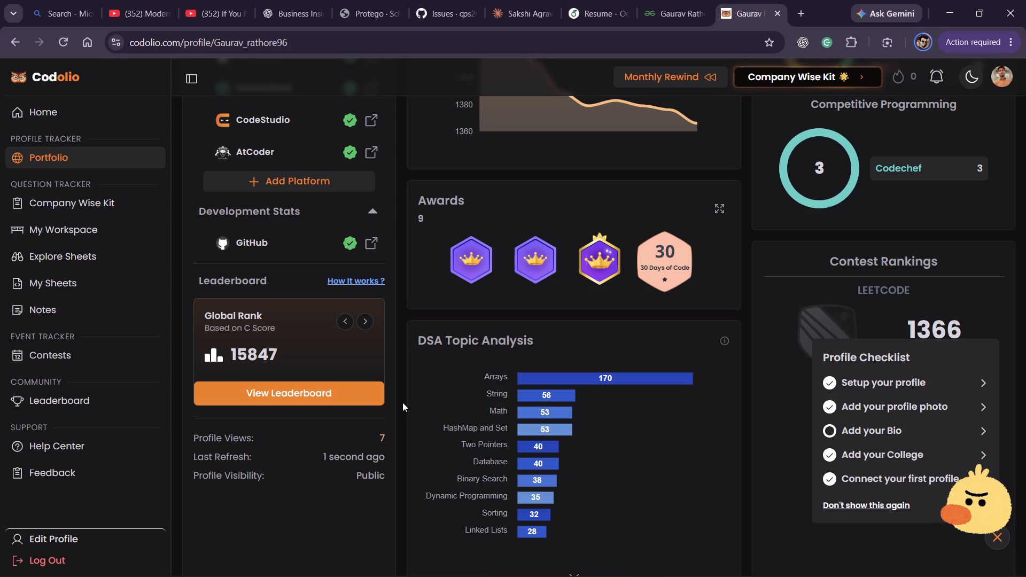
scroll(464, 222, "up", 8)
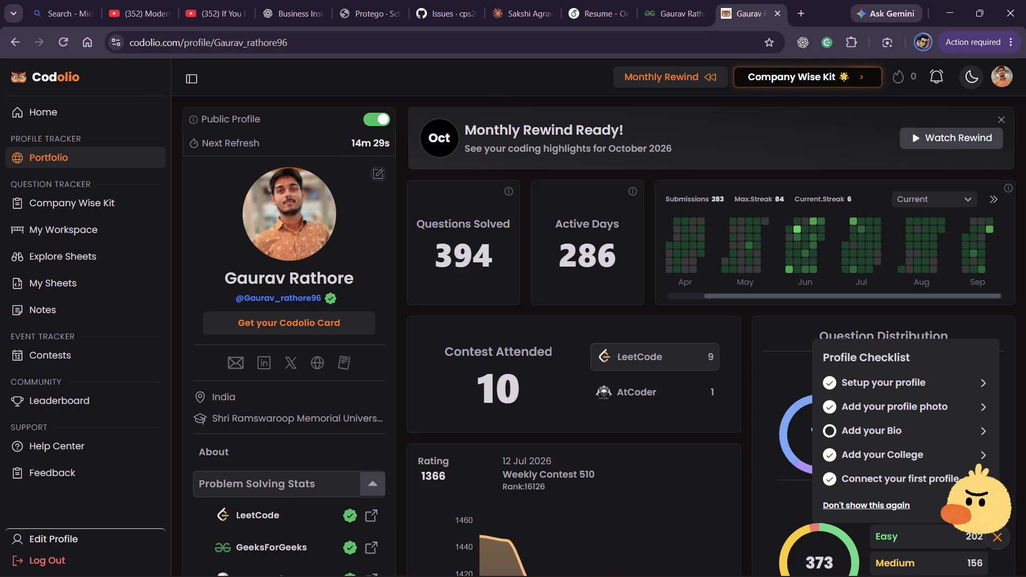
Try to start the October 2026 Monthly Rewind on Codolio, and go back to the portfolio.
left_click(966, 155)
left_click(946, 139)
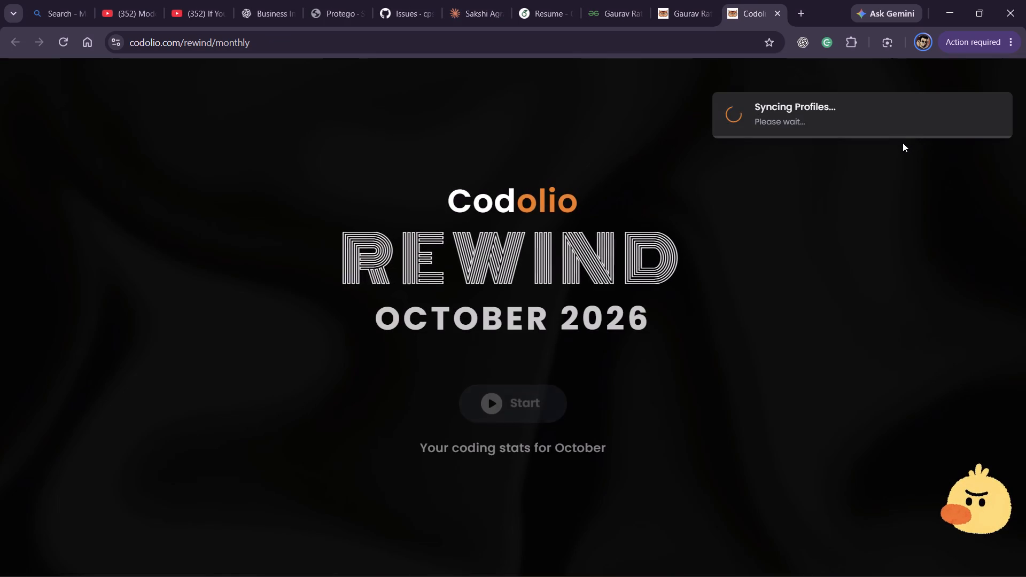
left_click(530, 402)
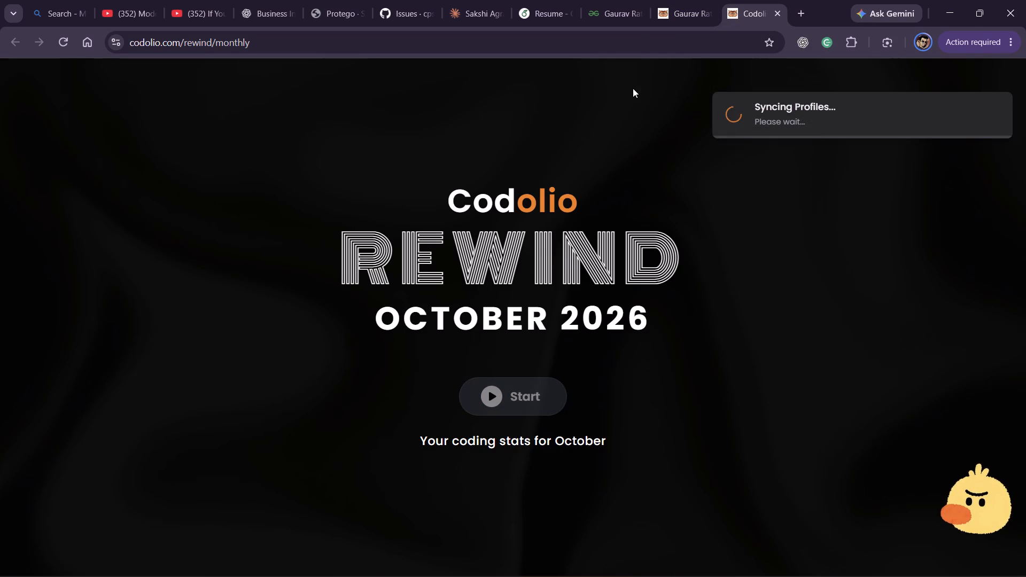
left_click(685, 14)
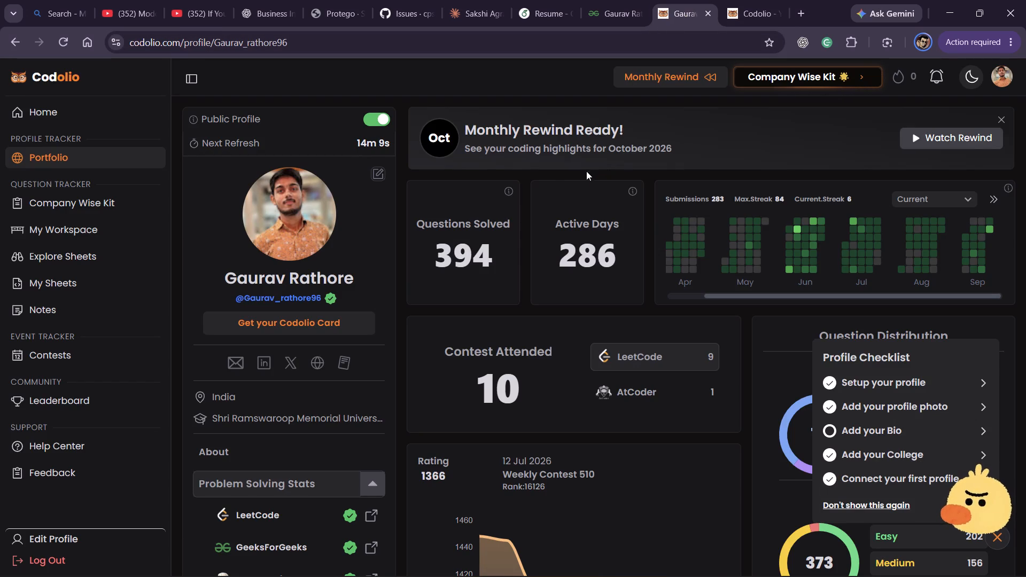
Open the linked GeeksforGeeks profile from the Codolio portfolio, examine its Coding Score and Overview sections, and close it.
scroll(559, 192, "down", 3)
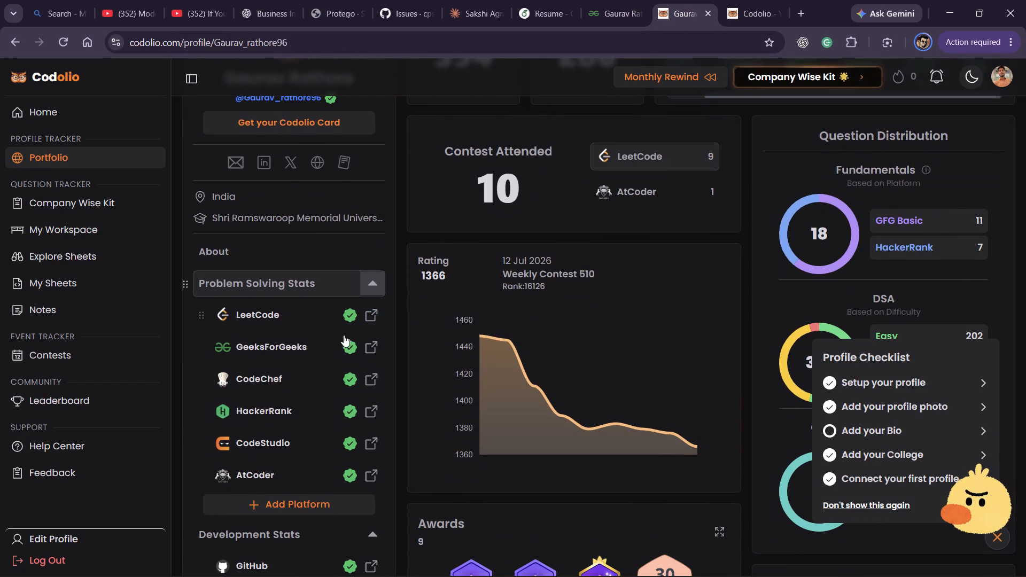
left_click(364, 346)
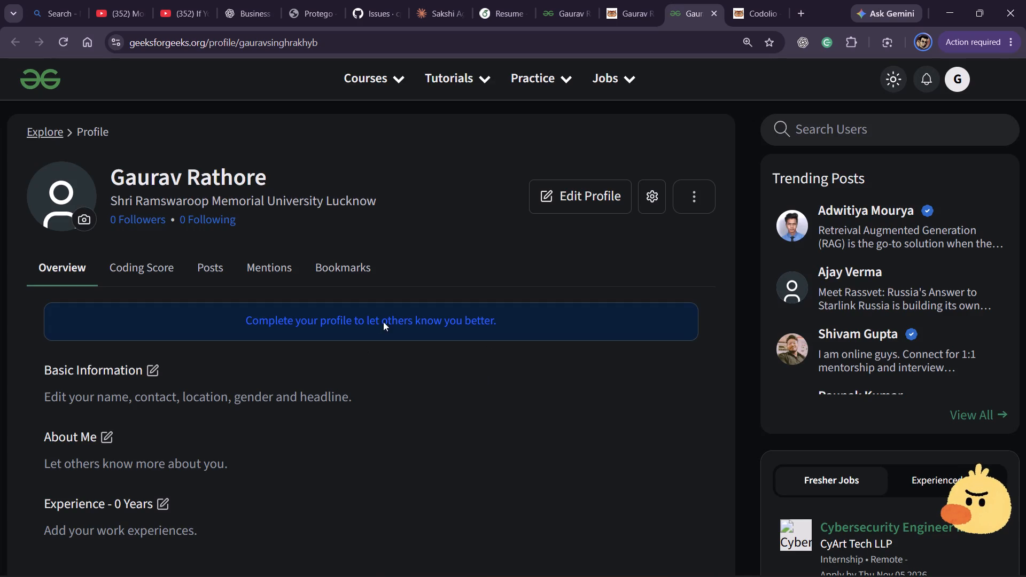
left_click(138, 274)
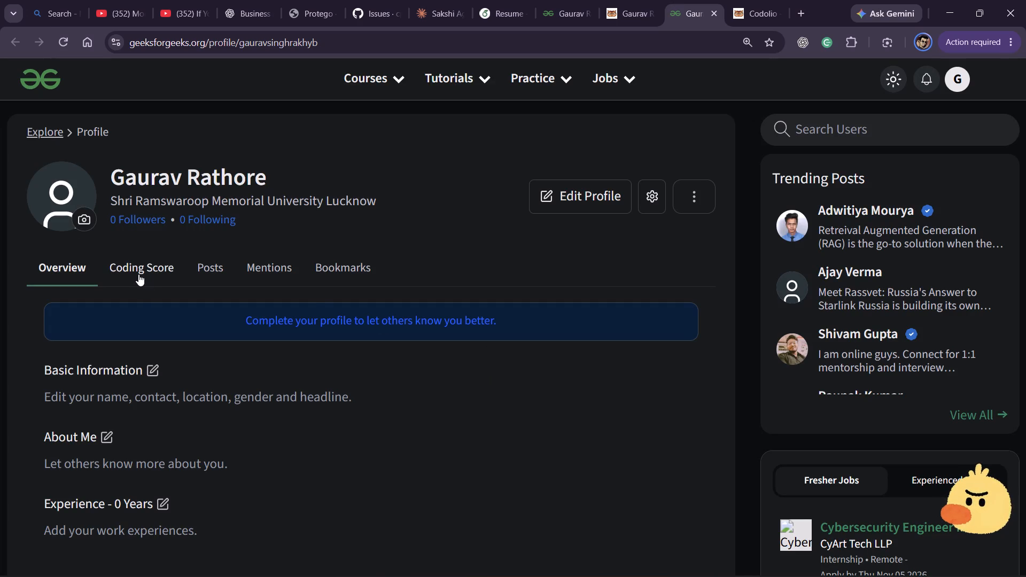
left_click(91, 263)
left_click(133, 271)
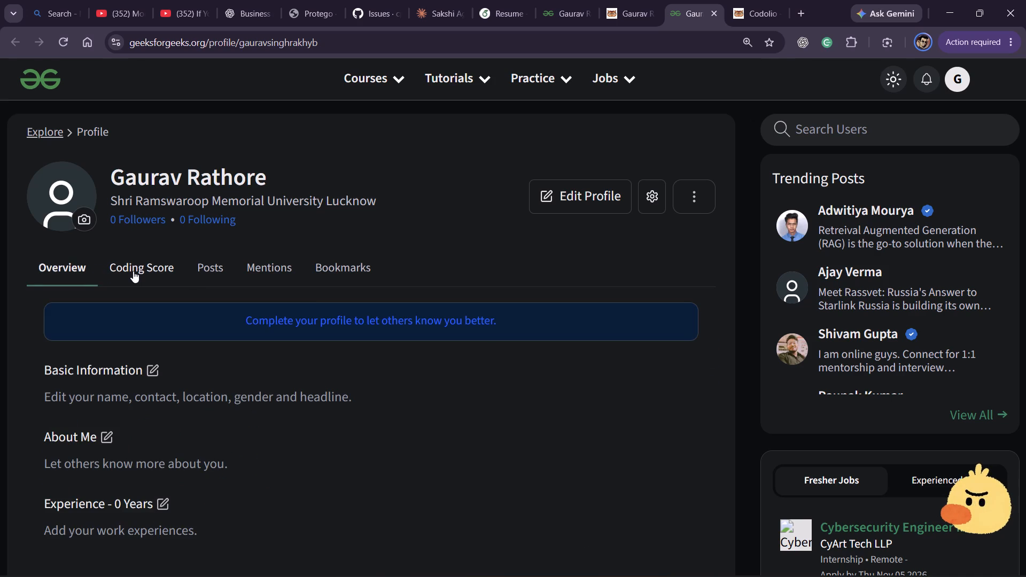
scroll(133, 271, "down", 3)
scroll(131, 271, "up", 4)
left_click(97, 264)
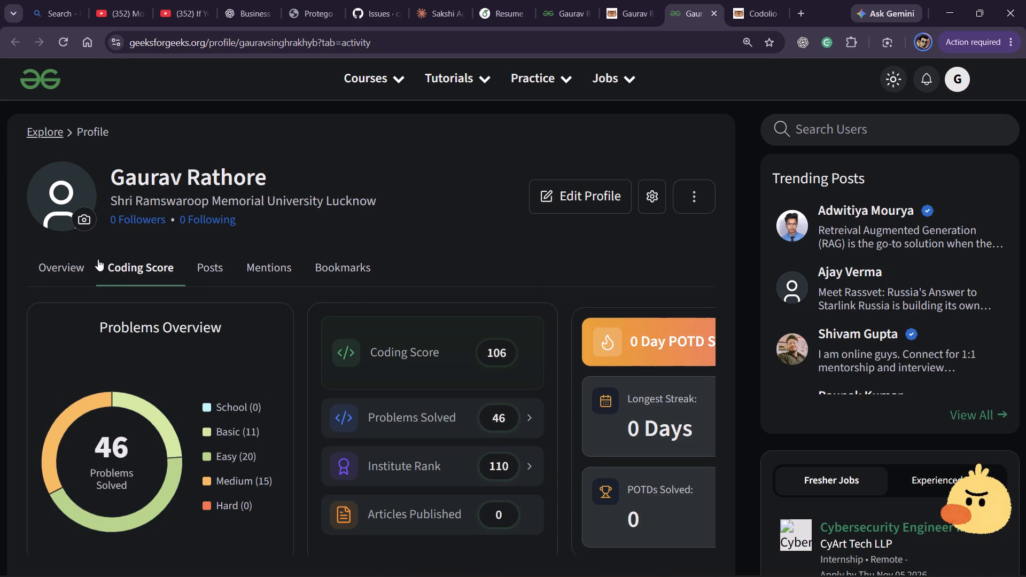
left_click(49, 271)
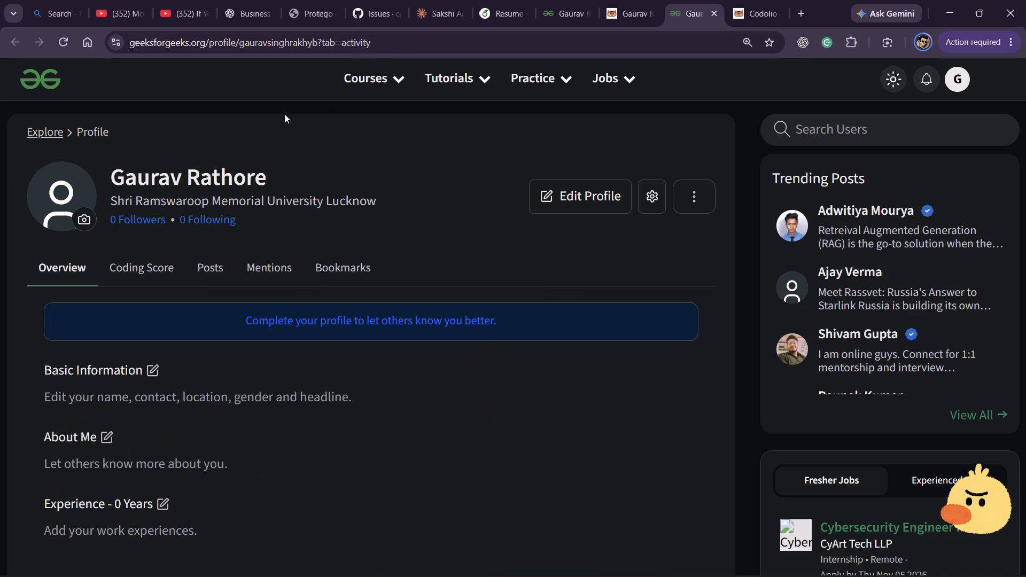
left_click(241, 126)
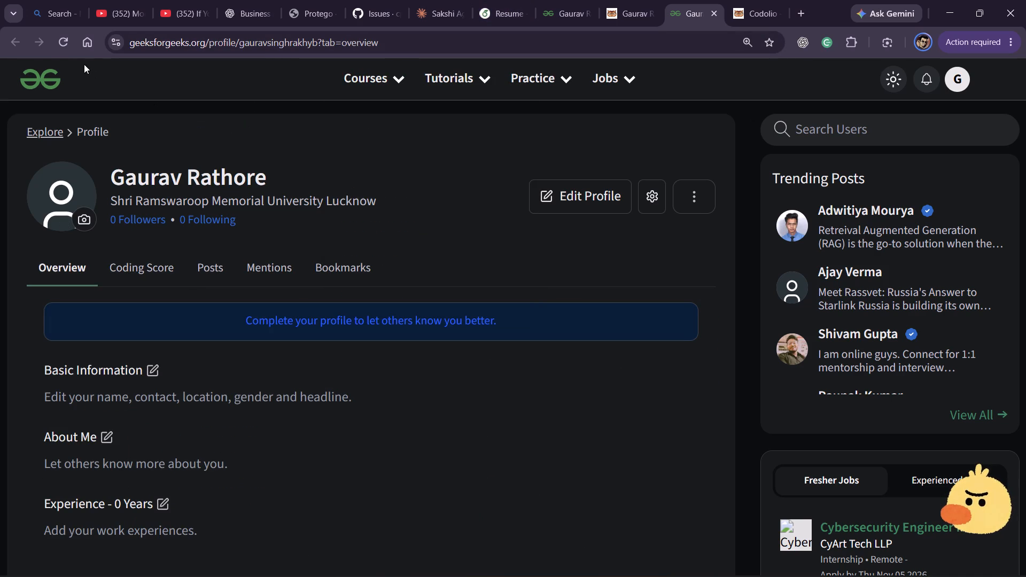
left_click(0, 34)
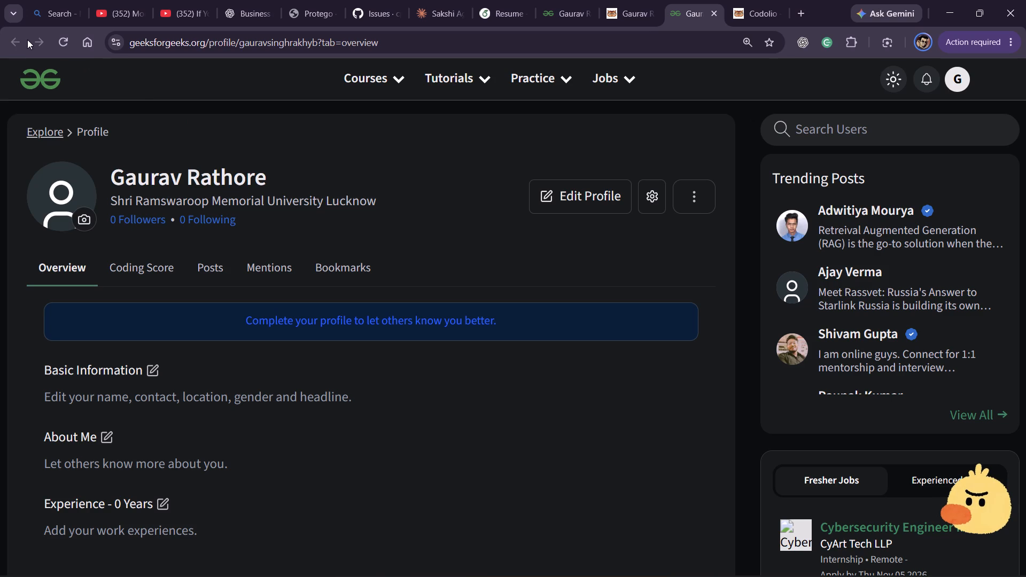
key("ctrl+w")
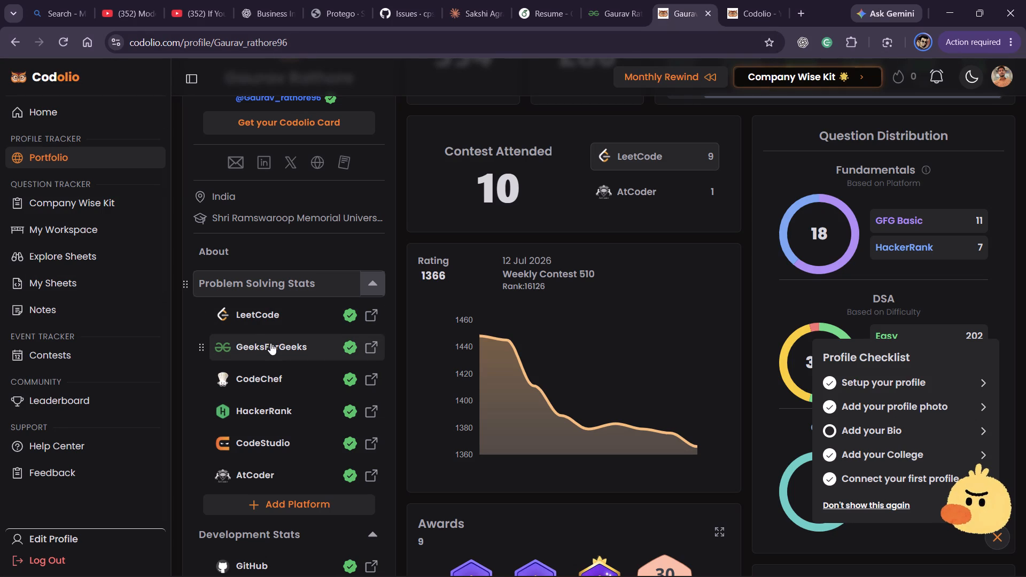
View the GeeksForGeeks statistics in Codolio, reopen the linked GeeksforGeeks profile and copy its full web address.
left_click(270, 343)
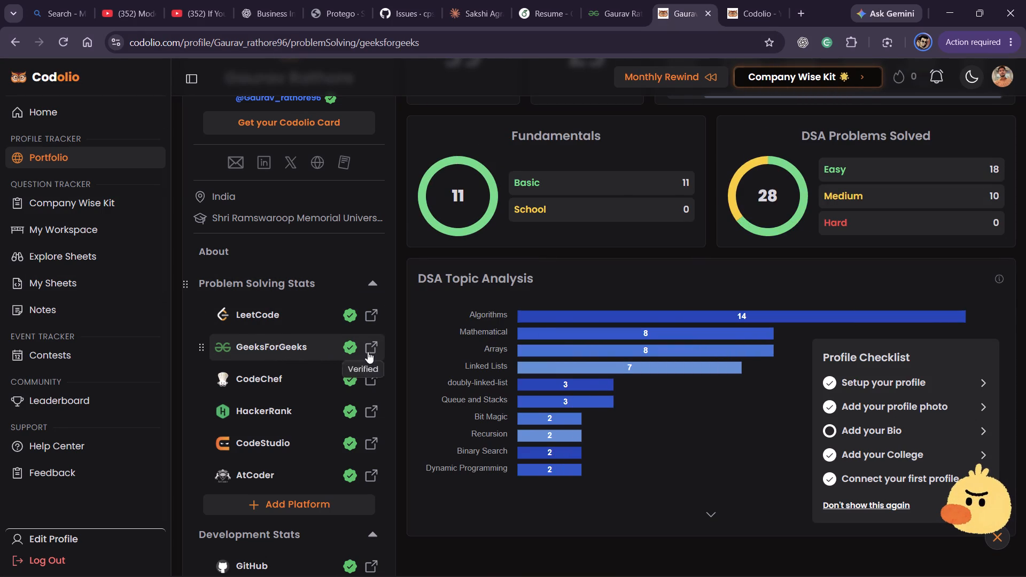
left_click(379, 346)
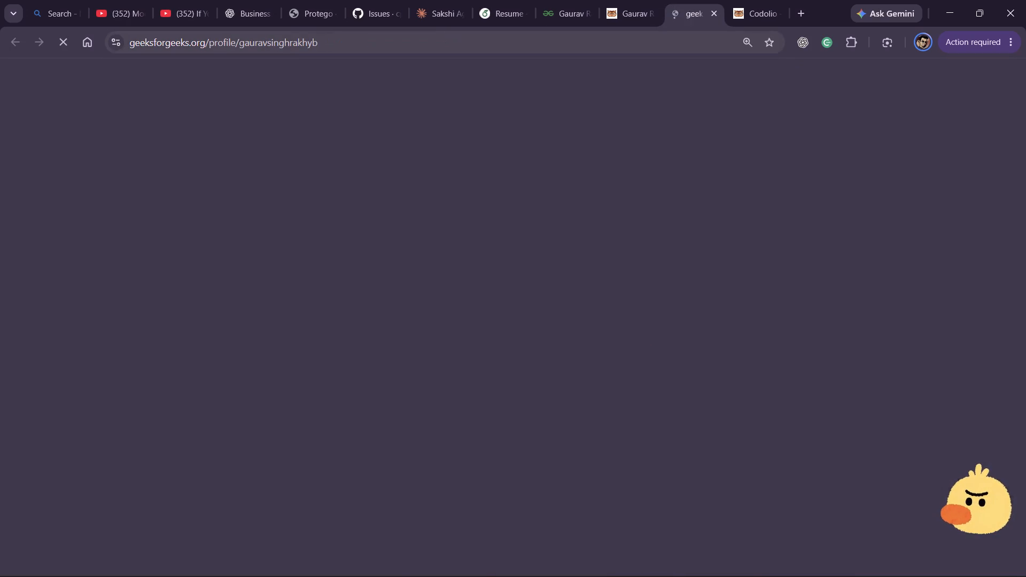
left_click(433, 46)
double_click(433, 46)
left_click(408, 42)
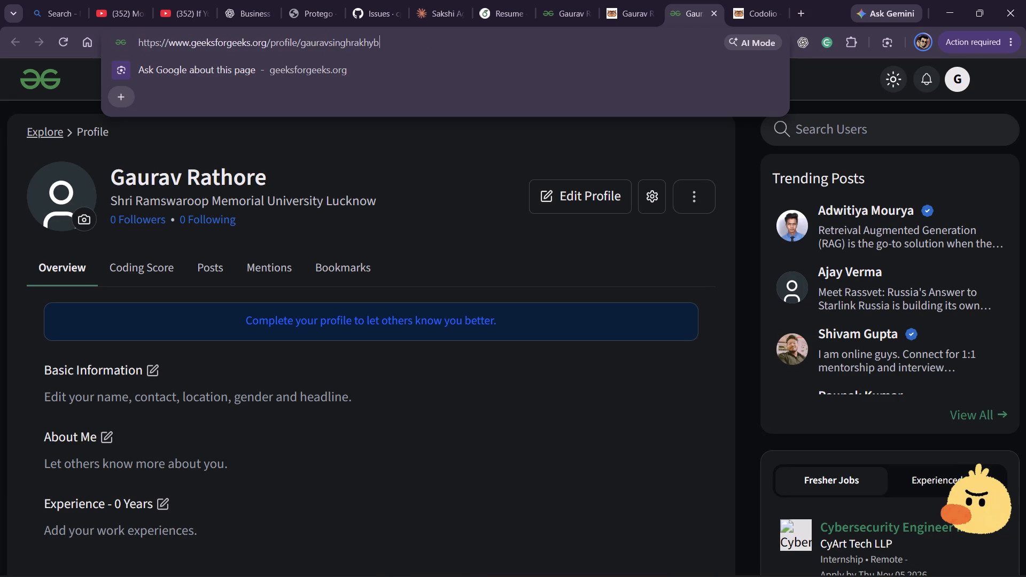
key("ctrl+a")
key("ctrl+c")
left_click(368, 219)
Return to the Overleaf resume and duplicate the Leetcode item on a new line directly below it in the Programming Skills list.
key("alt+Tab")
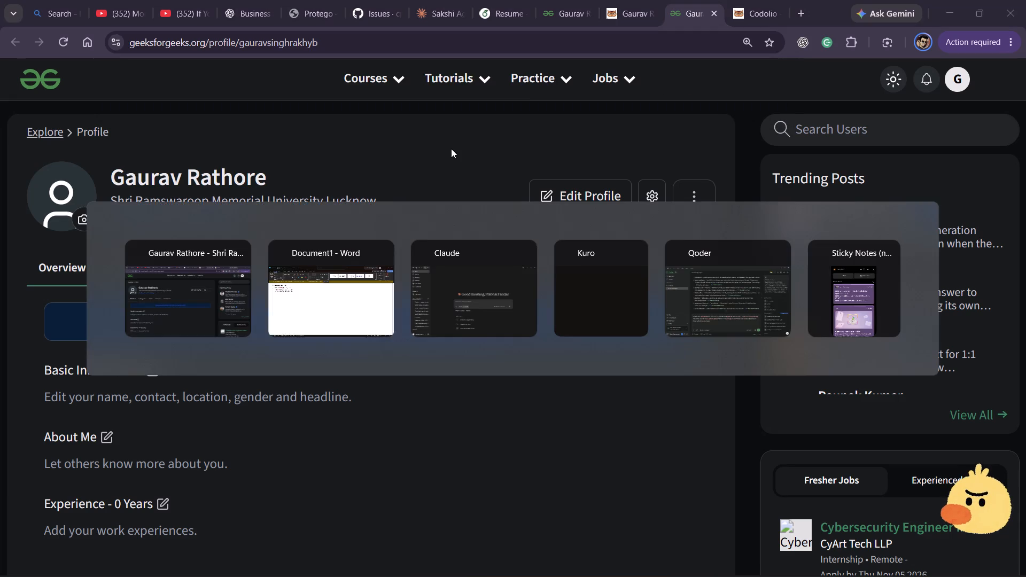
key("alt+Tab")
key("alt+Tab")
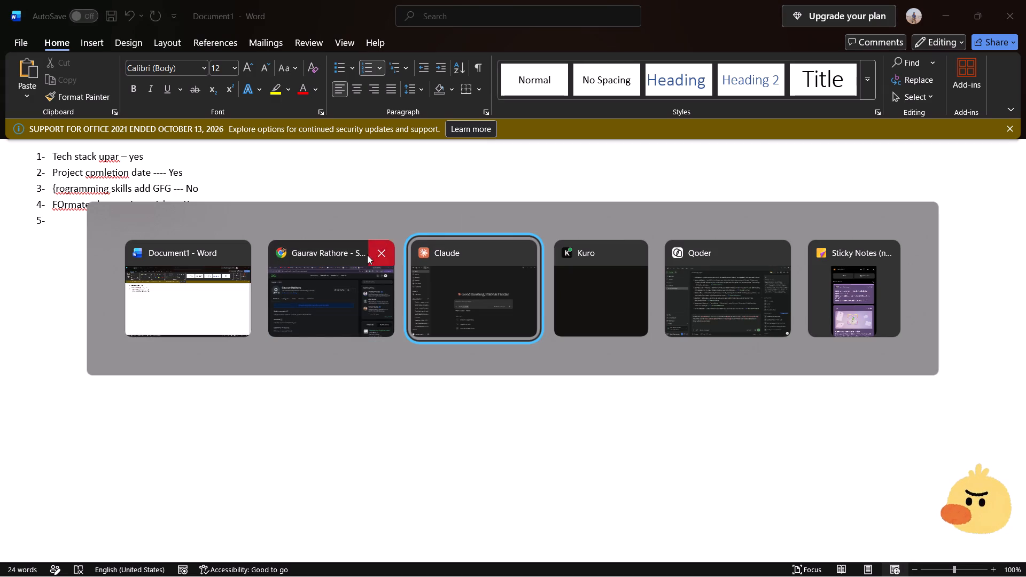
left_click(343, 282, "alt")
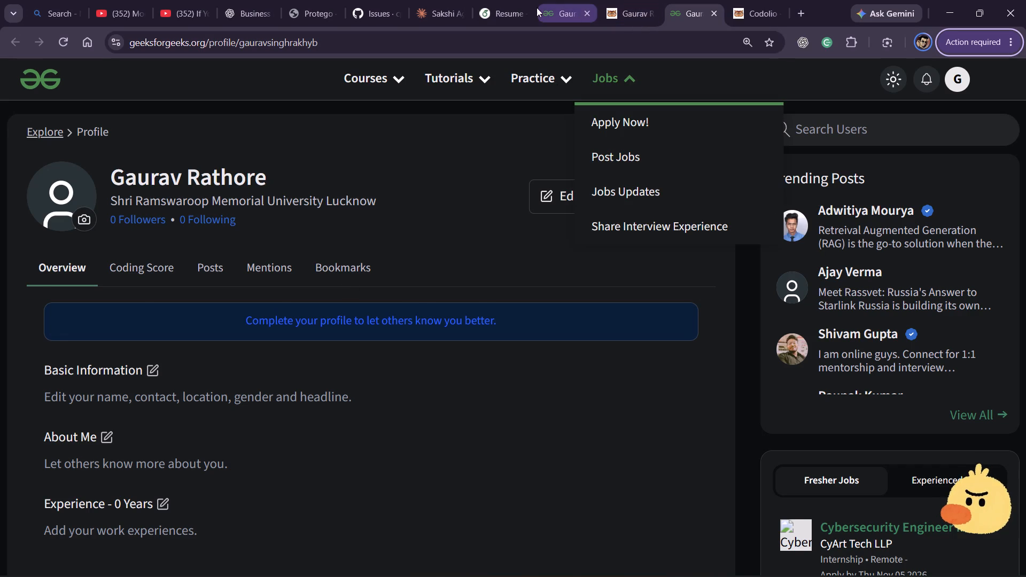
left_click(500, 5)
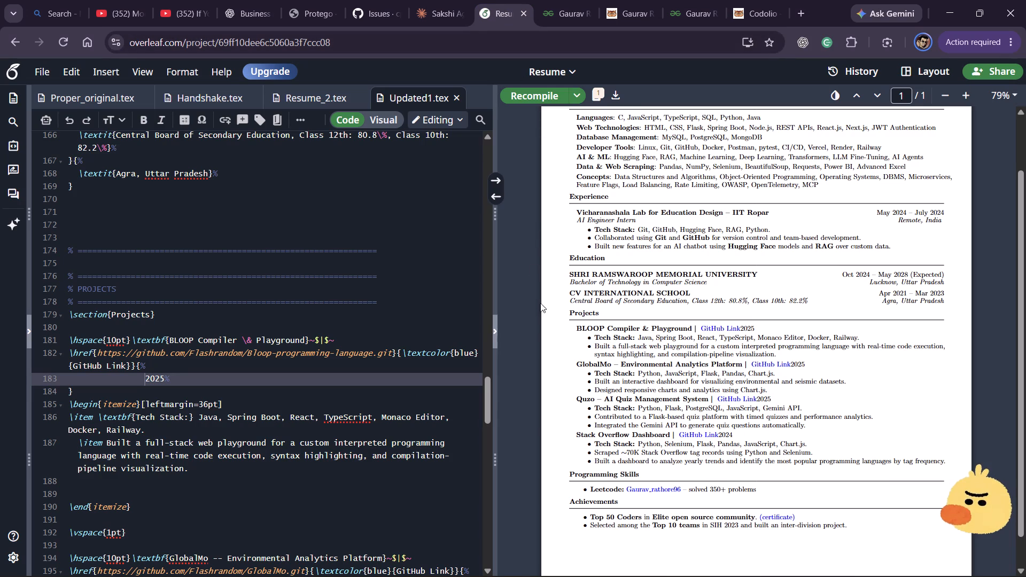
double_click(714, 490)
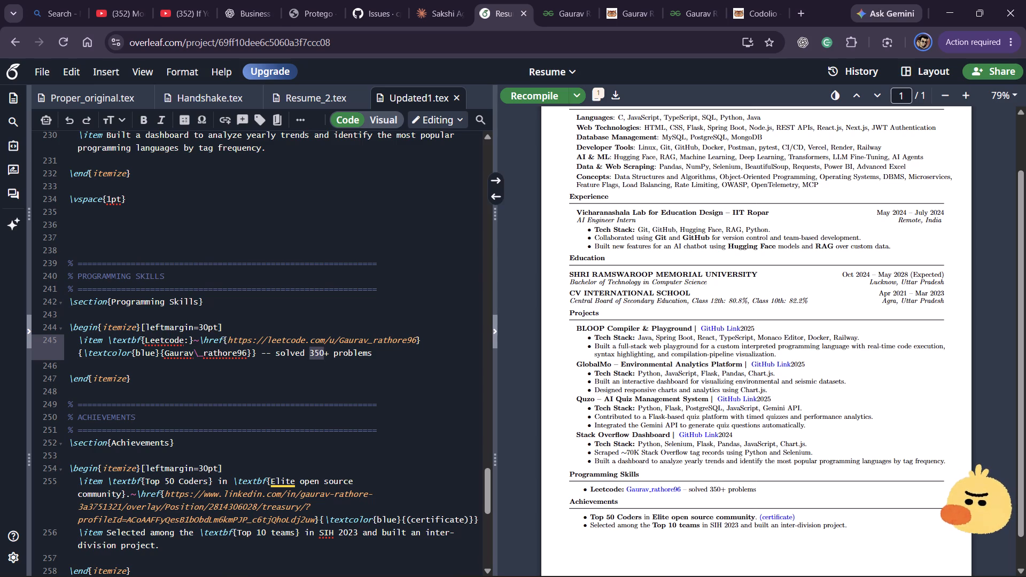
left_click_drag(379, 350, 291, 340)
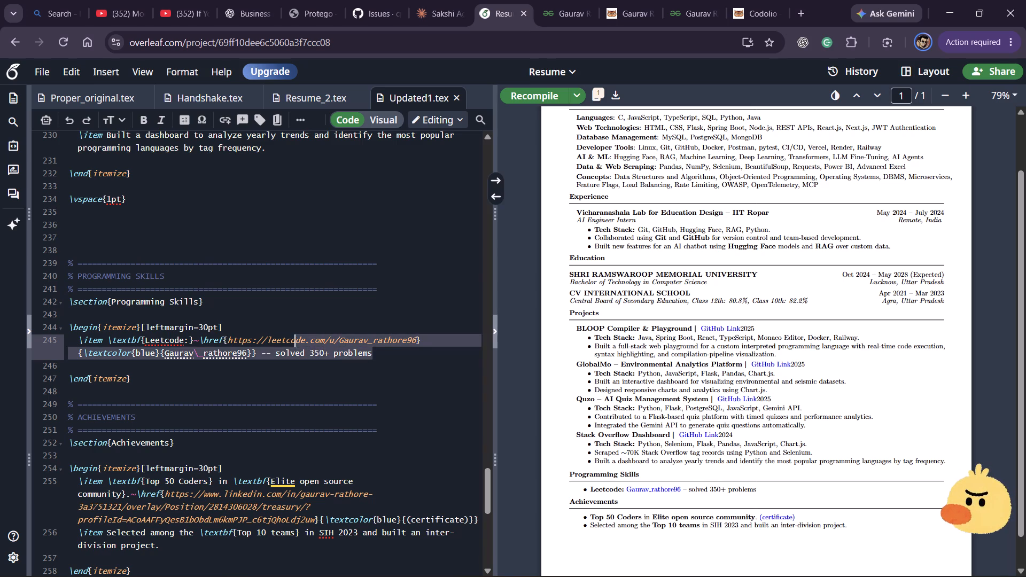
left_click_drag(291, 340, 79, 344)
key("ctrl+c")
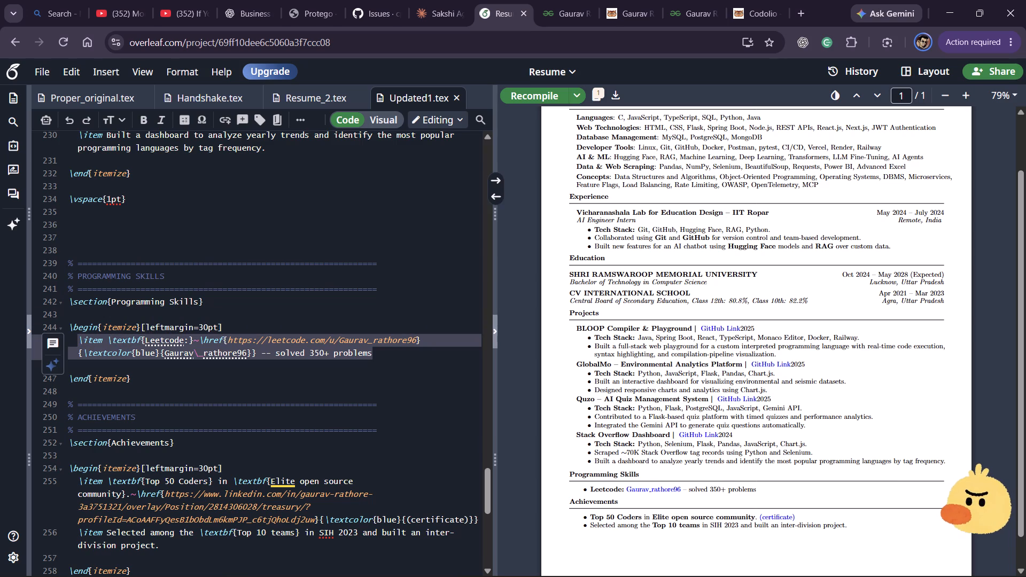
left_click(414, 342)
left_click(383, 356)
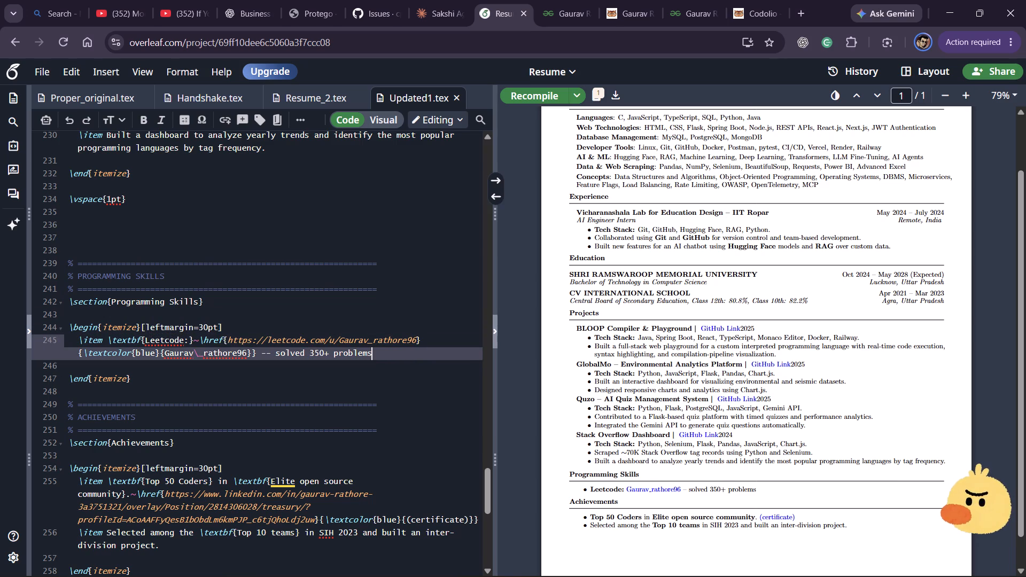
key("Return")
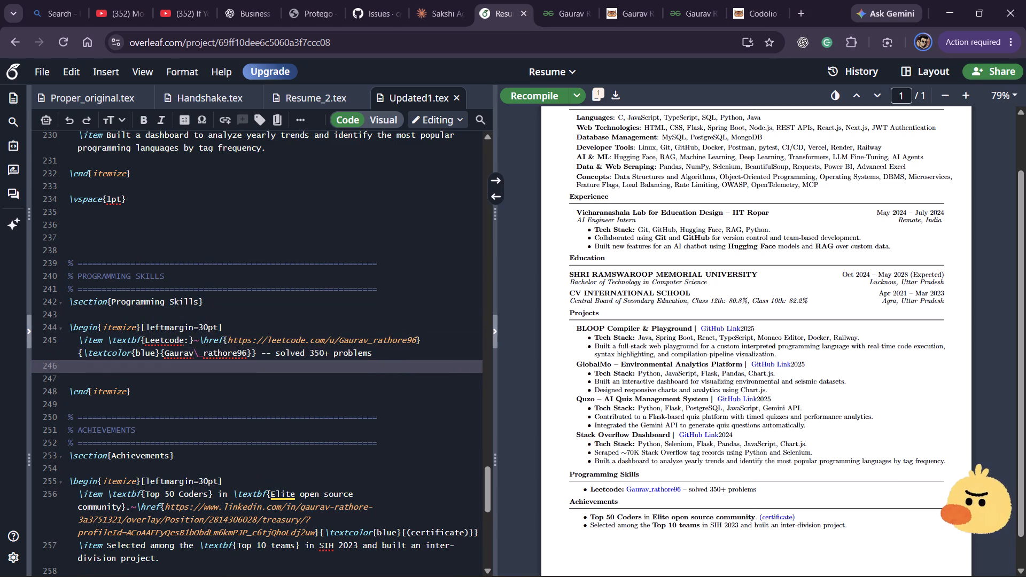
key("ctrl+v")
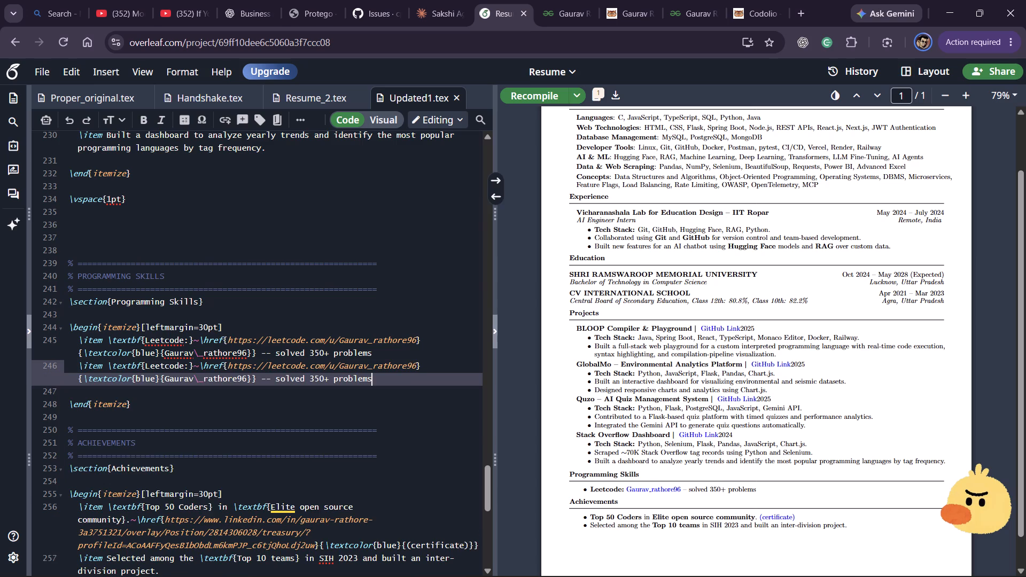
Replace the link address in the duplicated Leetcode item with the copied GeeksforGeeks profile address.
key("Up")
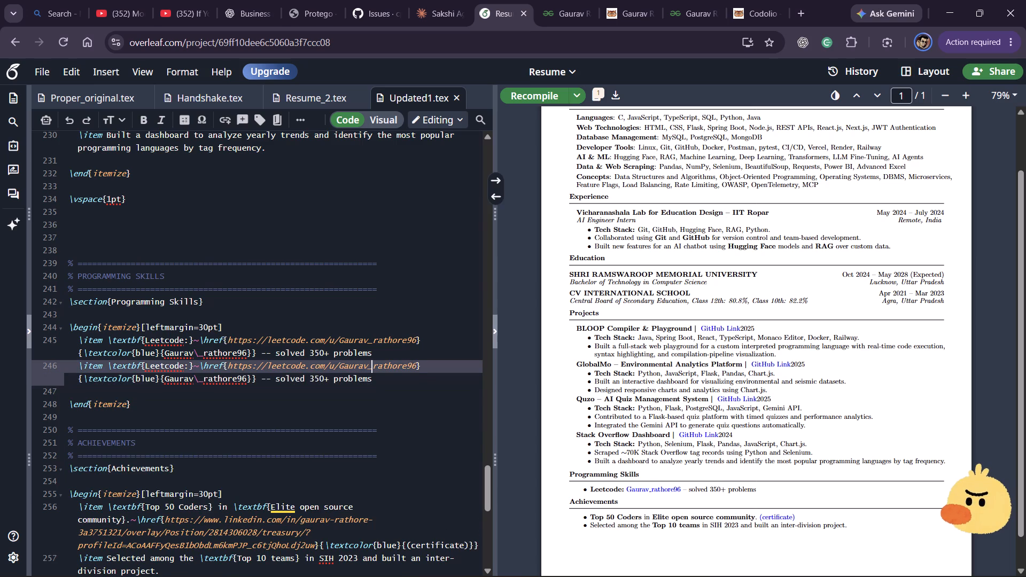
key("ctrl+Right")
key("ctrl+BackSpace")
key("ctrl+BackSpace")
key("ctrl+BackSpace")
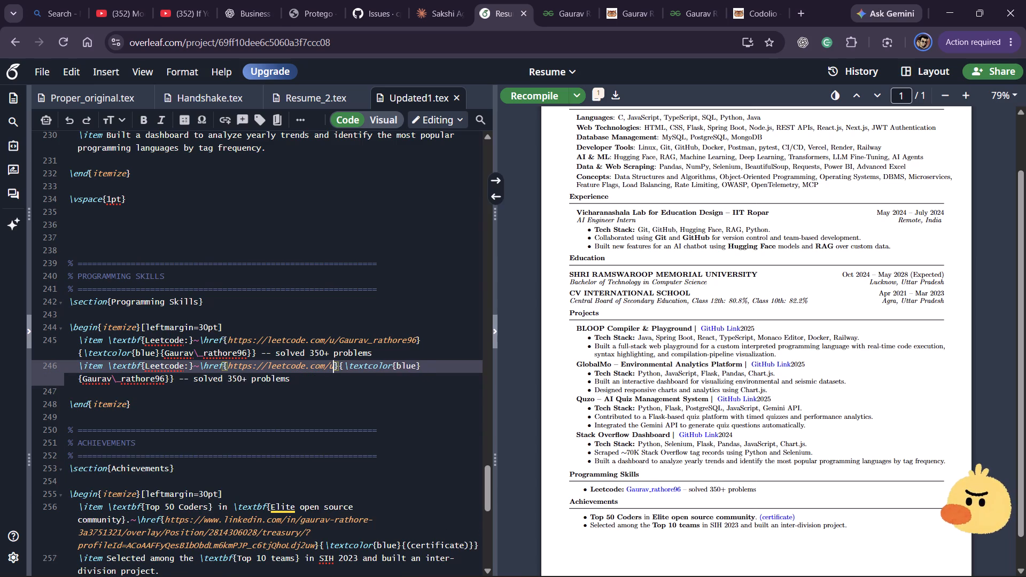
key("ctrl+BackSpace")
key("ctrl+BackSpace")
key("ctrl+BackSpace")
key("ctrl+BackSpace")
key("ctrl+BackSpace")
key("ctrl+BackSpace")
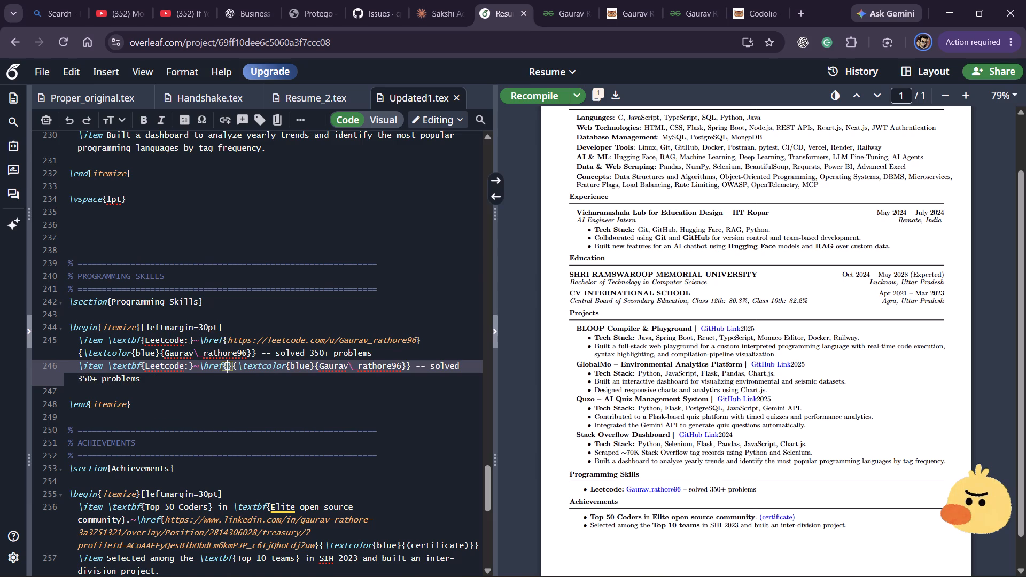
key("super+v")
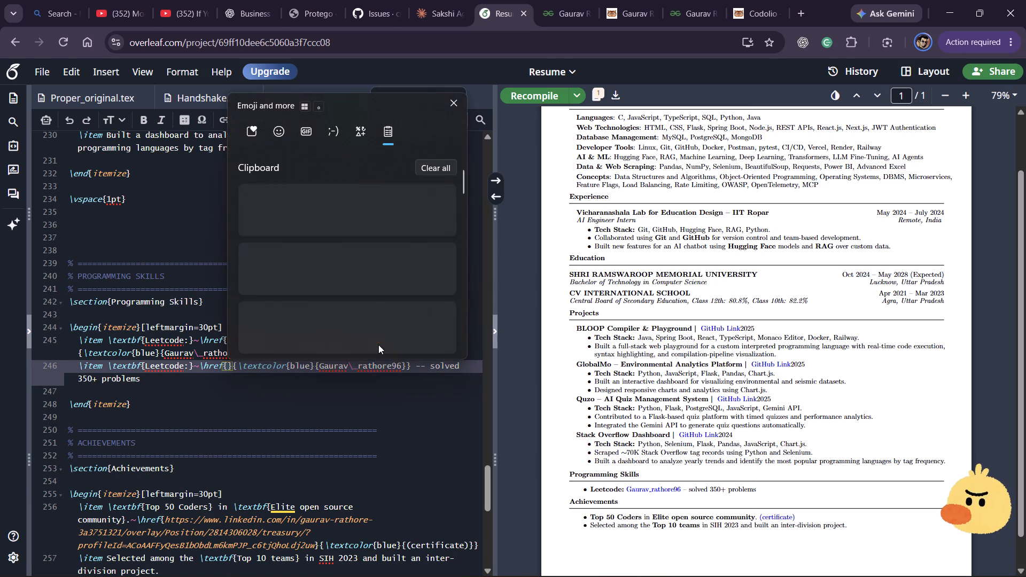
key("Down")
key("Return")
key("ctrl+v")
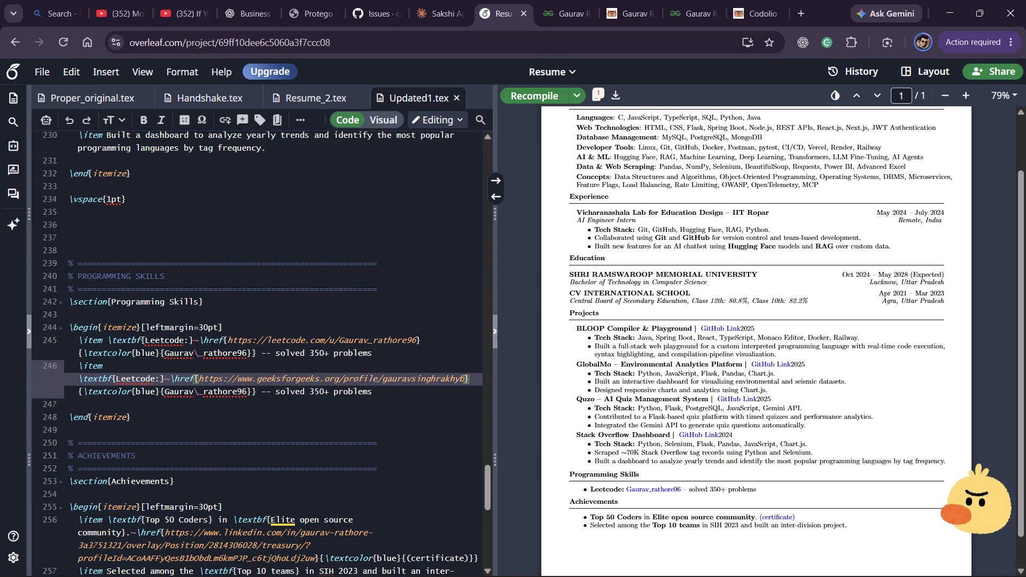
Check the Coding Score section of the open GeeksforGeeks profile, glance through the Codolio pages, and return to the resume source.
key("Down")
key("ctrl+Left")
key("ctrl+Left")
key("ctrl+Left")
key("ctrl+Left")
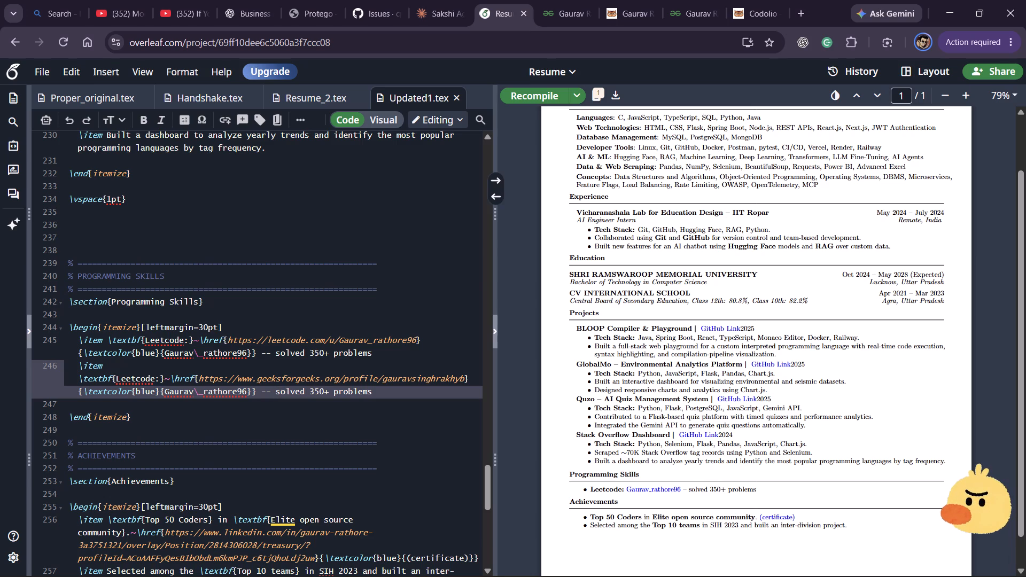
key("alt+Tab")
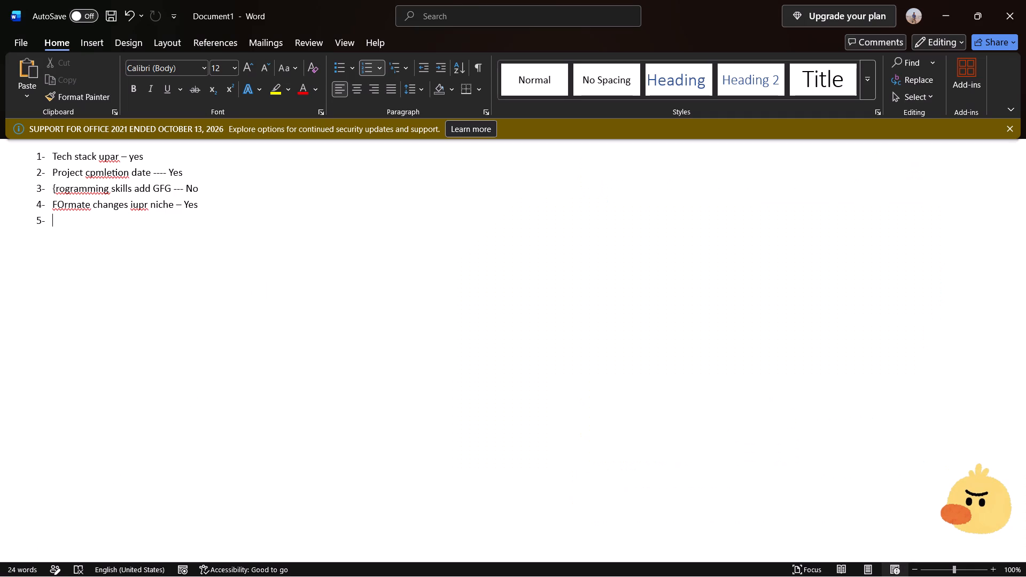
key("alt+Tab")
key("ctrl+Tab")
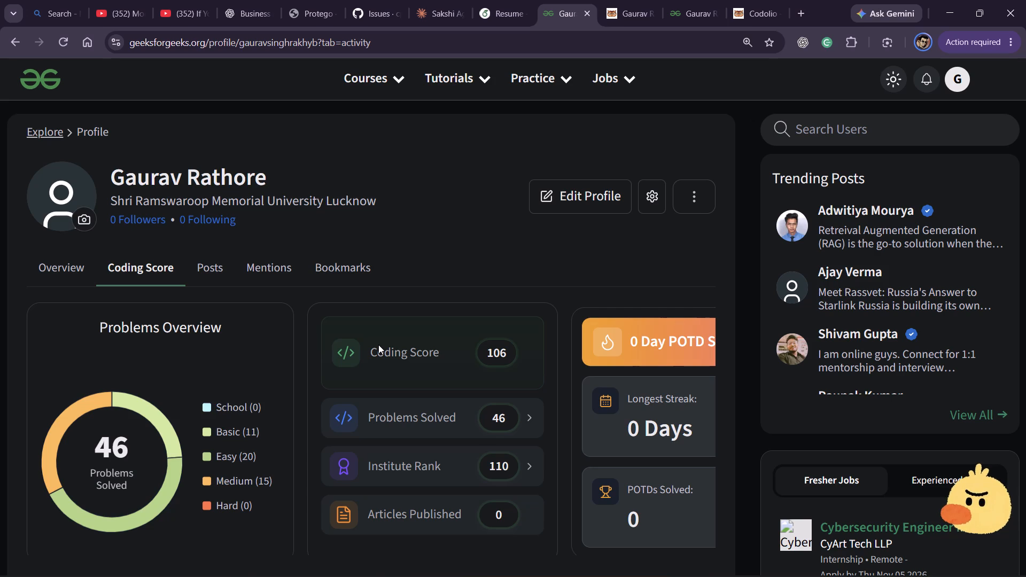
key("ctrl+shift+Tab")
key("ctrl+Tab")
key("ctrl+Tab")
key("ctrl+Tab")
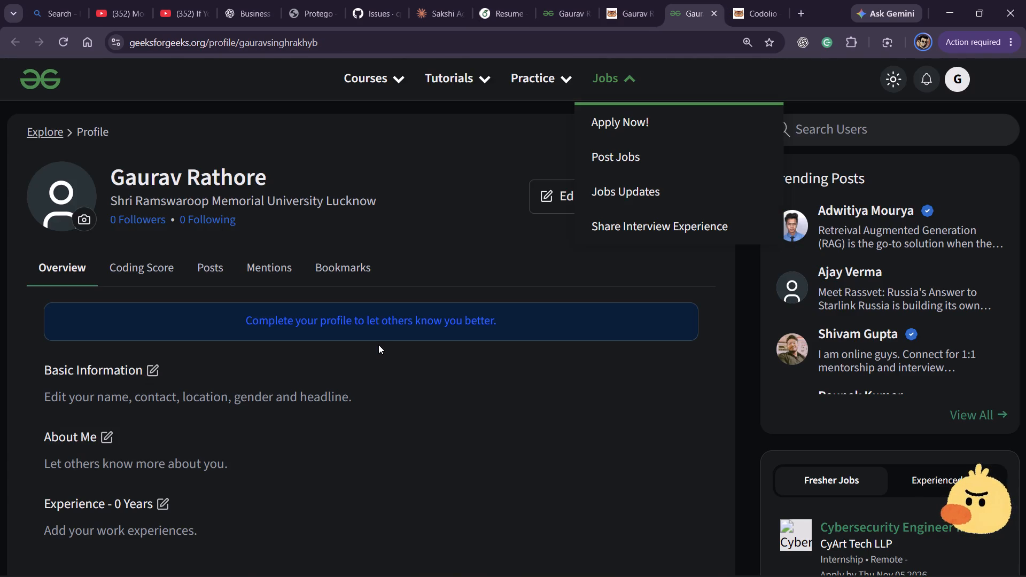
key("ctrl+Tab")
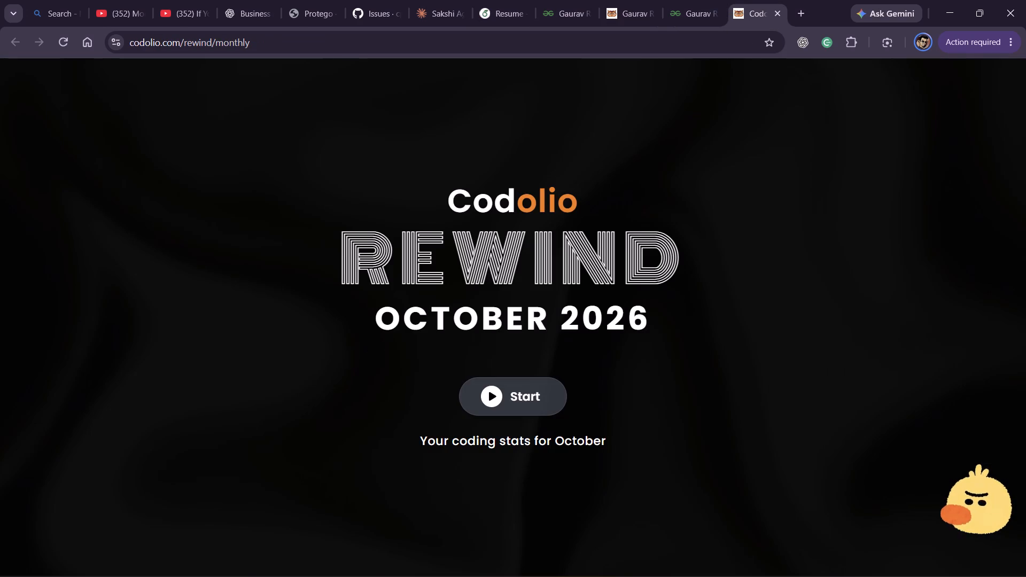
left_click(502, 0)
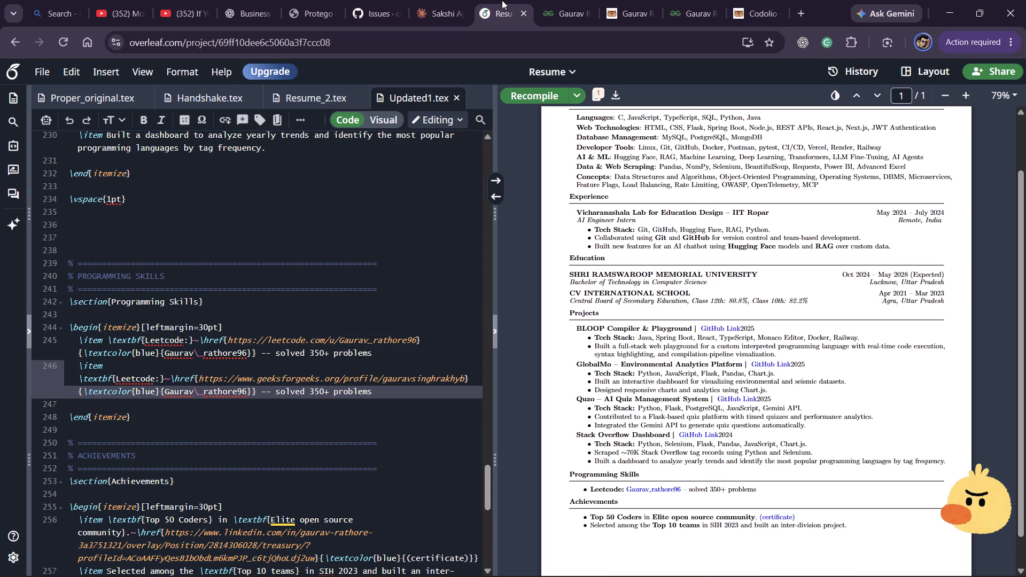
Remove the backslash and the trailing 96 from the displayed username in the duplicated GeeksforGeeks item.
left_click(243, 389)
key("Right")
key("Left")
key("Left")
key("Left")
key("Left")
key("Left")
key("Left")
key("Left")
key("Left")
key("Left")
key("Left")
key("BackSpace")
key("ctrl+Right")
key("ctrl+Right")
key("Left")
key("Left")
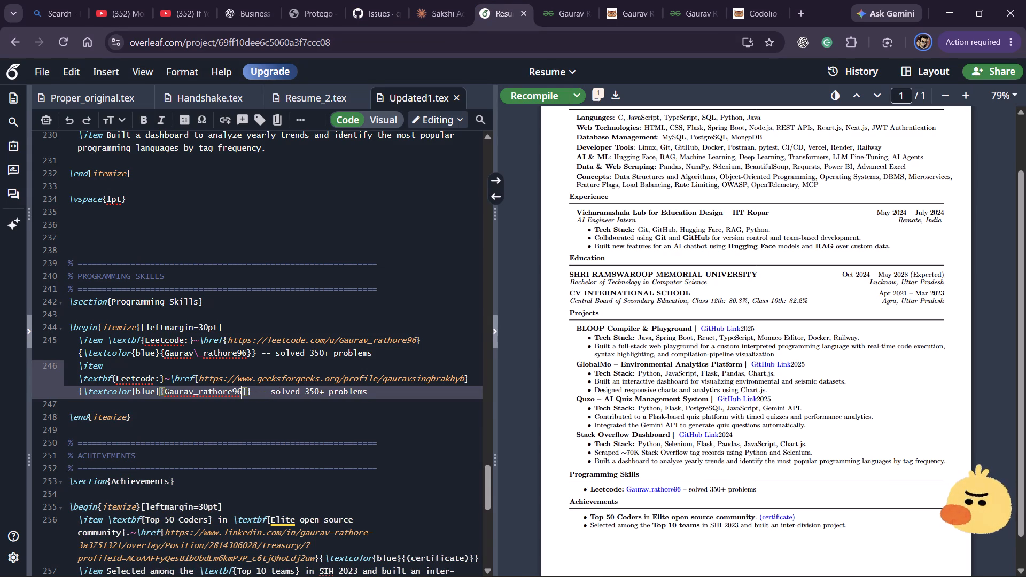
key("BackSpace")
key("BackSpace")
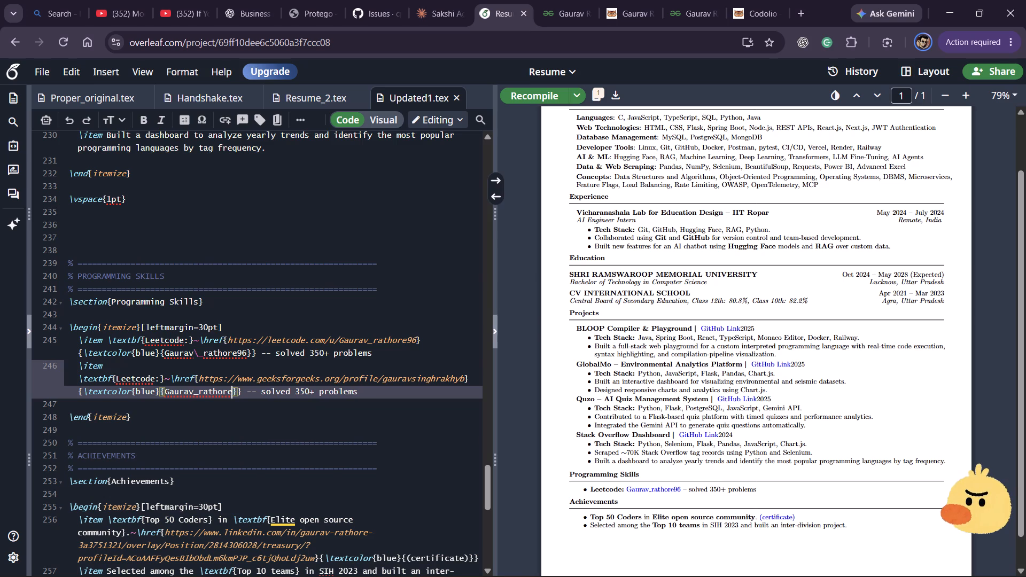
Set the solved problems count in the GeeksforGeeks item to 100+ and recompile the resume.
left_click(314, 392)
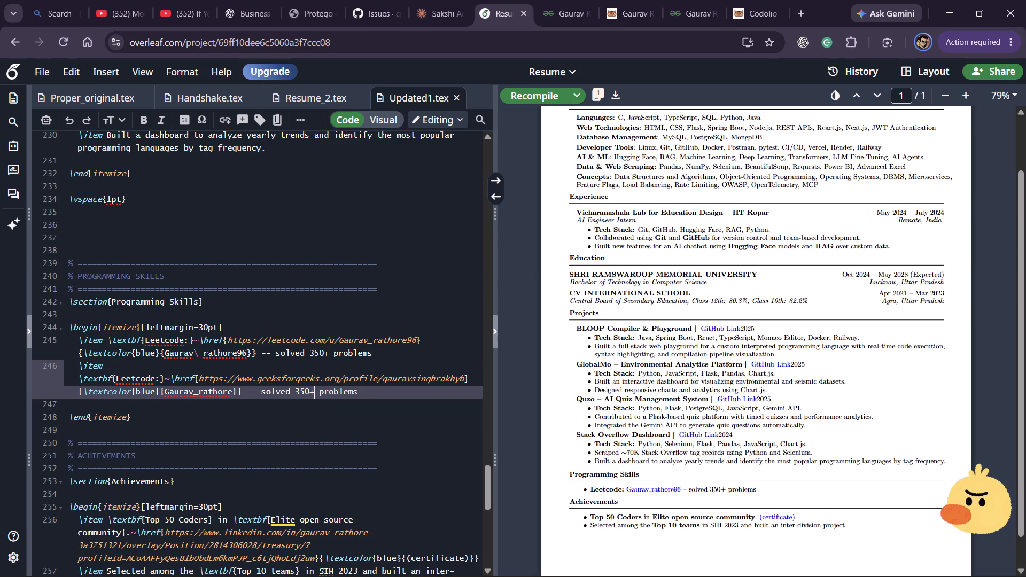
key("Left")
key("BackSpace")
key("BackSpace")
key("BackSpace")
type("100")
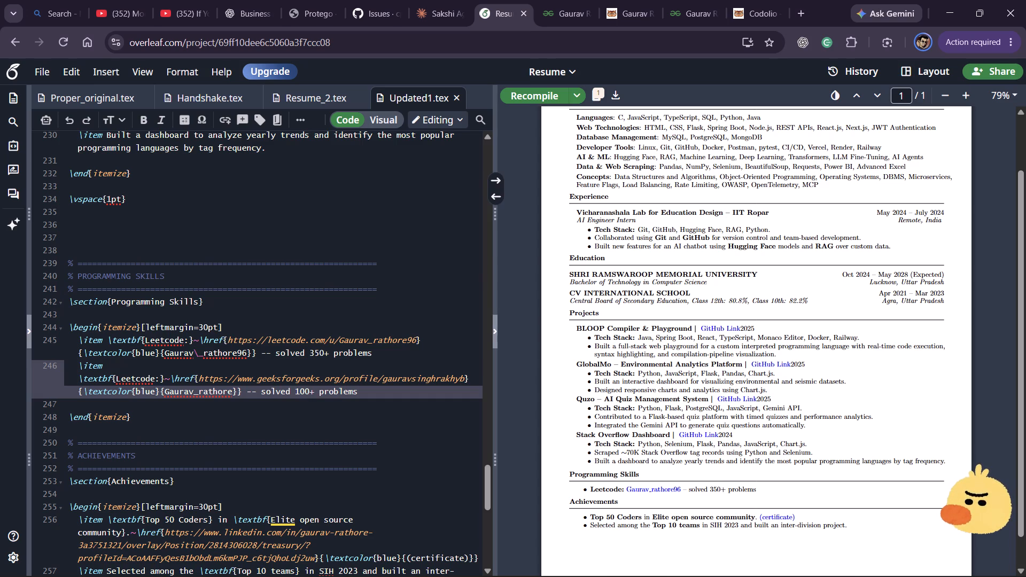
left_click(543, 87)
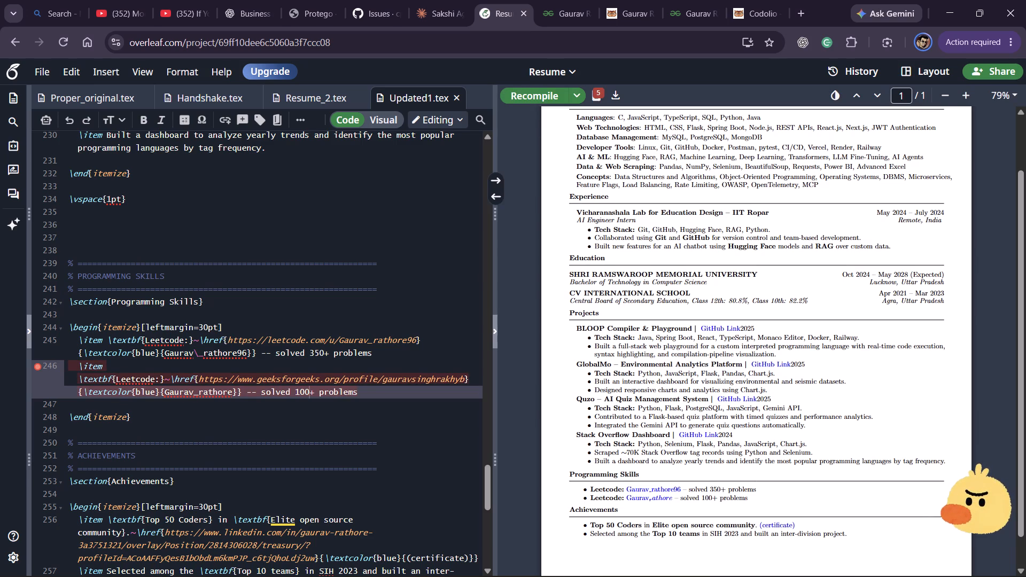
Insert a backslash before the underscore in the GeeksforGeeks item's displayed username and recompile the resume.
left_click(200, 393)
key("Left")
key("slash")
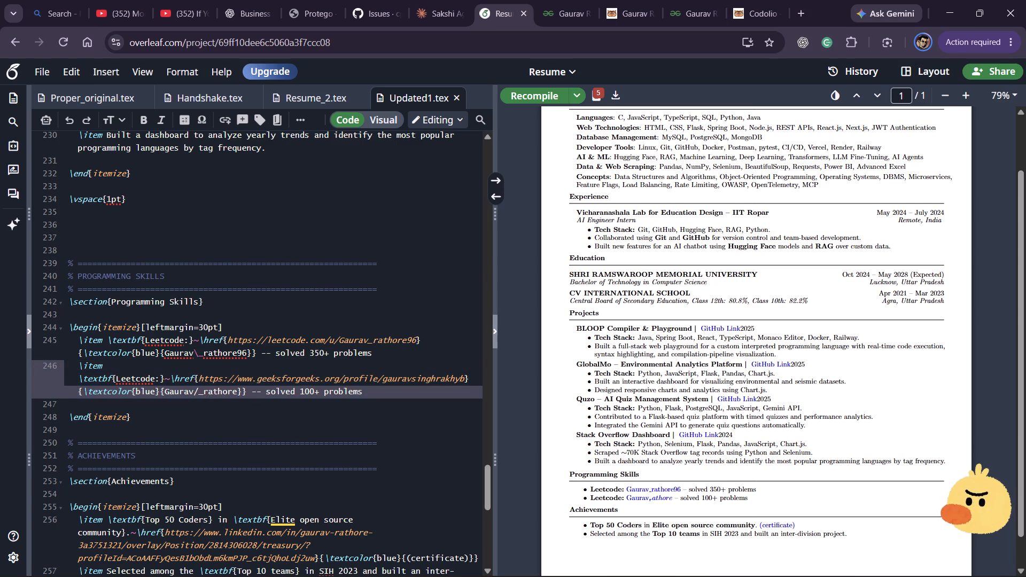
key("BackSpace")
key("backslash")
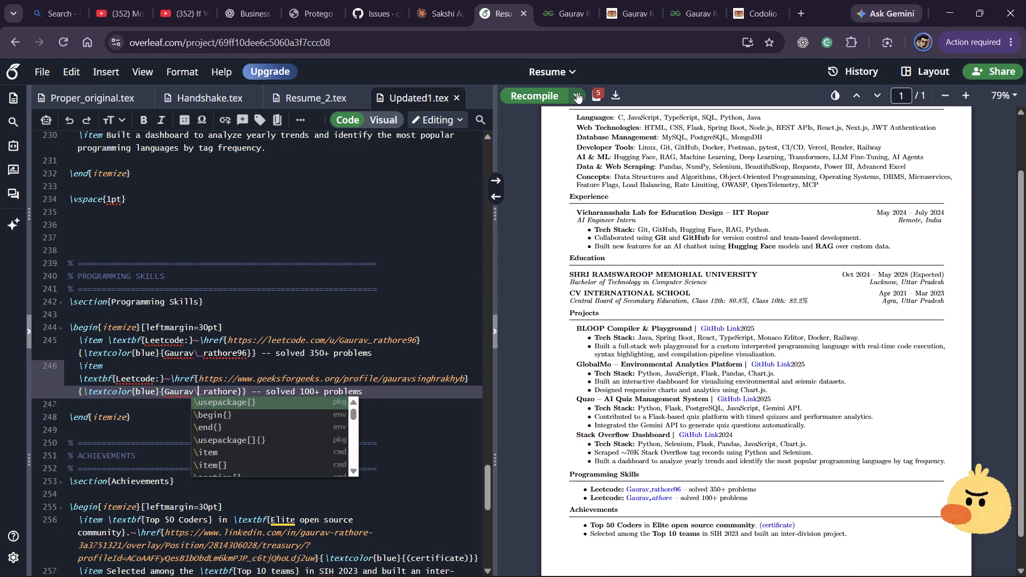
left_click(553, 90)
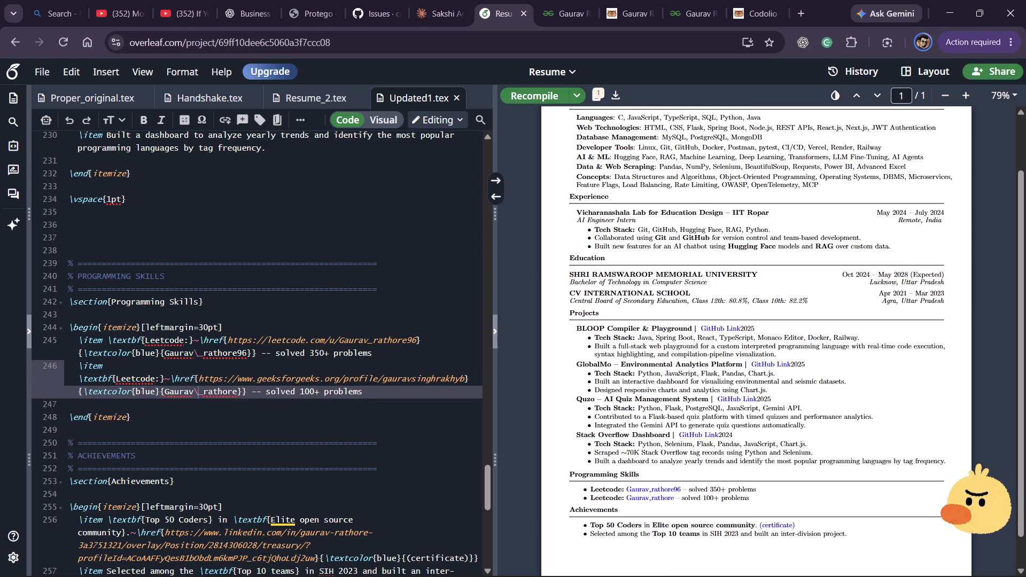
Replace the Leetcode label of the second Programming Skills item with GeekForGeeks.
double_click(156, 376)
double_click(142, 376)
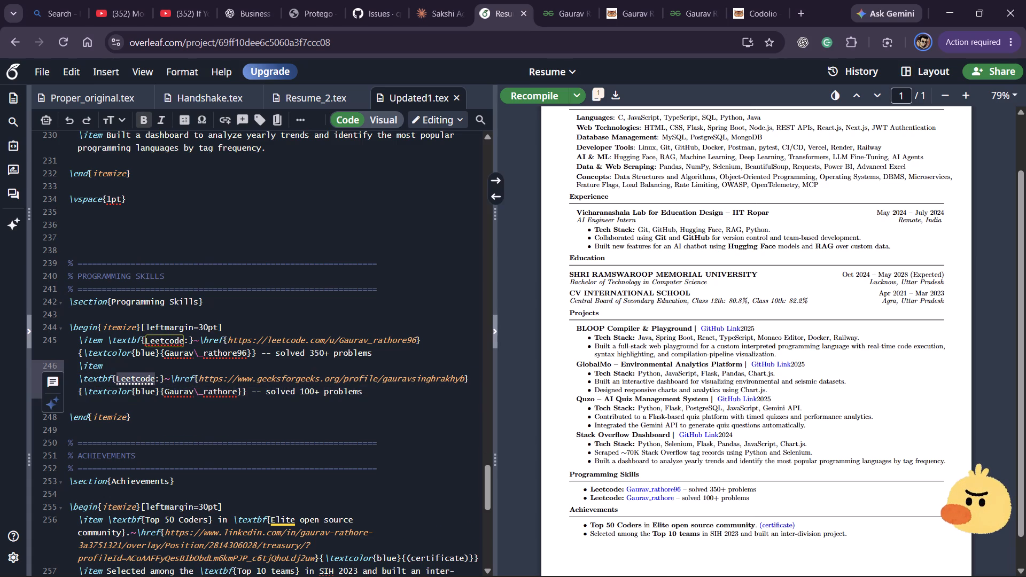
type("Geek")
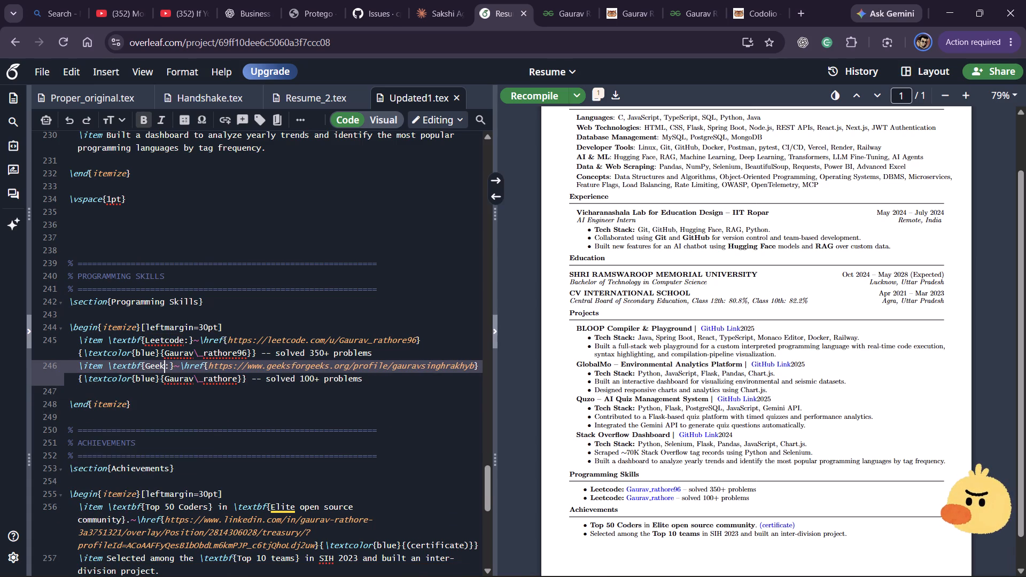
type("For")
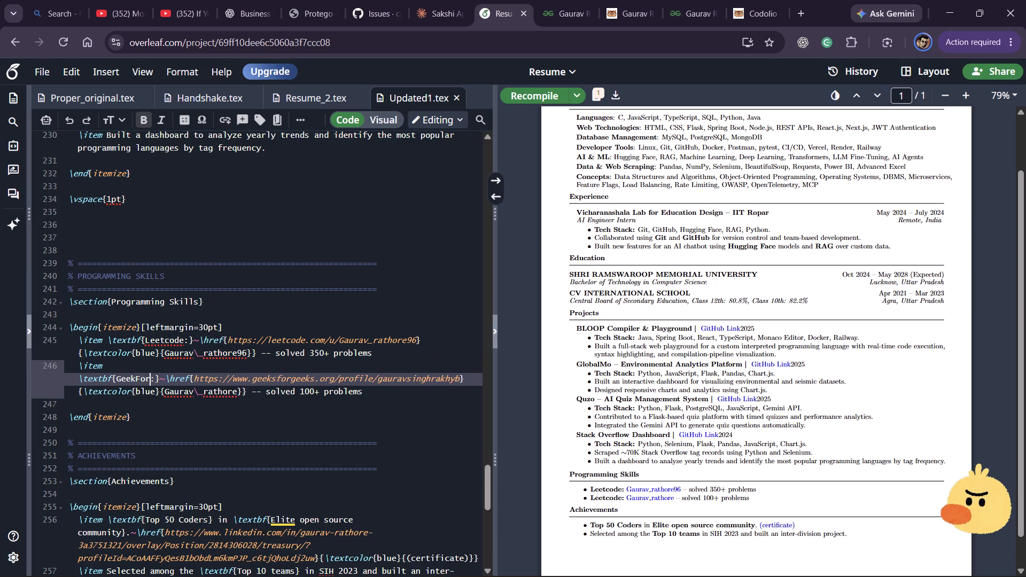
type("Geeks")
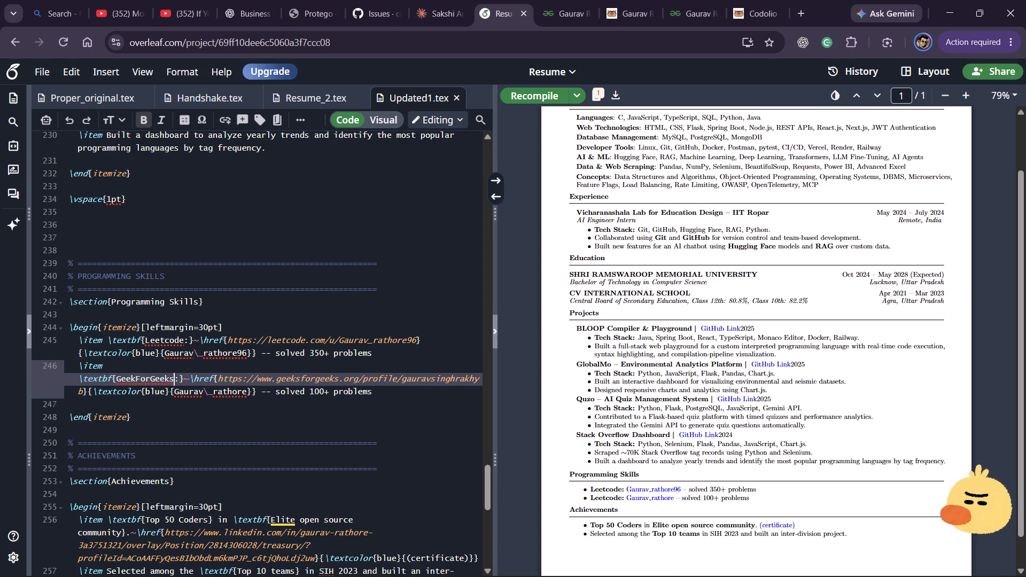
Check how the GeeksforGeeks name is spelled, close the duplicate profile page, and return to the resume source.
left_click(571, 0)
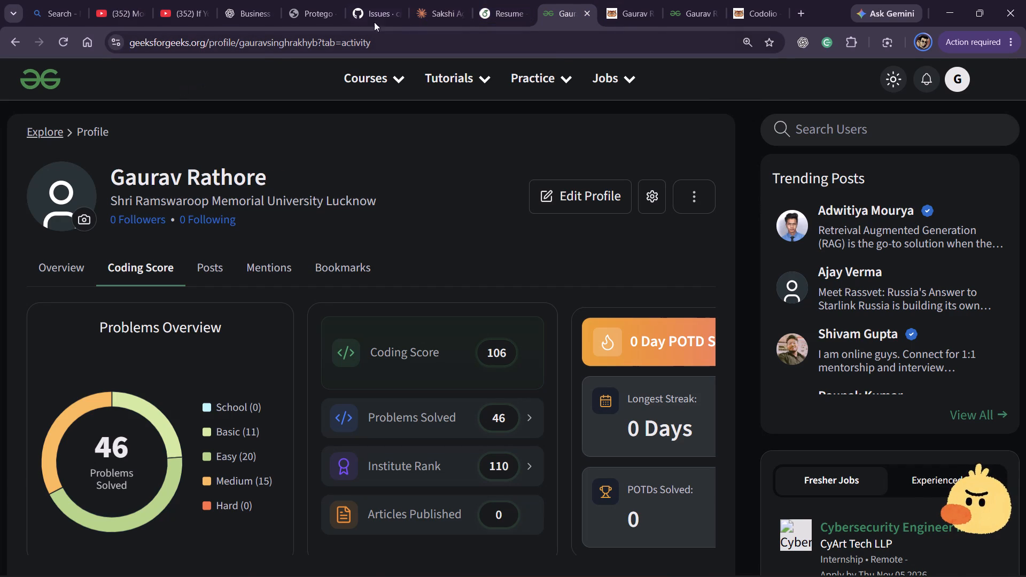
left_click(706, 3)
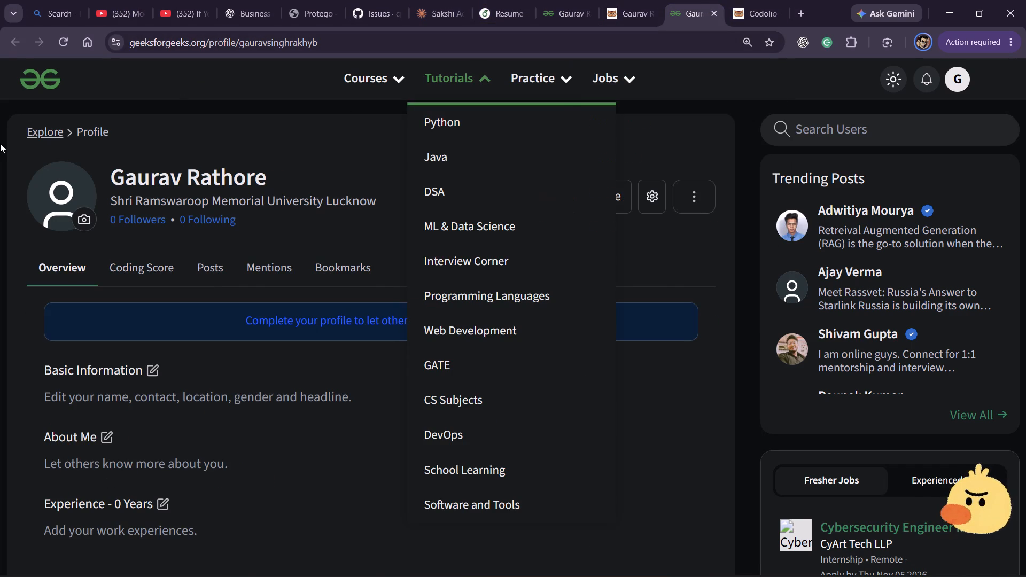
left_click(20, 45)
key("ctrl+w")
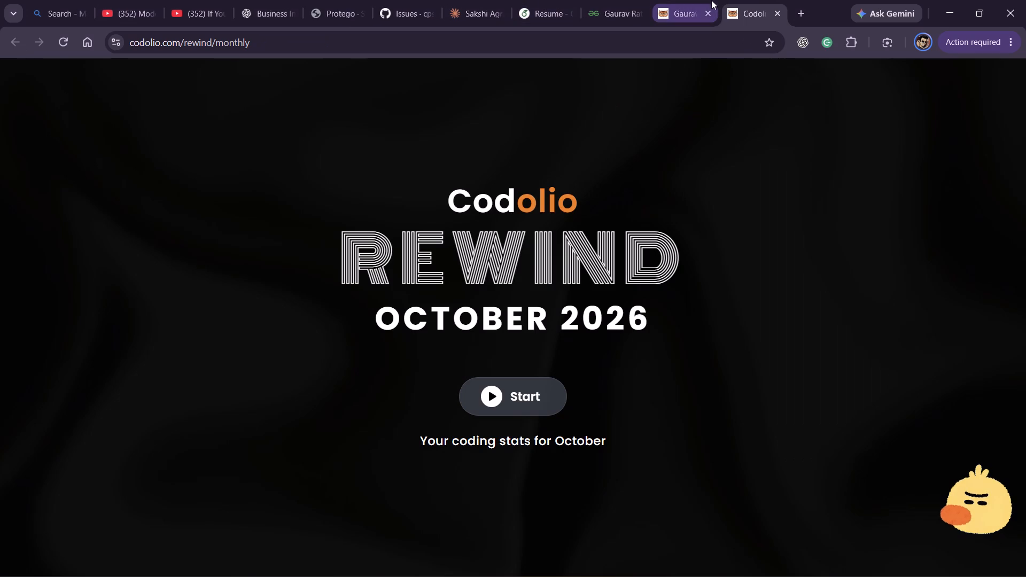
key("ctrl+t")
type("gee")
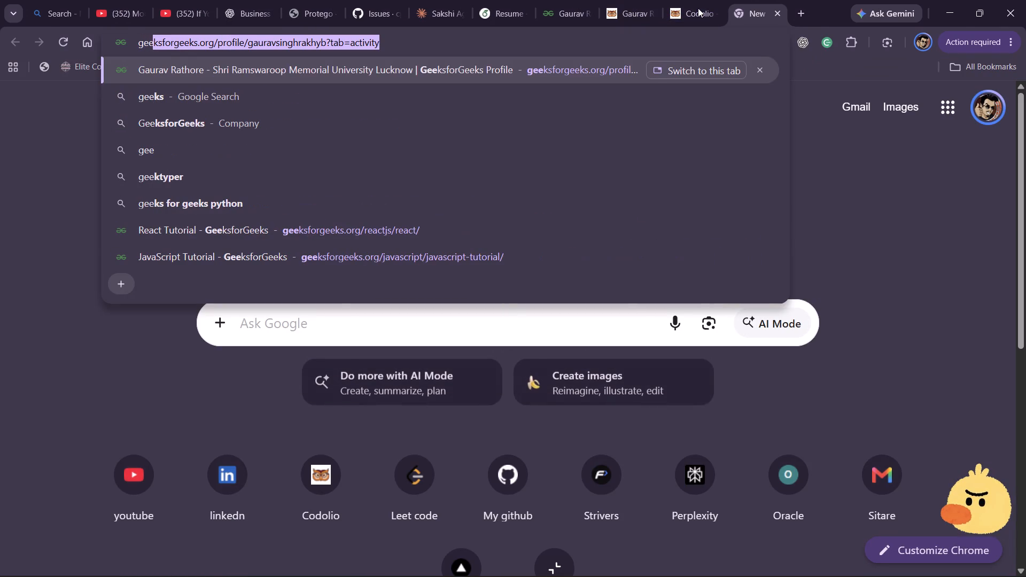
key("Down")
key("Down")
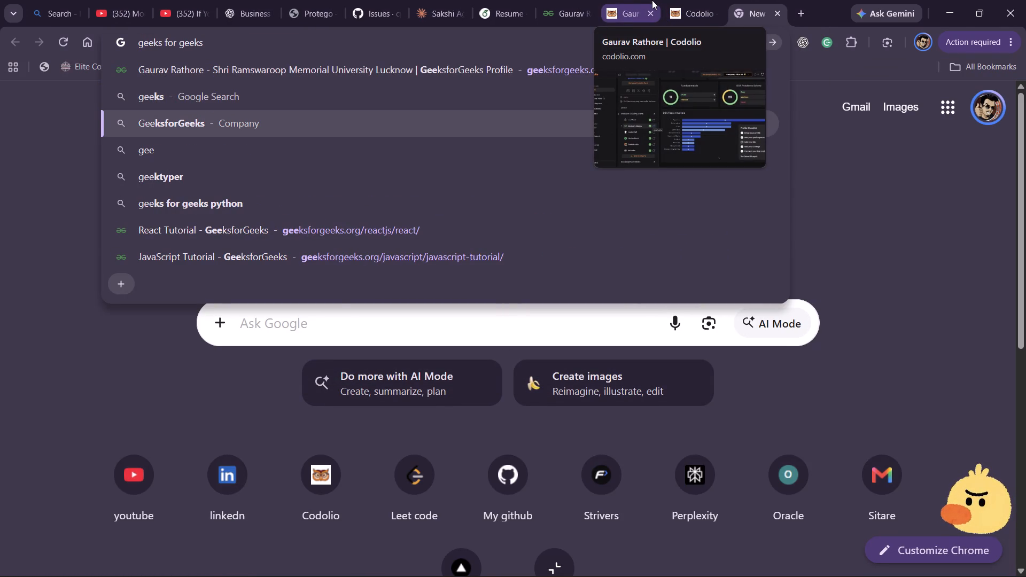
left_click(578, 11)
left_click(499, 9)
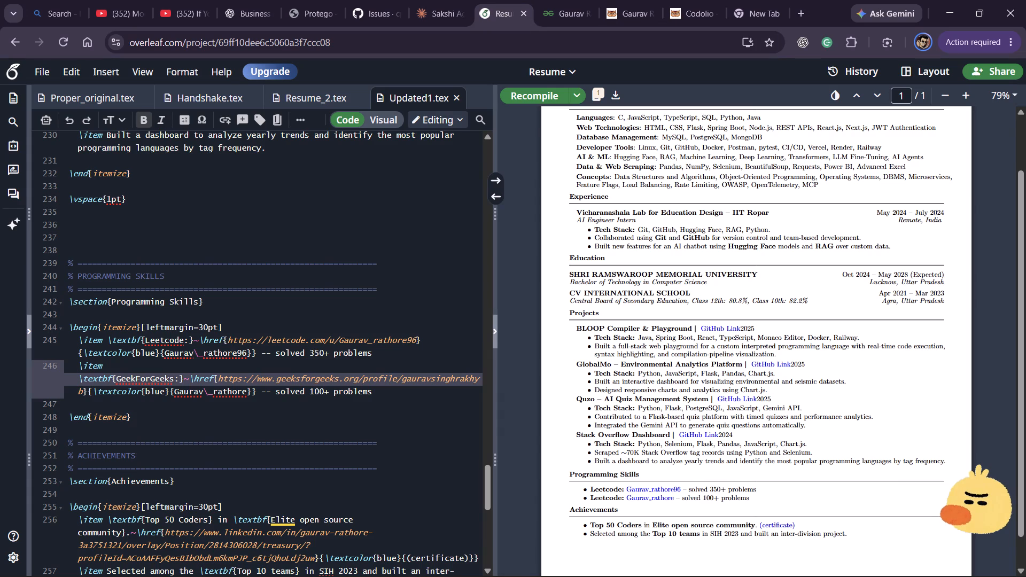
Correct the second Programming Skills item's label to GeeksForGeeks and recompile the resume.
left_click(142, 379)
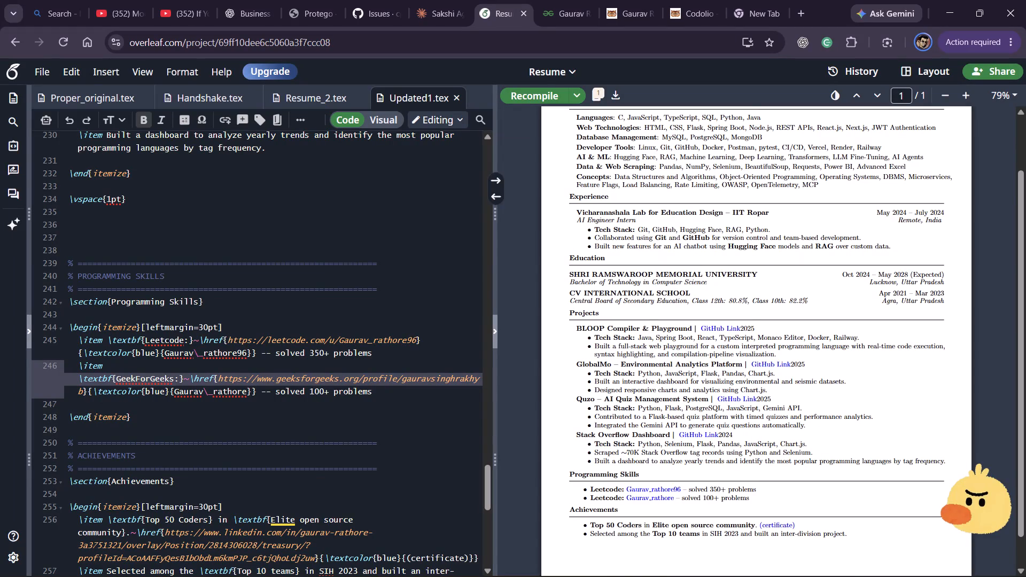
key("Left")
key("s")
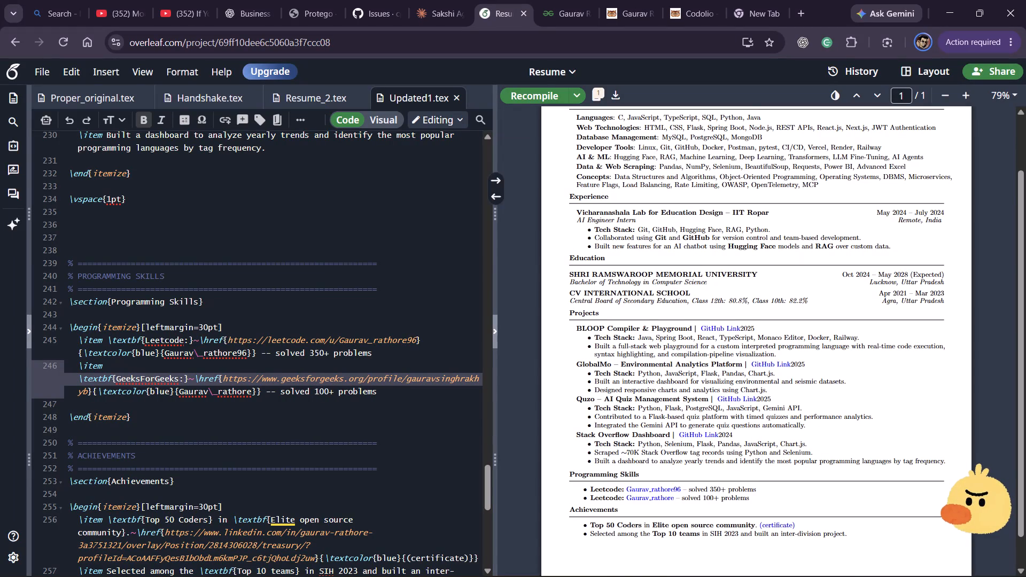
left_click(529, 98)
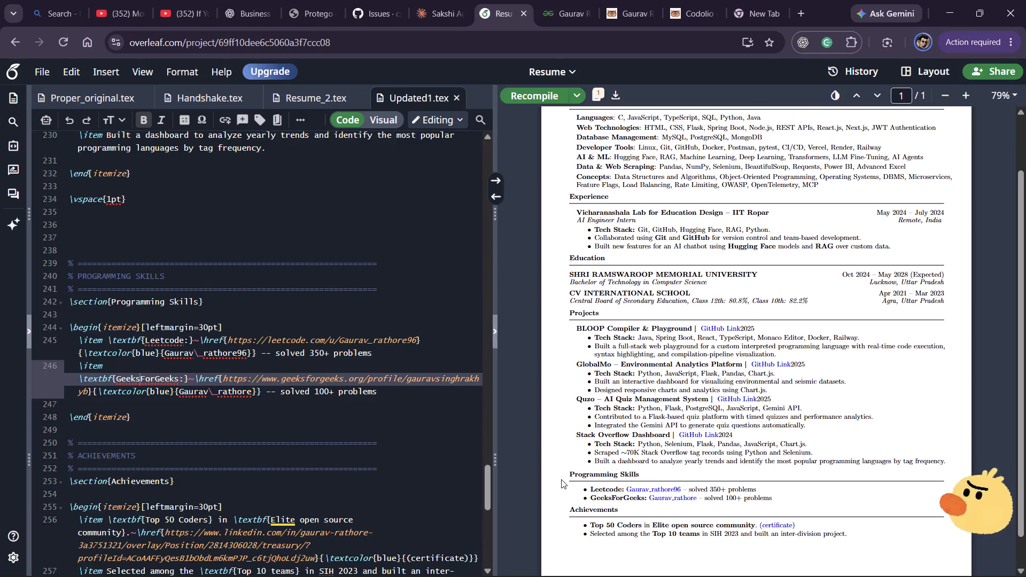
Review the compiled resume and locate the Projects heading and BLOOP Compiler & Playground entry in the source.
scroll(561, 479, "up", 1)
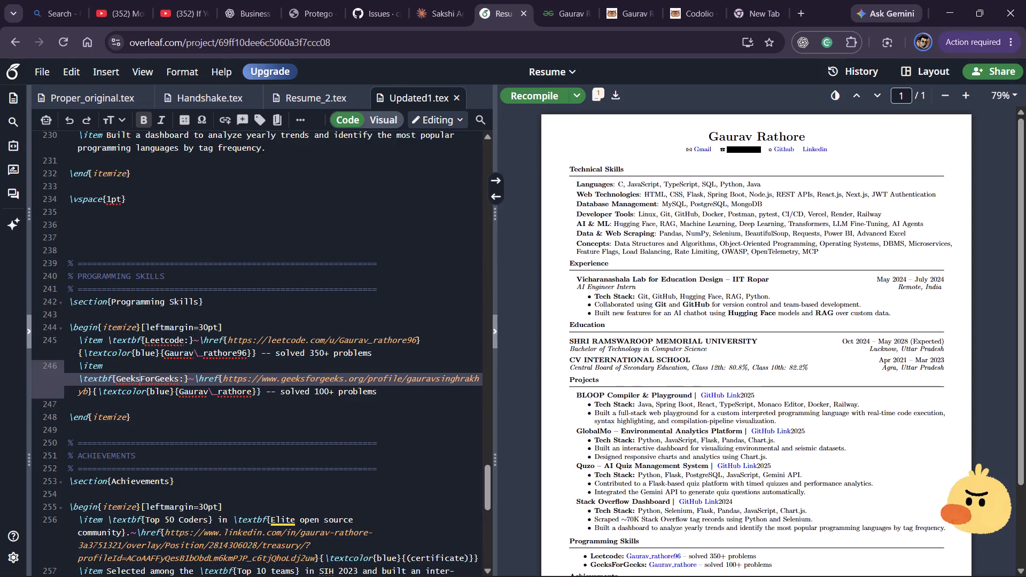
scroll(256, 406, "up", 1)
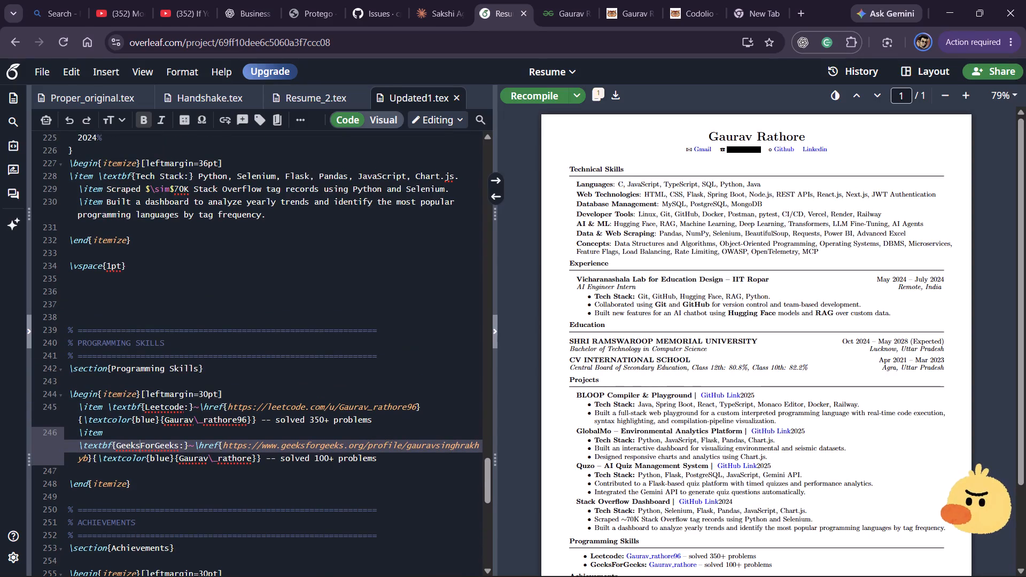
double_click(578, 383)
double_click(582, 383)
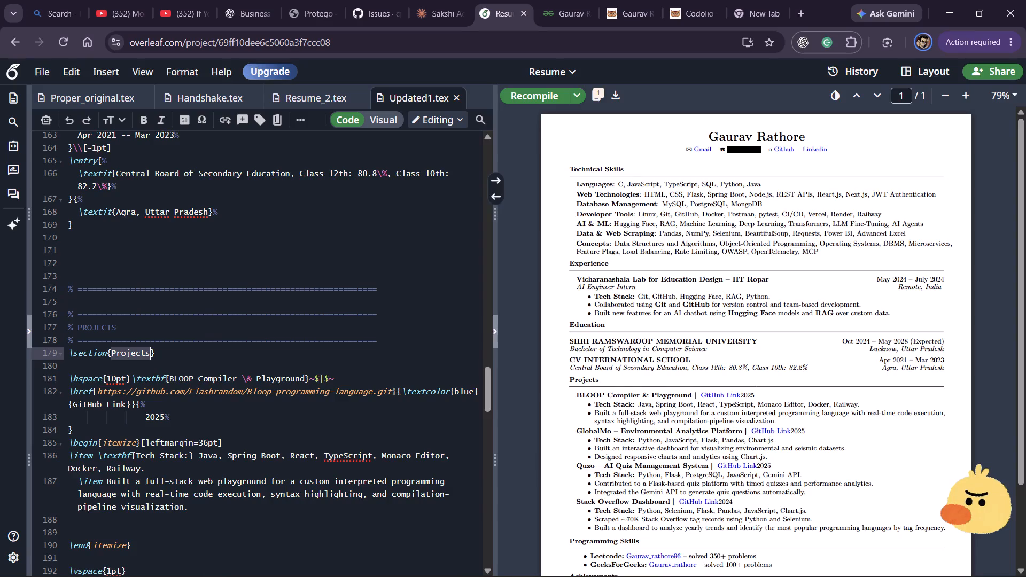
scroll(595, 282, "down", 1)
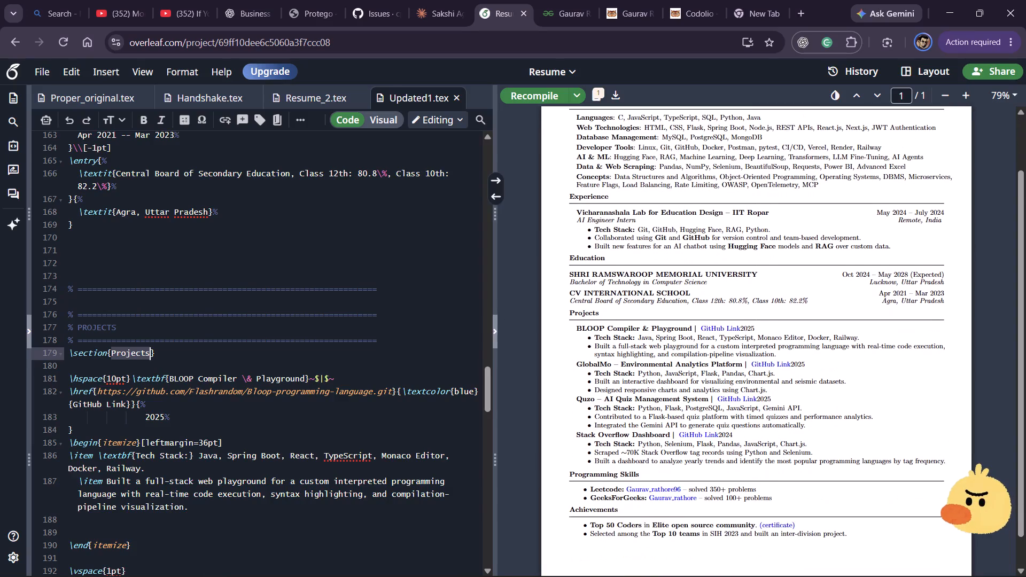
scroll(595, 282, "down", 2)
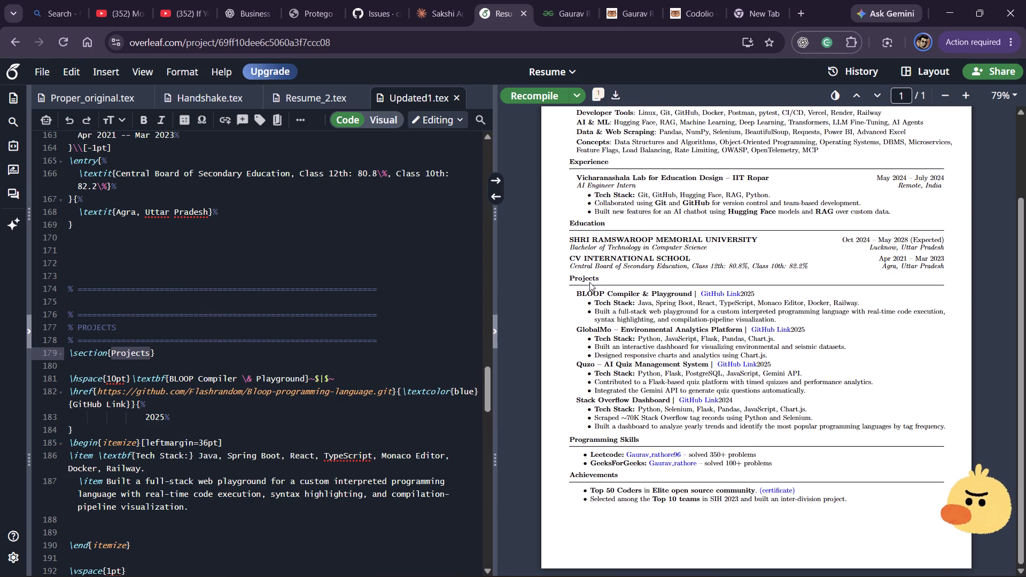
double_click(594, 290)
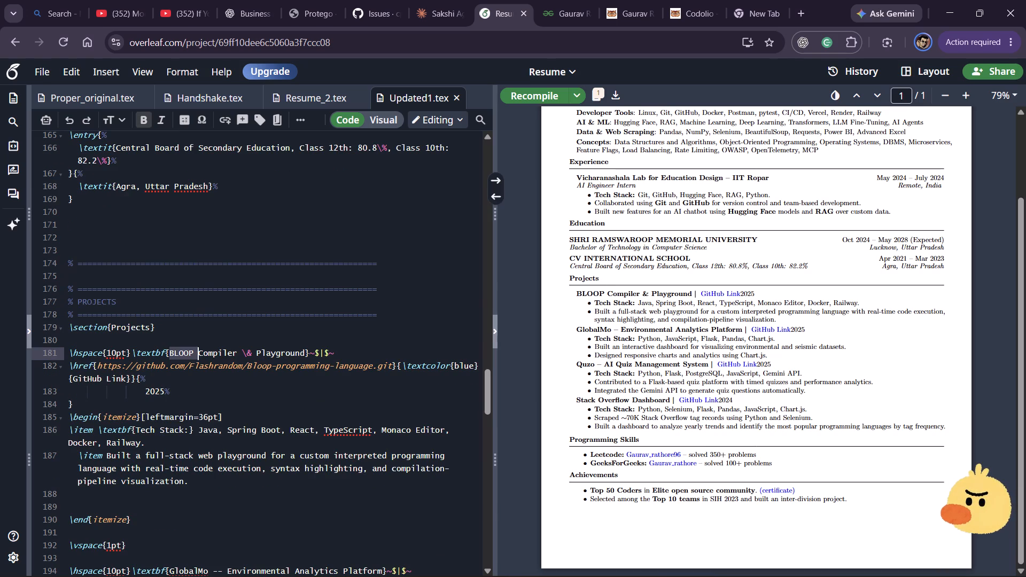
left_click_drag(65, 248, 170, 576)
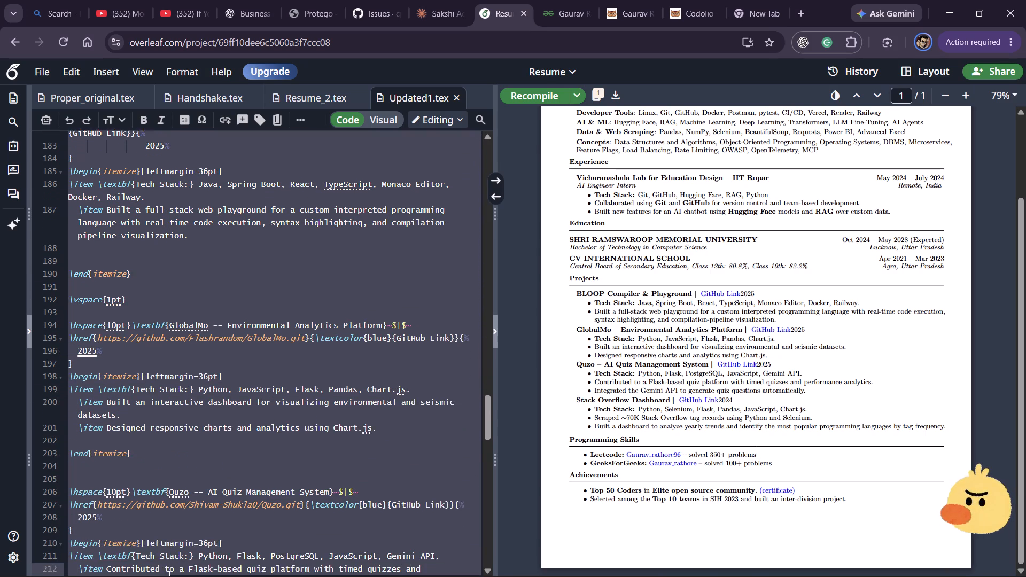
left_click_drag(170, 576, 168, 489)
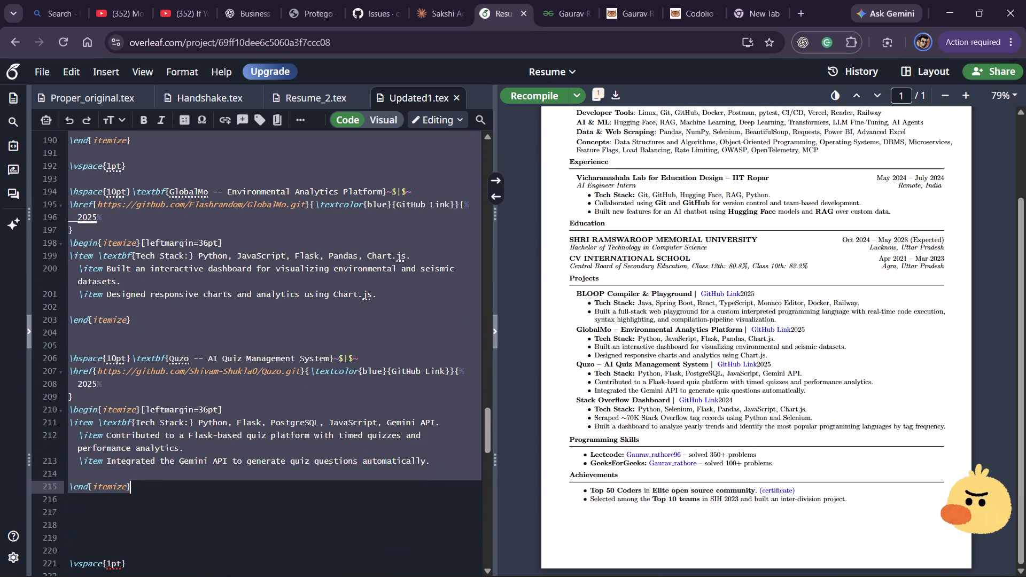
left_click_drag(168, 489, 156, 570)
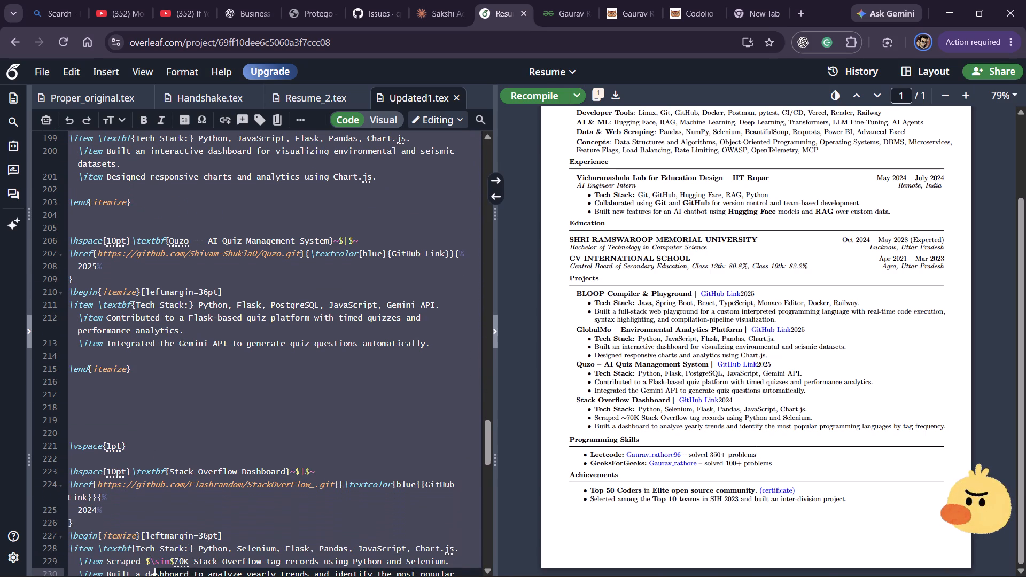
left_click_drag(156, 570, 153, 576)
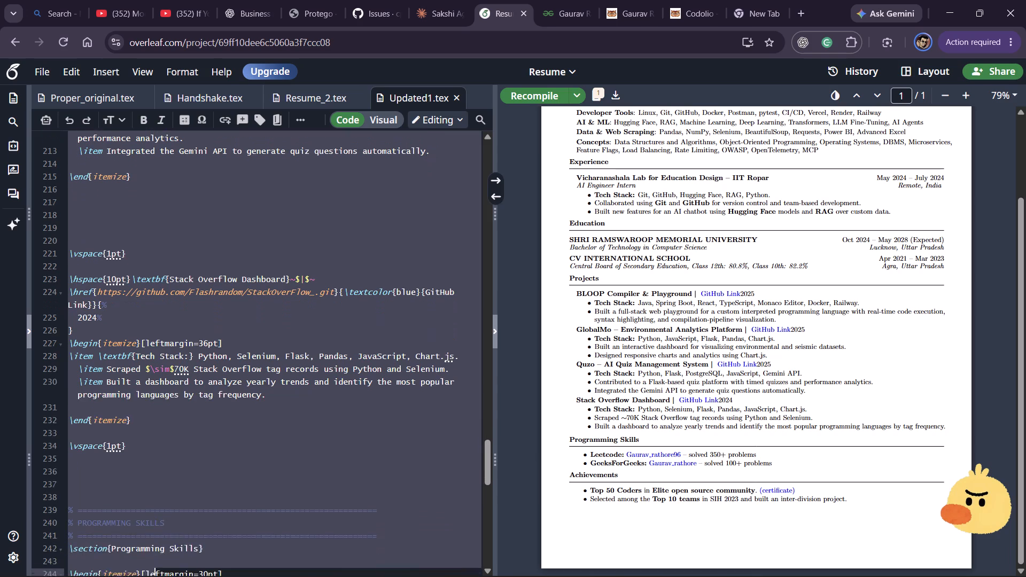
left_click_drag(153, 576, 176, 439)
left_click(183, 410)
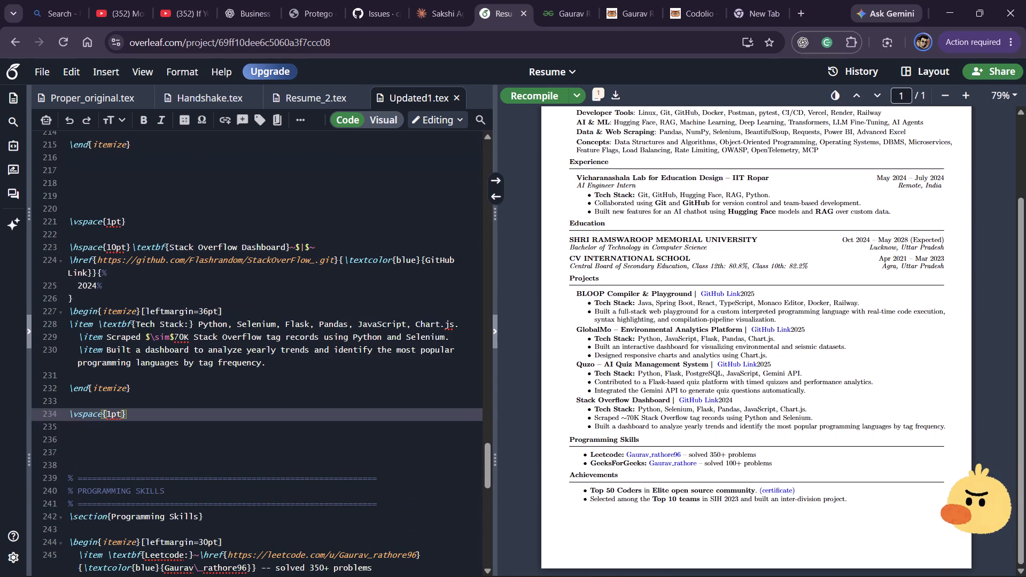
key("ctrl+shift+Up")
key("ctrl+shift+Up")
key("ctrl+shift+Up")
key("ctrl+shift+Up")
key("ctrl+shift+Up")
key("ctrl+shift+Up")
key("ctrl+shift+Up")
key("ctrl+shift+Up")
key("ctrl+shift+Up")
key("ctrl+shift+Up")
key("ctrl+shift+Up")
key("ctrl+shift+Up")
key("ctrl+shift+Up")
key("ctrl+shift+Up")
key("ctrl+shift+Up")
key("ctrl+shift+Up")
key("ctrl+shift+Up")
key("ctrl+shift+Up")
key("ctrl+shift+Up")
key("ctrl+shift+Up")
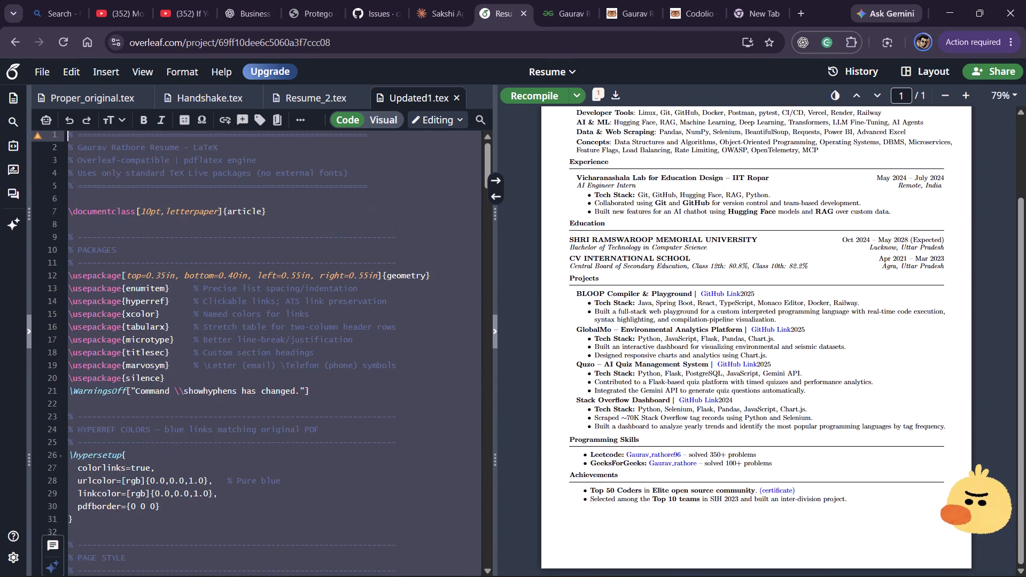
key("ctrl+shift+Down")
key("ctrl+shift+Down")
key("ctrl+shift+Down")
key("ctrl+shift+Down")
key("ctrl+shift+Down")
key("ctrl+shift+Down")
key("ctrl+shift+Down")
key("ctrl+shift+Down")
key("ctrl+shift+Down")
key("ctrl+shift+Down")
key("ctrl+shift+Down")
key("ctrl+shift+Down")
key("ctrl+shift+Down")
key("ctrl+shift+Down")
key("ctrl+shift+Down")
key("ctrl+shift+Down")
key("ctrl+shift+Down")
key("ctrl+shift+Down")
key("ctrl+shift+Down")
key("ctrl+shift+Down")
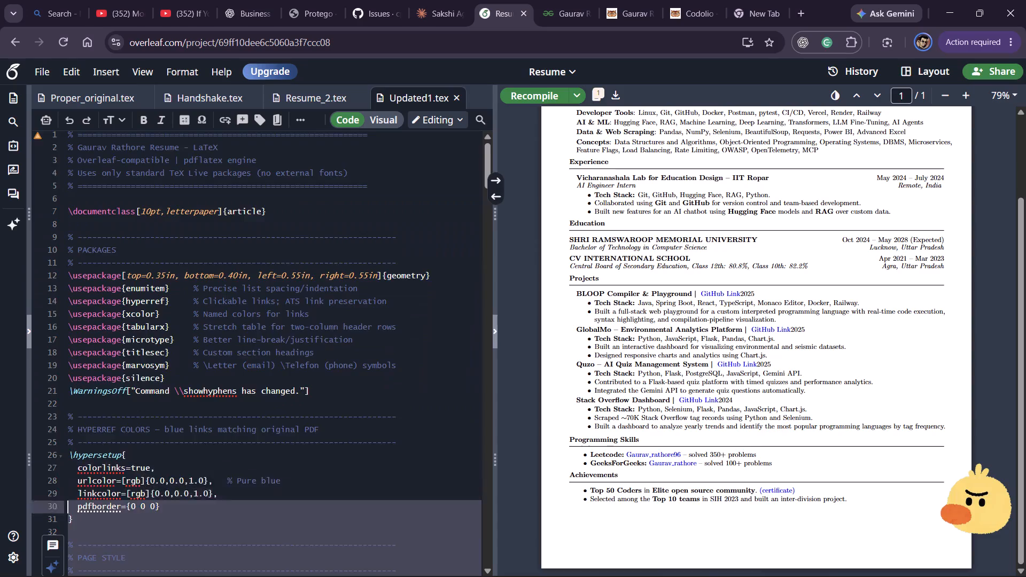
key("ctrl+shift+Down")
key("ctrl+shift+Down")
key("ctrl+shift+Down")
key("ctrl+shift+Down")
key("ctrl+shift+Down")
key("ctrl+shift+Down")
key("ctrl+shift+Down")
key("ctrl+shift+Down")
key("ctrl+shift+Down")
key("ctrl+shift+Down")
key("ctrl+shift+Down")
key("ctrl+shift+Down")
key("ctrl+shift+Down")
key("ctrl+shift+Down")
key("ctrl+shift+Down")
key("ctrl+shift+Down")
key("ctrl+shift+Down")
key("ctrl+shift+Down")
key("ctrl+shift+Down")
key("ctrl+shift+Down")
key("ctrl+shift+Down")
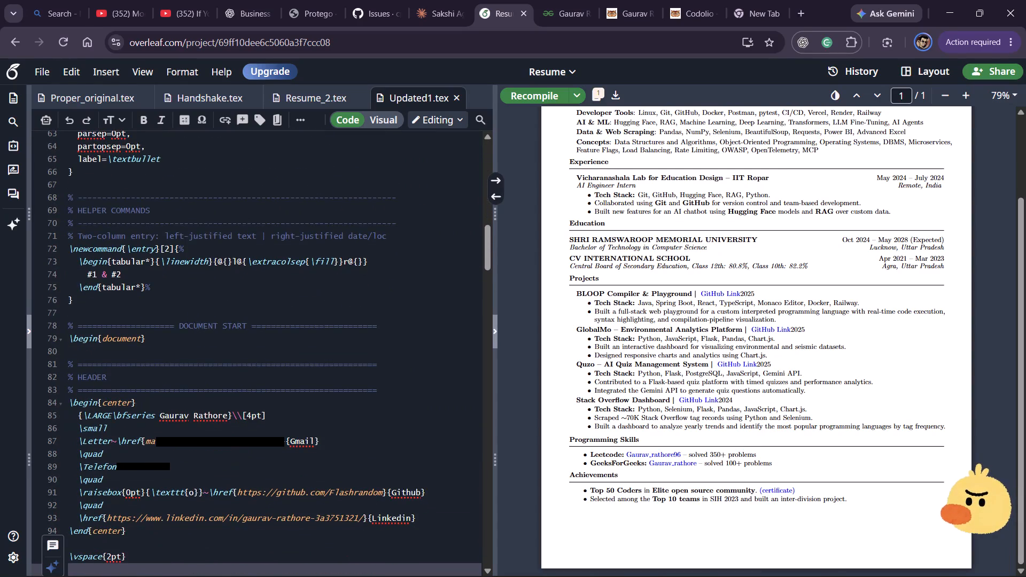
key("ctrl+shift+Down")
key("ctrl+shift+Down")
key("ctrl+shift+Down")
key("ctrl+shift+Down")
key("ctrl+shift+Down")
key("ctrl+shift+Down")
key("ctrl+shift+Down")
key("ctrl+shift+Down")
key("ctrl+shift+Down")
key("ctrl+shift+Down")
key("ctrl+shift+Down")
key("ctrl+shift+Down")
key("ctrl+shift+Down")
key("ctrl+shift+Down")
key("ctrl+shift+Down")
key("ctrl+shift+Down")
key("ctrl+shift+Down")
key("ctrl+shift+Down")
key("ctrl+shift+Down")
key("ctrl+shift+Down")
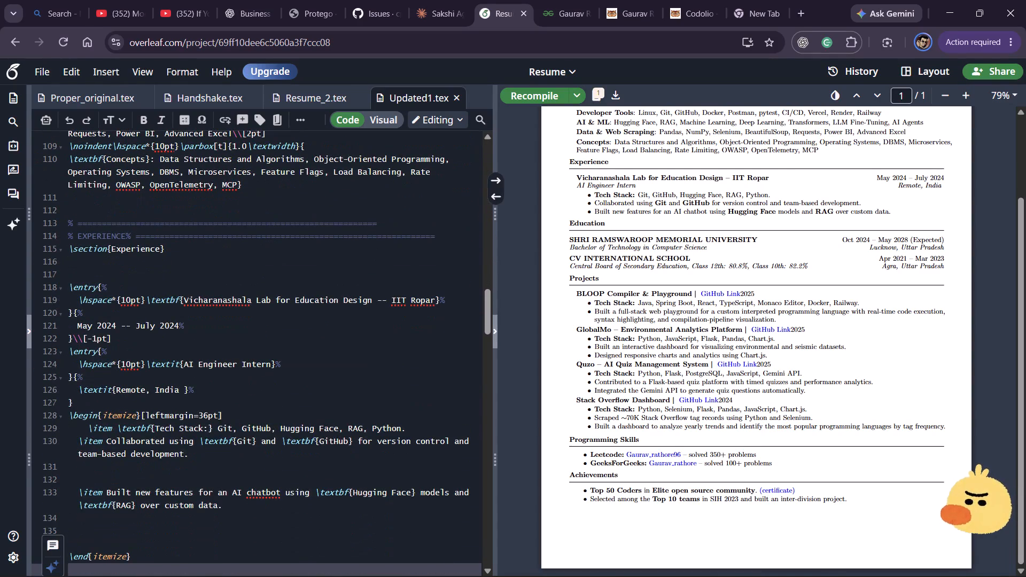
key("ctrl+shift+Down")
key("ctrl+shift+Down")
key("ctrl+shift+Down")
key("ctrl+shift+Down")
key("ctrl+shift+Down")
key("ctrl+shift+Down")
key("ctrl+shift+Down")
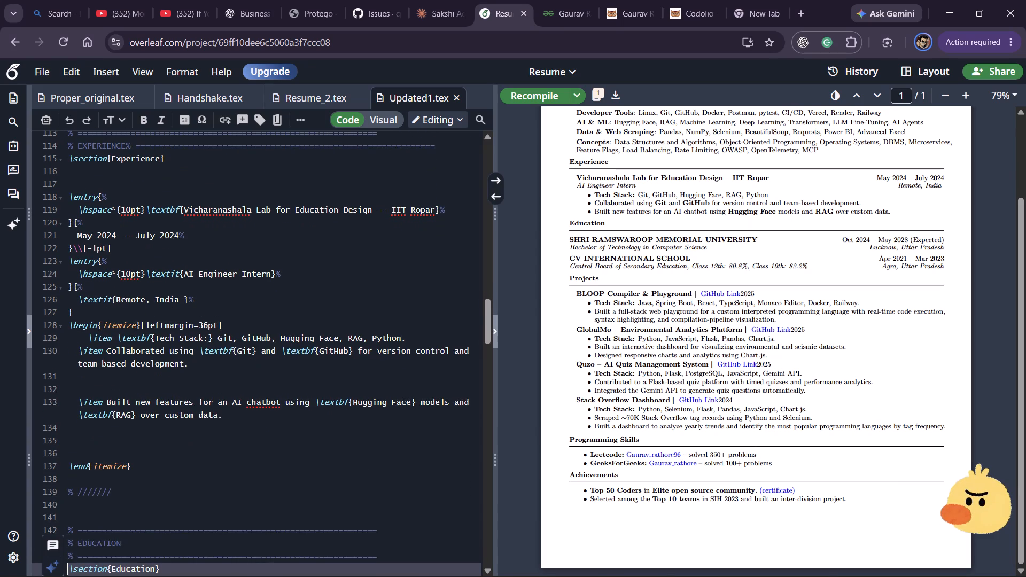
key("ctrl+shift+Down")
key("ctrl+shift+Down")
key("ctrl+shift+Down")
key("ctrl+shift+Down")
key("ctrl+shift+Down")
key("ctrl+shift+Down")
key("ctrl+shift+Down")
key("ctrl+shift+Down")
key("ctrl+shift+Down")
key("ctrl+shift+Down")
key("ctrl+shift+Down")
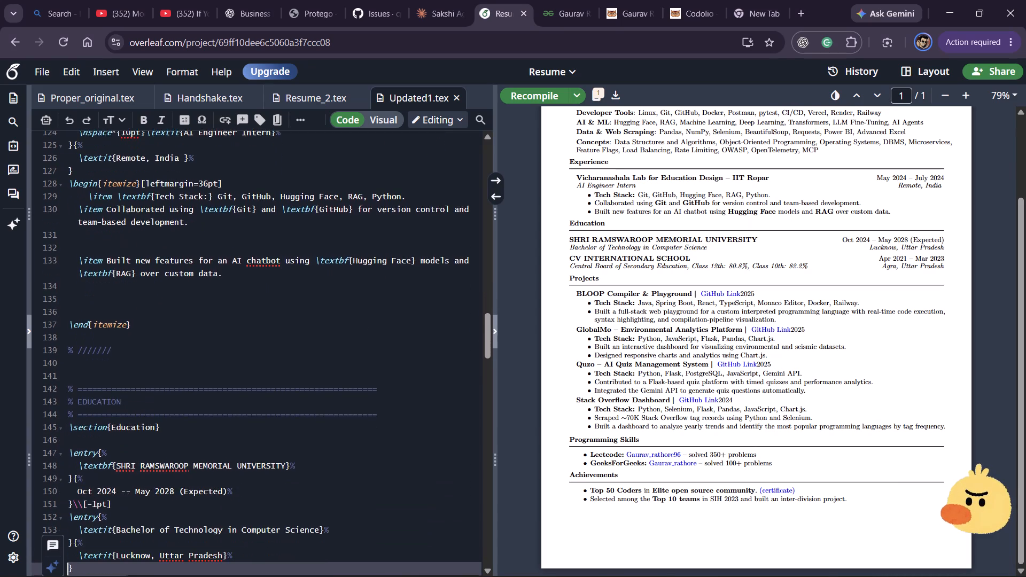
key("ctrl+shift+Down")
key("ctrl+shift+Down")
key("ctrl+shift+Down")
key("ctrl+shift+Down")
key("ctrl+shift+Down")
key("ctrl+shift+Down")
key("ctrl+shift+Down")
key("ctrl+shift+Down")
key("ctrl+shift+Down")
key("ctrl+shift+Down")
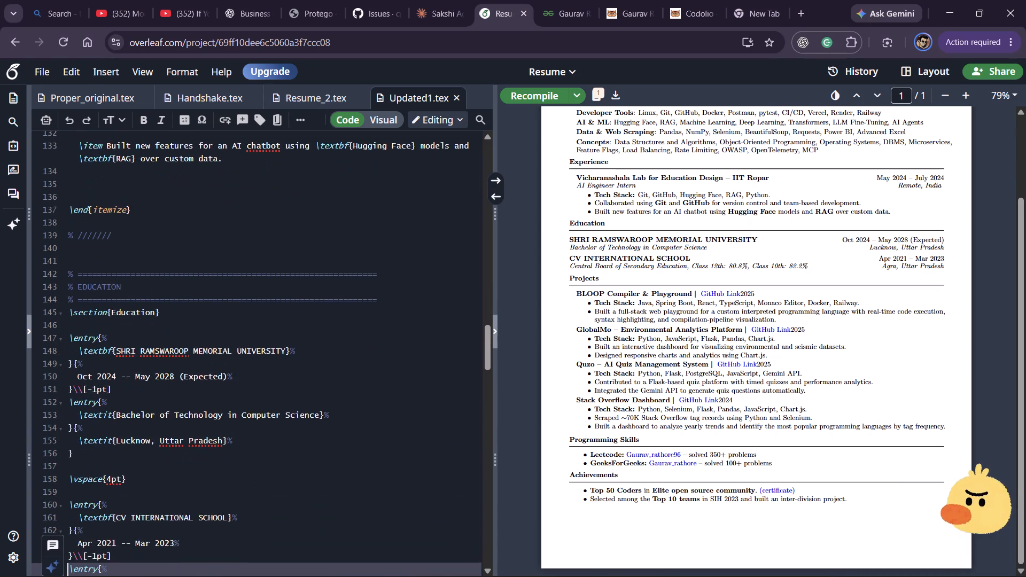
key("ctrl+shift+Down")
key("ctrl+shift+Down")
key("ctrl+shift+Down")
key("ctrl+shift+Down")
key("ctrl+shift+Down")
key("ctrl+shift+Down")
key("ctrl+shift+Down")
key("ctrl+shift+Down")
key("ctrl+shift+Down")
key("ctrl+shift+Down")
key("ctrl+shift+Down")
key("ctrl+shift+Down")
key("ctrl+shift+Down")
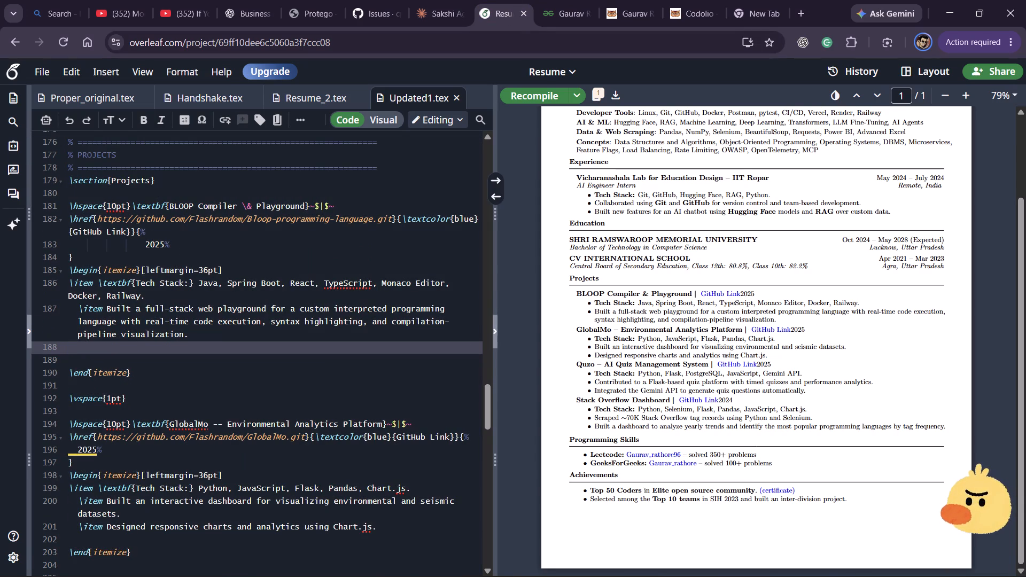
left_click_drag(72, 261, 58, 220)
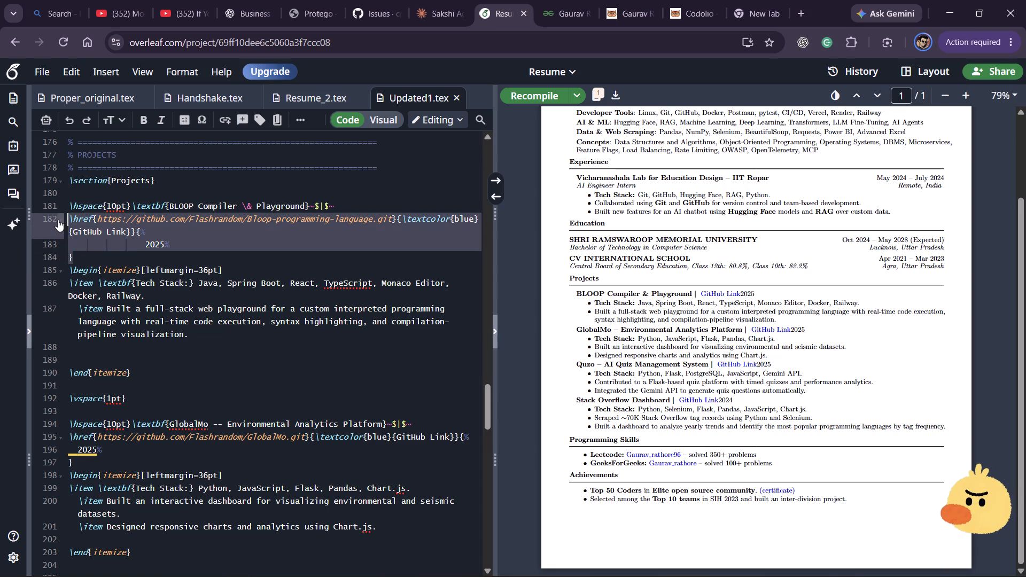
left_click_drag(58, 220, 56, 210)
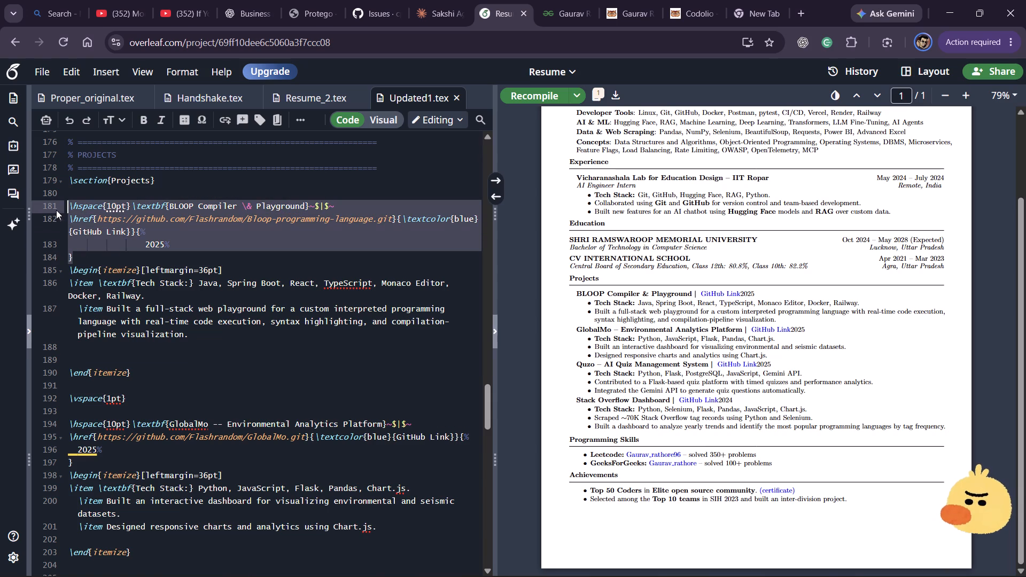
key("ctrl+v")
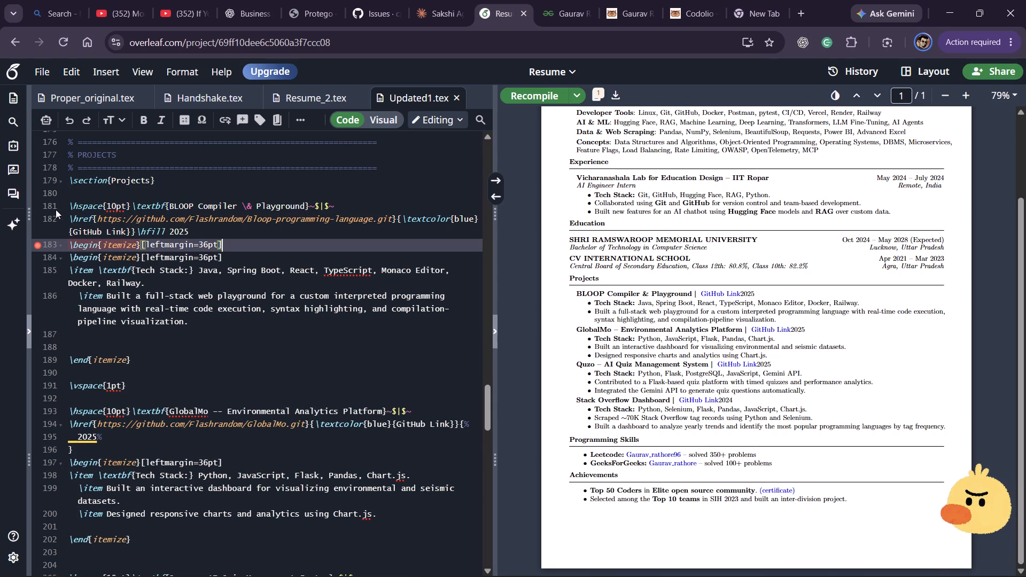
Comment out the duplicate \begin{itemize}[leftmargin=36pt] line directly below the BLOOP heading and recompile the resume.
key("ctrl+slash")
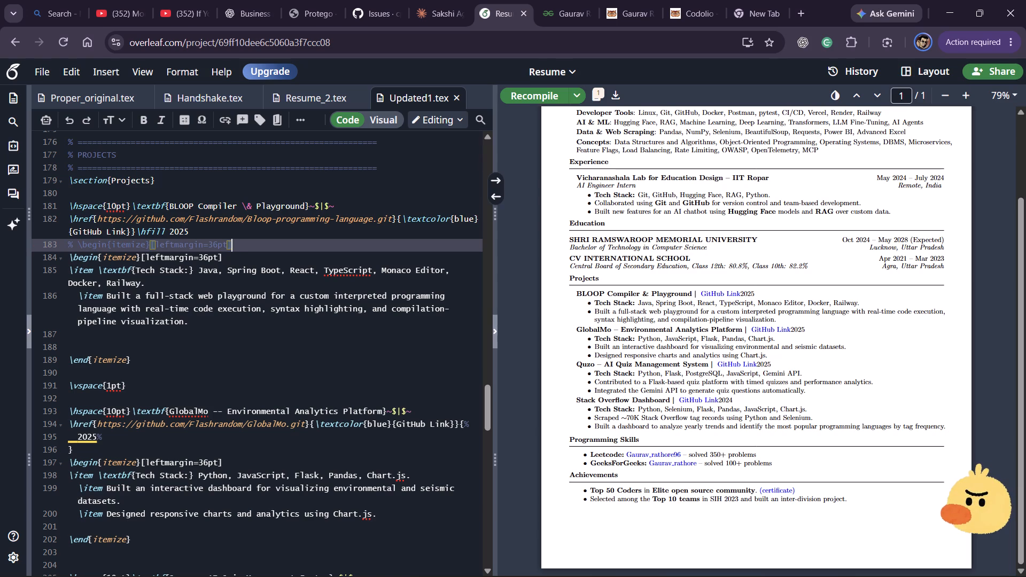
left_click(540, 91)
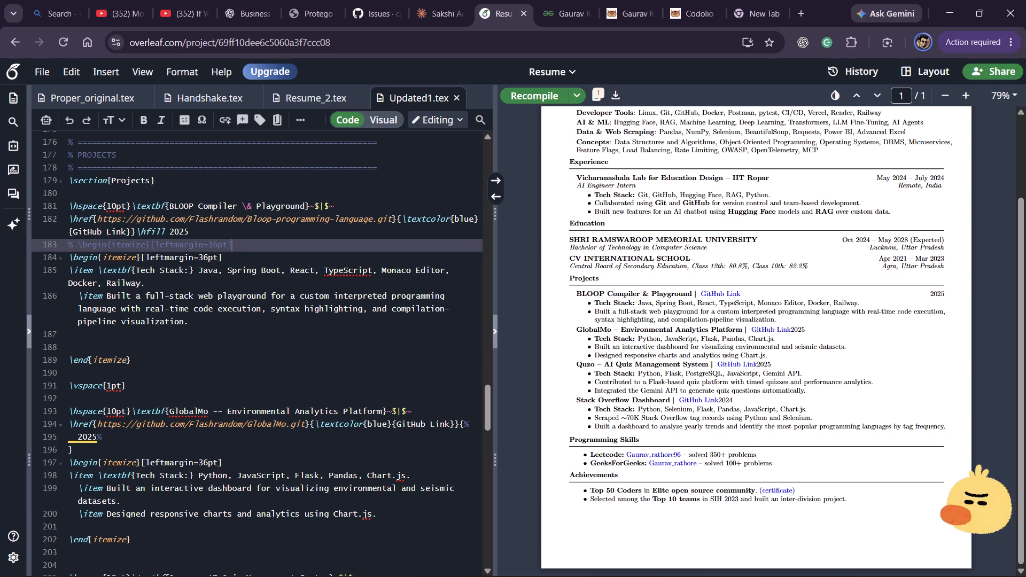
Copy \hfill 2025 from the BLOOP heading and use it to replace the braced year block after GlobalMo's GitHub link.
left_click_drag(212, 231, 151, 242)
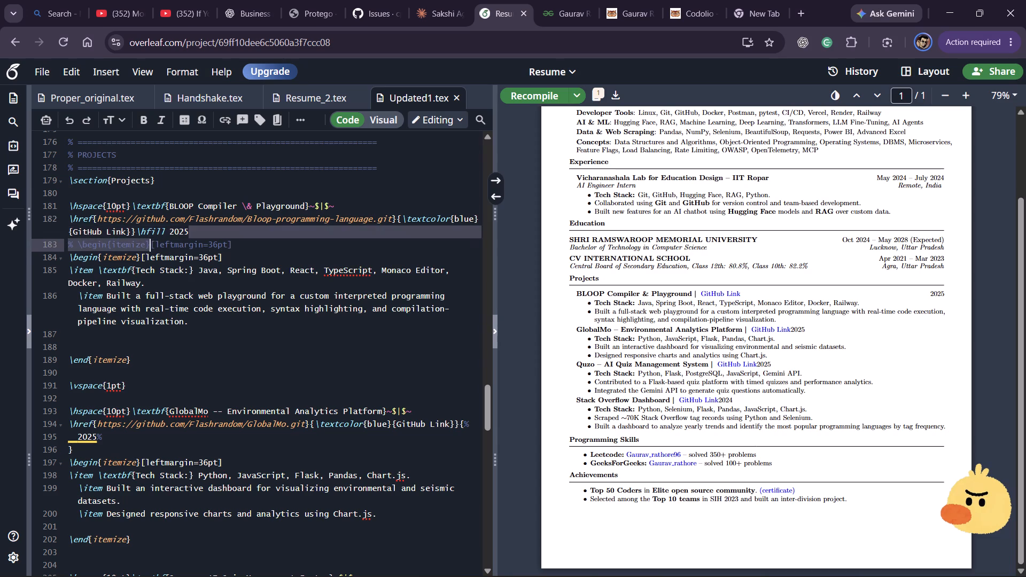
left_click_drag(151, 242, 137, 233)
key("ctrl+c")
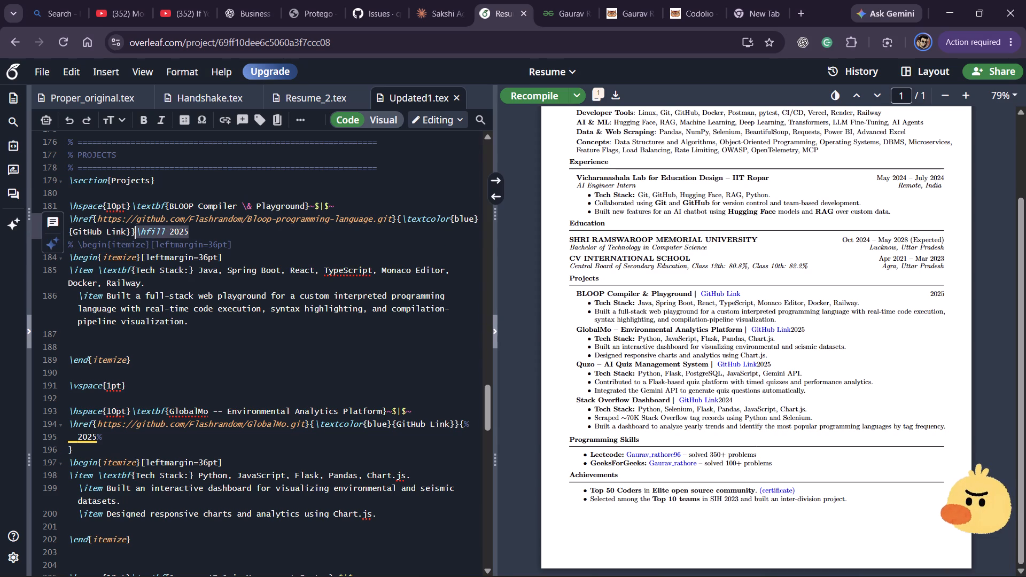
left_click(270, 335)
scroll(254, 328, "down", 1)
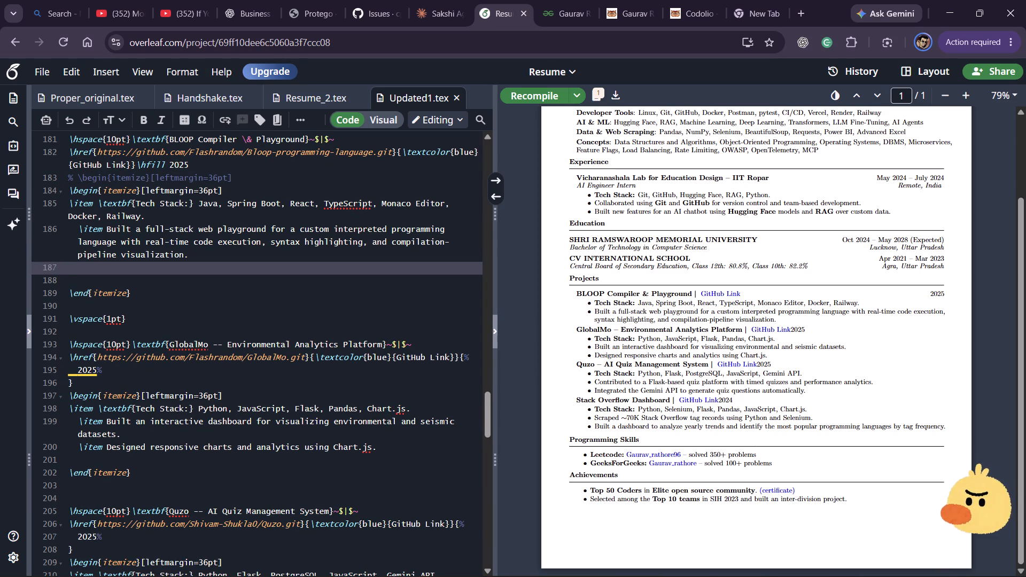
scroll(138, 325, "down", 1)
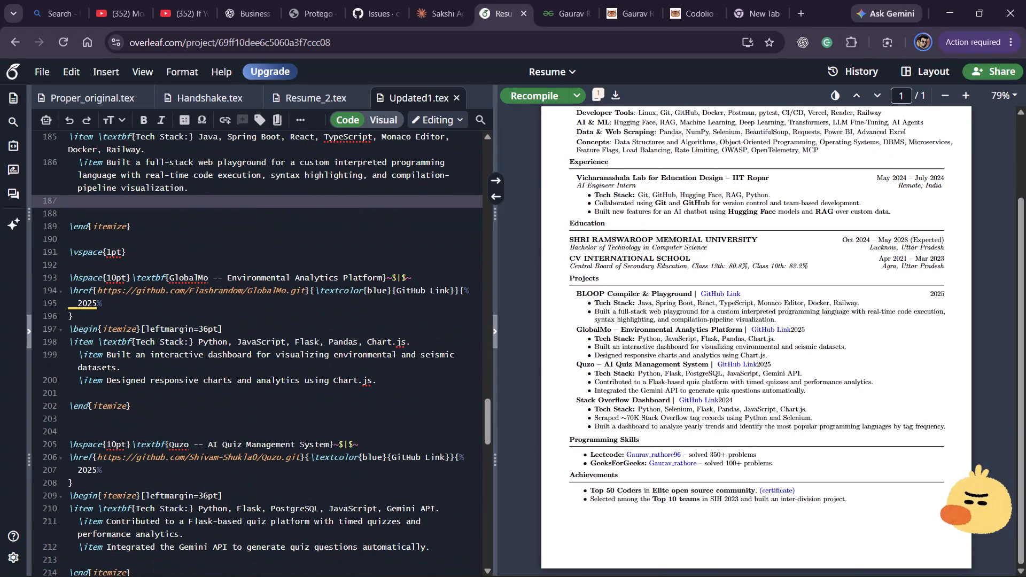
left_click(112, 309)
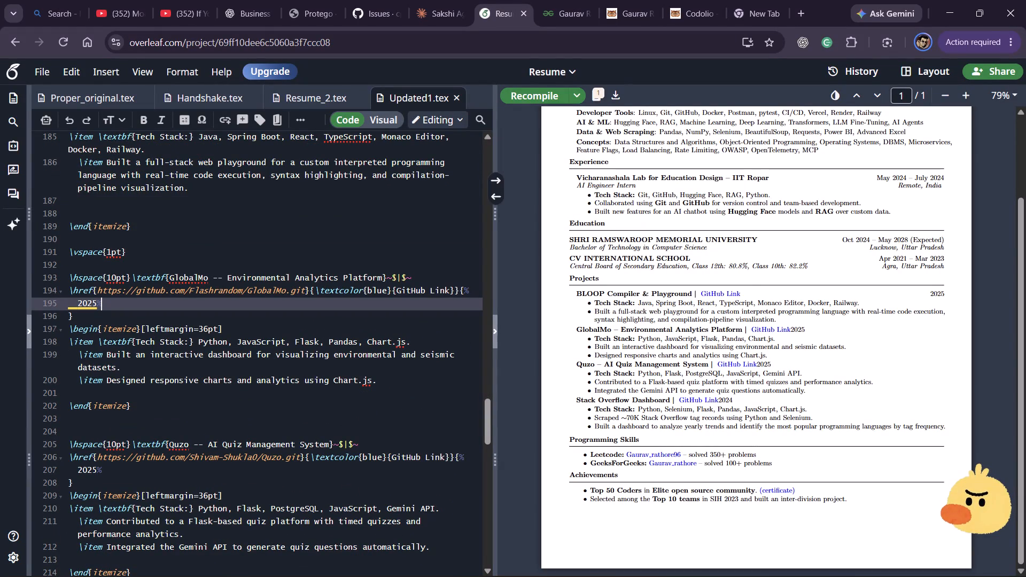
key("ctrl+BackSpace")
key("ctrl+BackSpace")
key("ctrl+BackSpace")
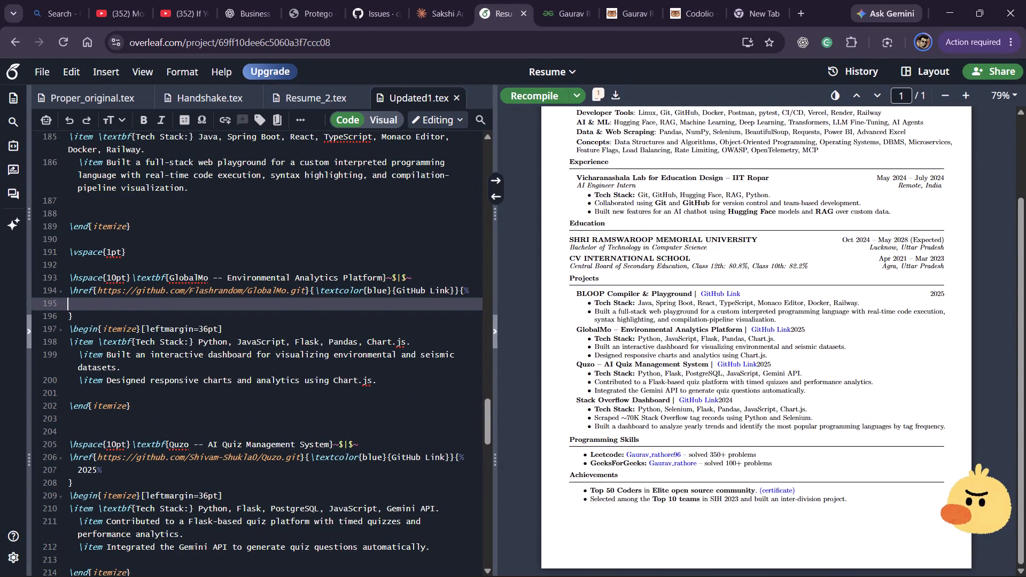
key("ctrl+BackSpace")
key("ctrl+BackSpace")
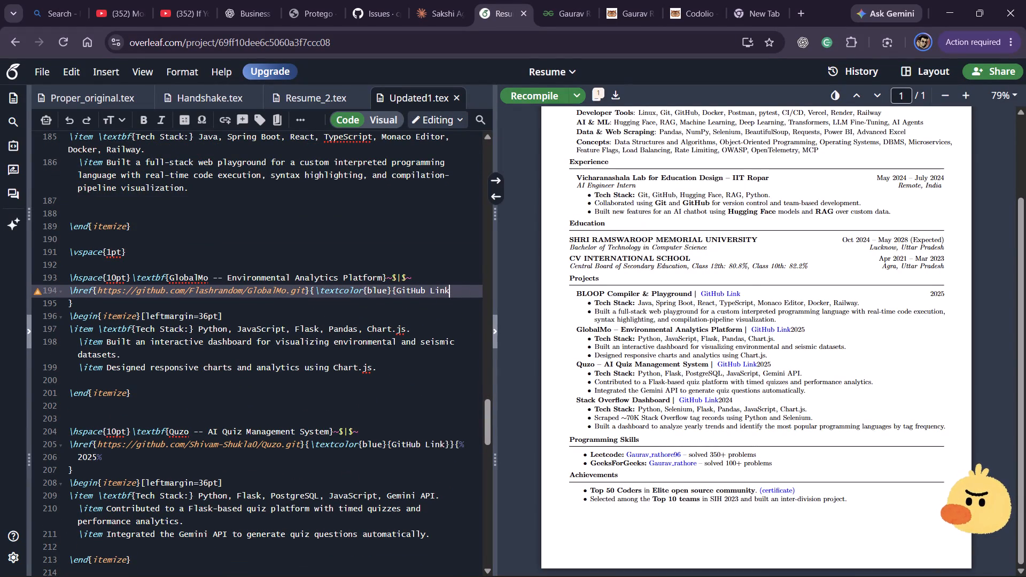
key("ctrl+z")
key("BackSpace")
key("BackSpace")
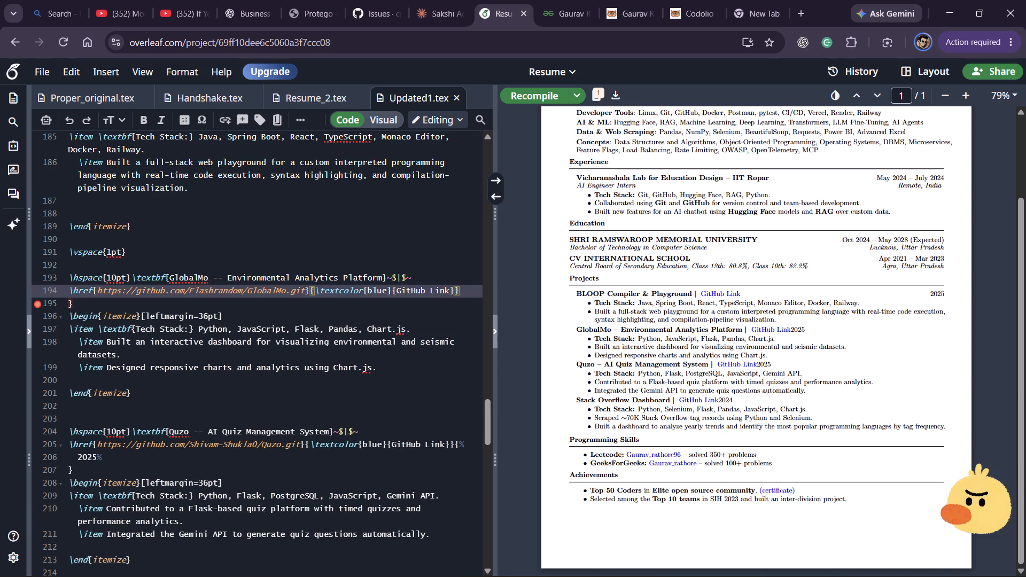
key("Down")
key("BackSpace")
key("BackSpace")
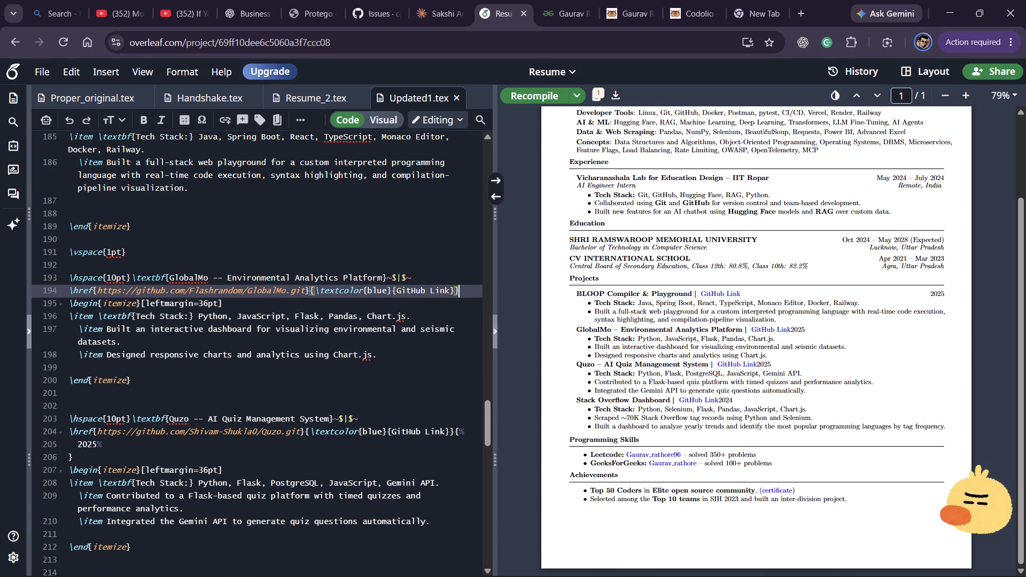
key("ctrl+v")
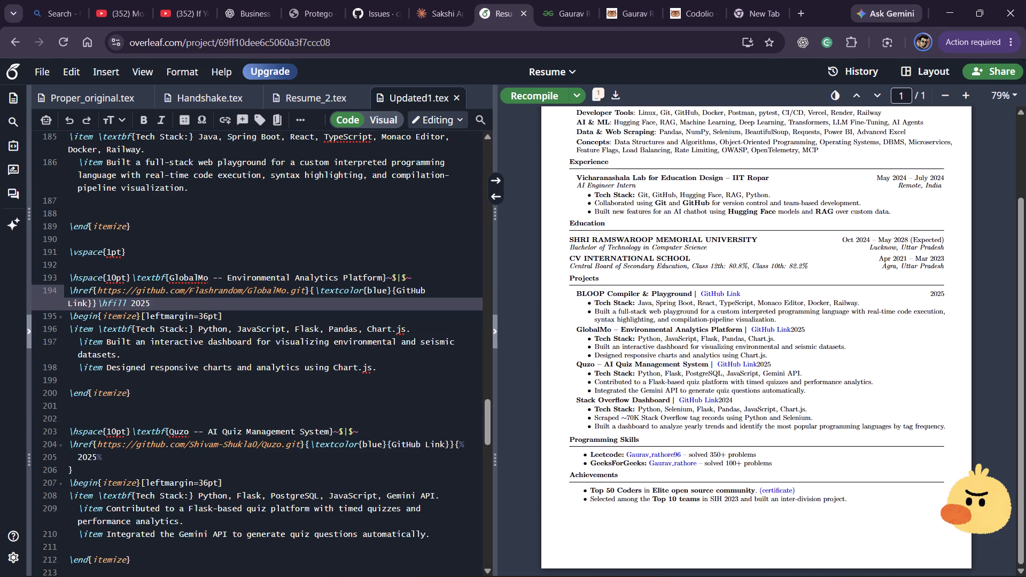
key("ctrl+shift+Left")
key("ctrl+shift+Left")
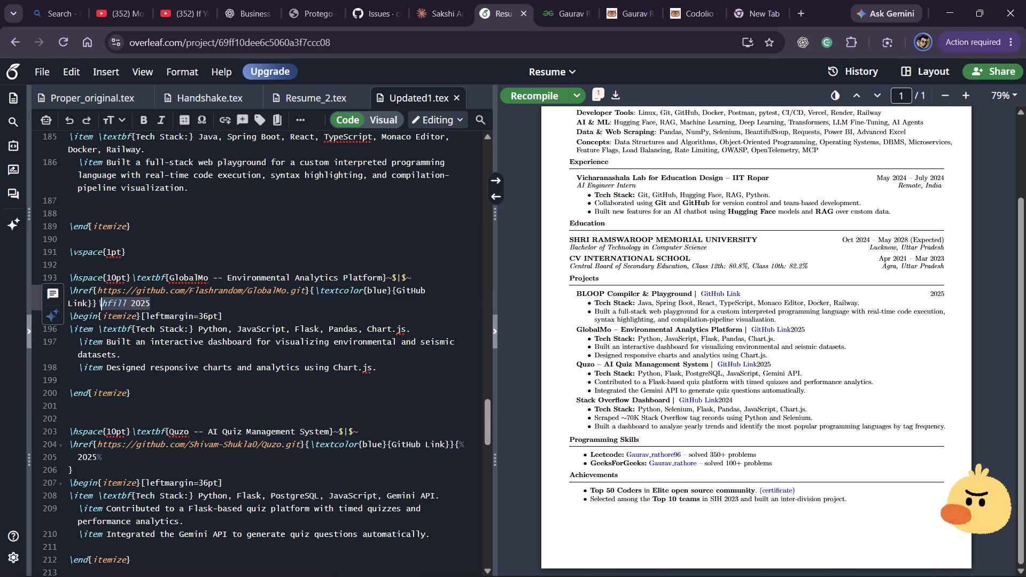
Replace the braced year block after the Quzo project's GitHub link with \hfill 2025.
key("Down")
key("Down")
key("Down")
key("Down")
key("Down")
key("Down")
key("Down")
key("Down")
key("Down")
key("Down")
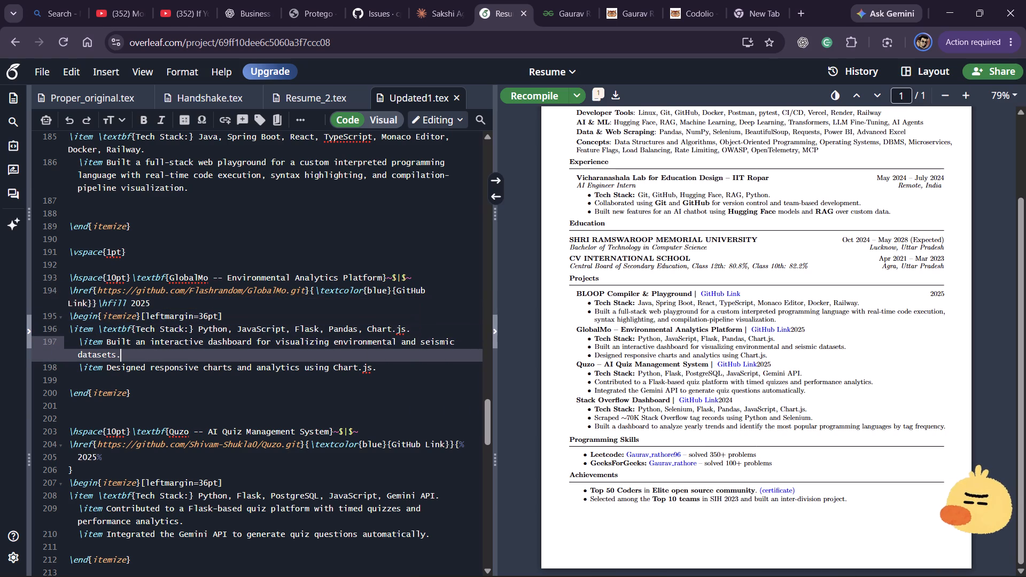
key("Down")
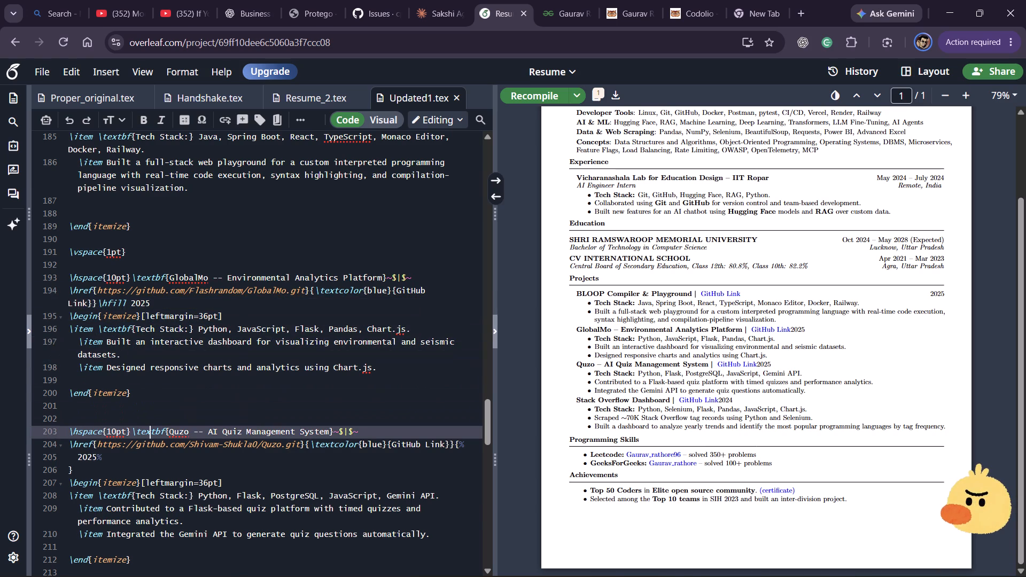
key("Down")
key("Down")
key("Down")
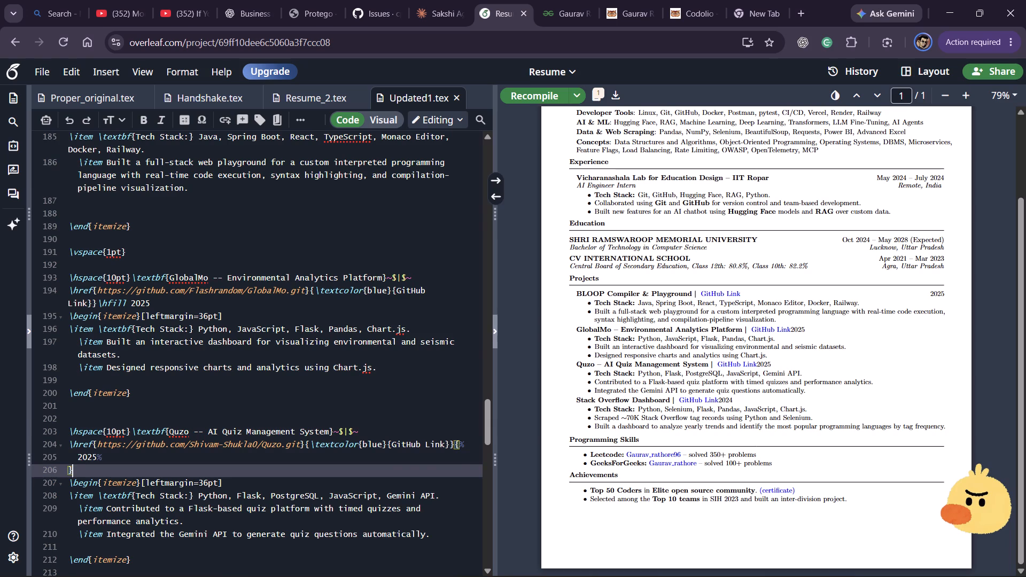
key("ctrl+BackSpace")
key("ctrl+BackSpace")
key("ctrl+BackSpace")
key("ctrl+BackSpace")
key("ctrl+BackSpace")
key("ctrl+BackSpace")
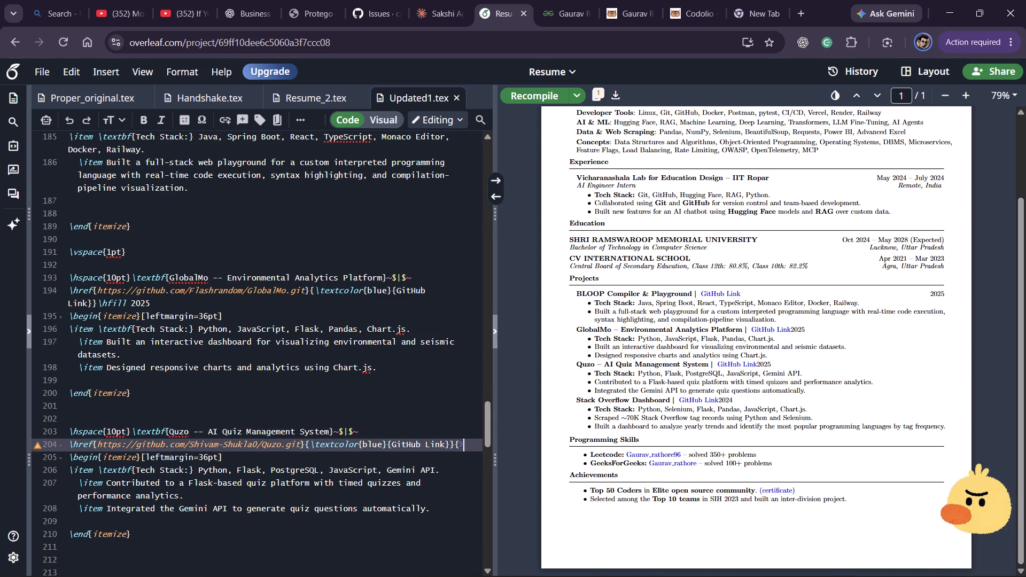
key("BackSpace")
key("BackSpace")
key("ctrl+v")
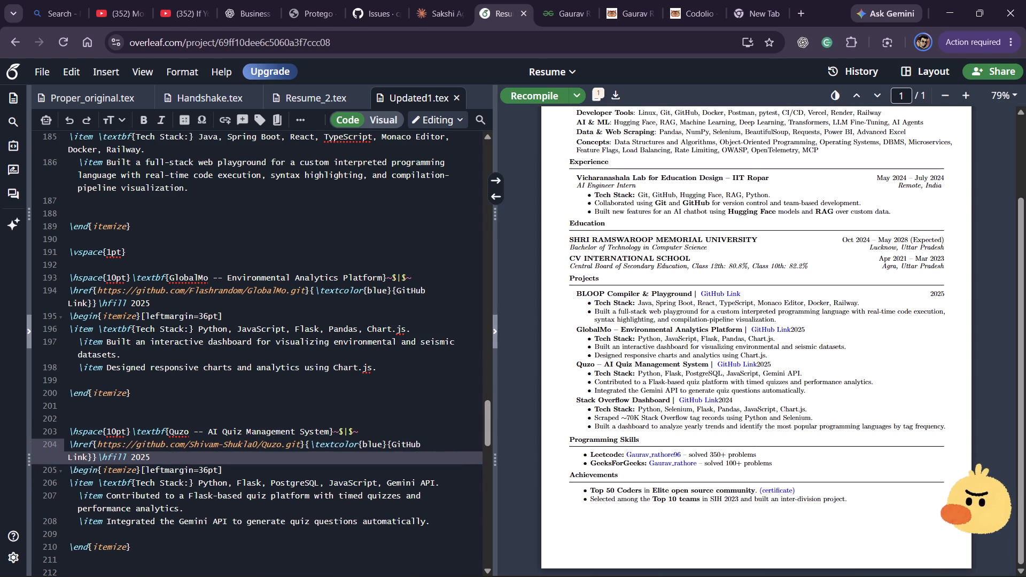
Replace the braced year block after the Stack Overflow Dashboard's GitHub link with \hfill 2024 and recompile the resume.
key("Down")
key("Down")
key("Down")
key("Down")
key("Down")
key("Down")
key("Down")
key("Down")
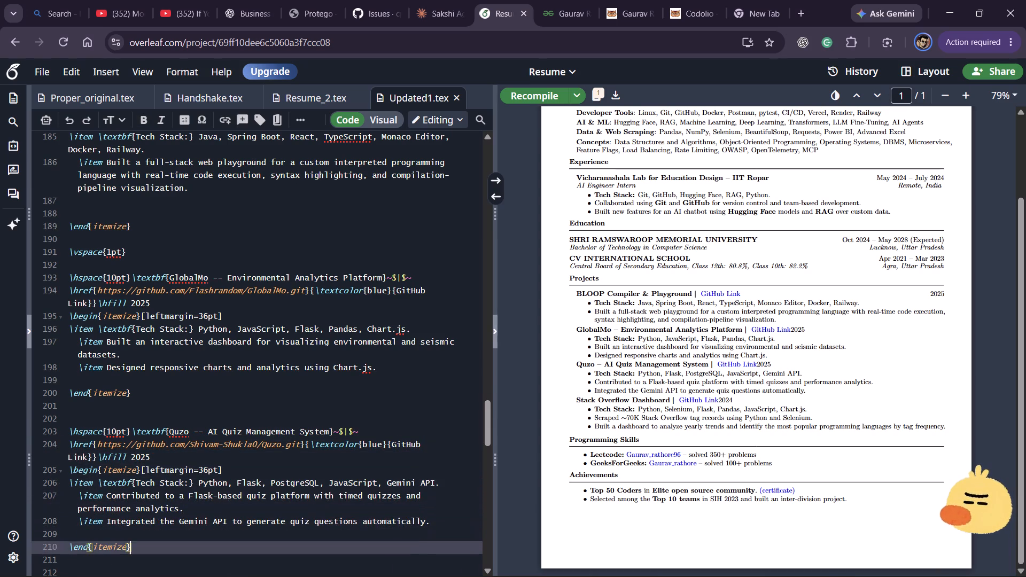
key("Down")
key("Down")
key("Down")
key("Down")
key("Down")
key("Down")
key("Down")
key("Down")
key("Down")
key("Down")
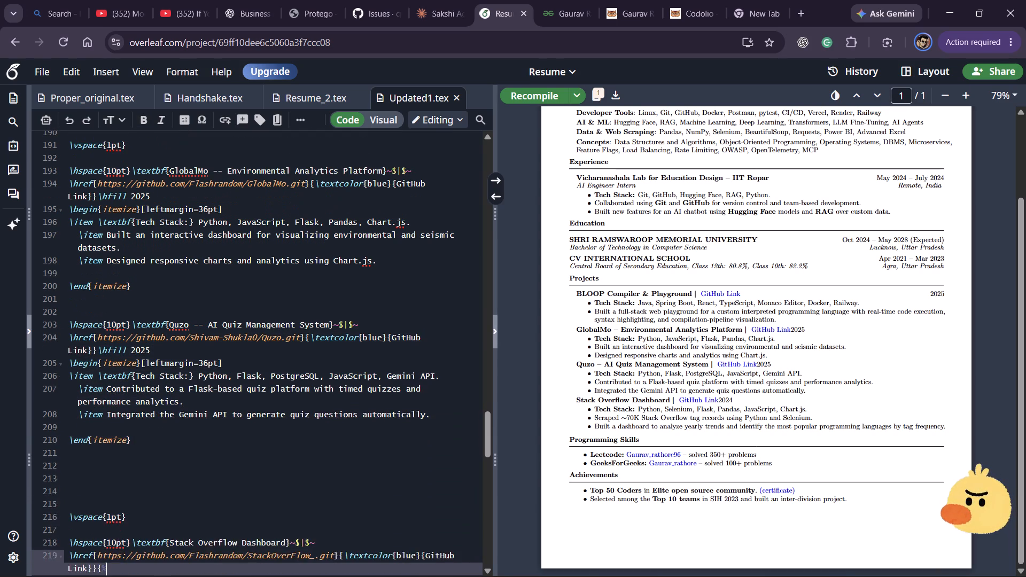
key("Down")
key("Down")
key("Down")
key("Down")
key("Down")
key("Up")
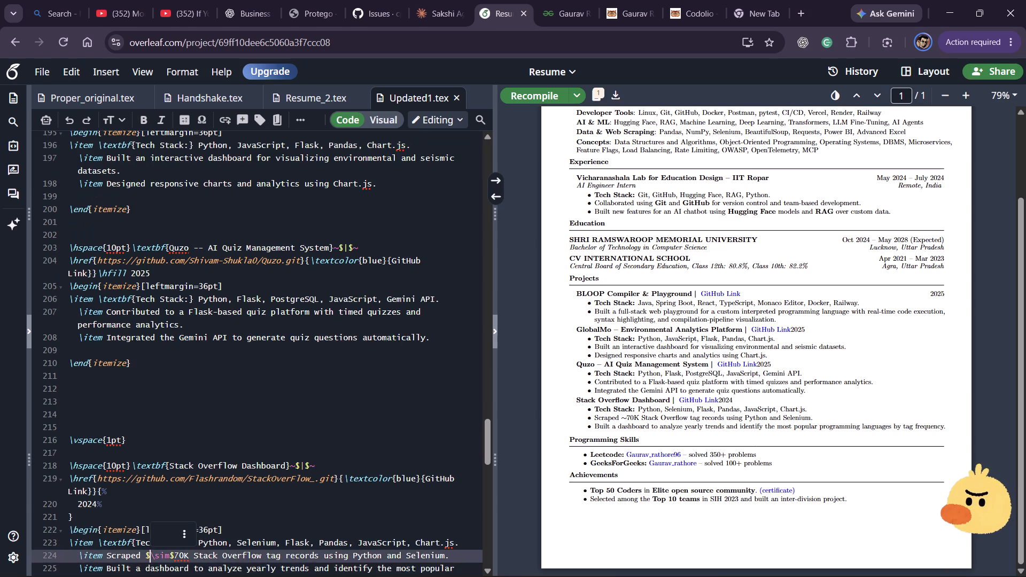
key("Down")
key("Down")
key("Down")
key("Up")
key("Up")
key("Up")
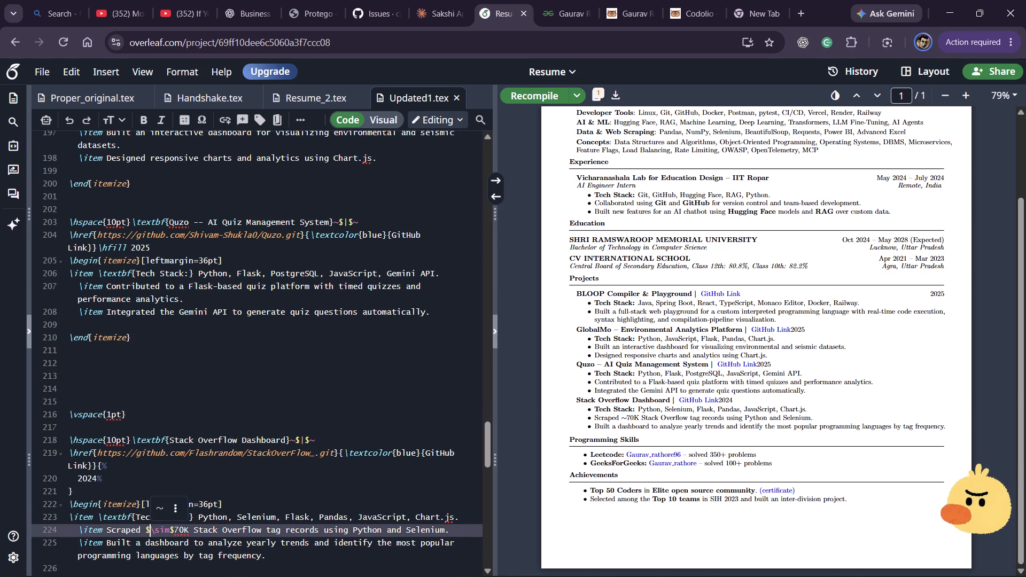
key("Up")
key("Up")
key("Up")
key("Up")
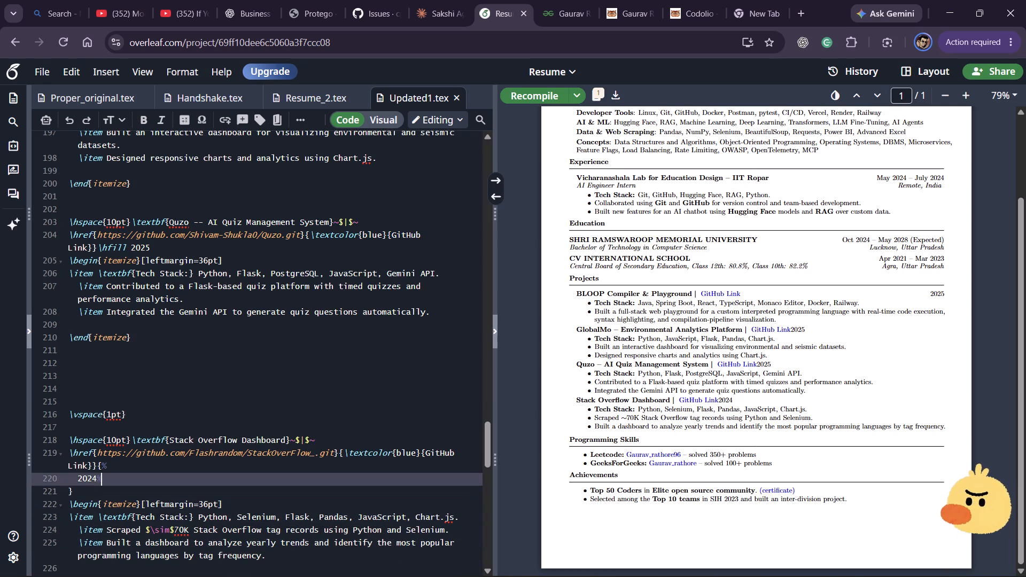
key("Down")
key("ctrl+BackSpace")
key("ctrl+BackSpace")
key("ctrl+BackSpace")
key("ctrl+BackSpace")
key("ctrl+BackSpace")
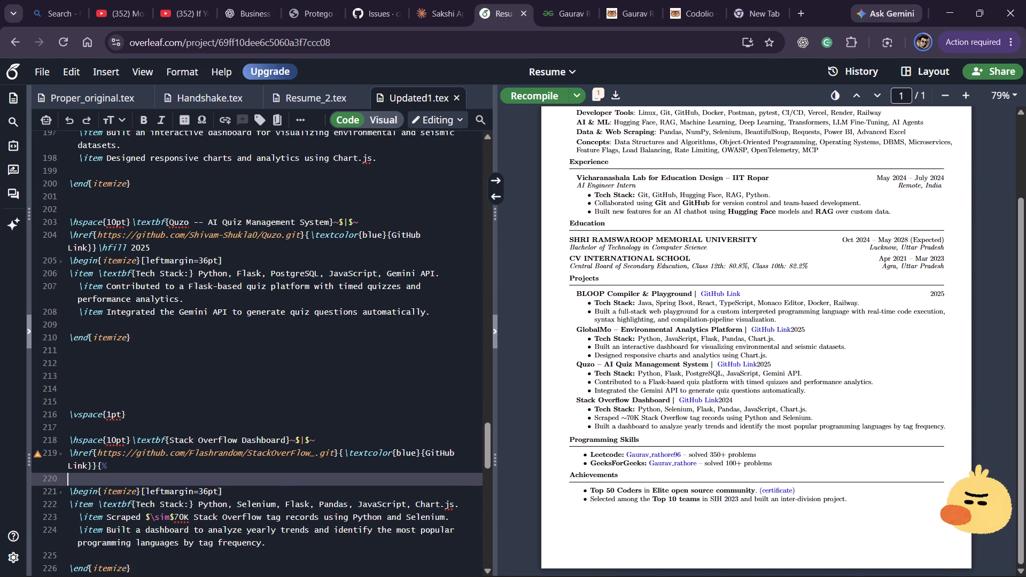
key("ctrl+BackSpace")
key("BackSpace")
key("BackSpace")
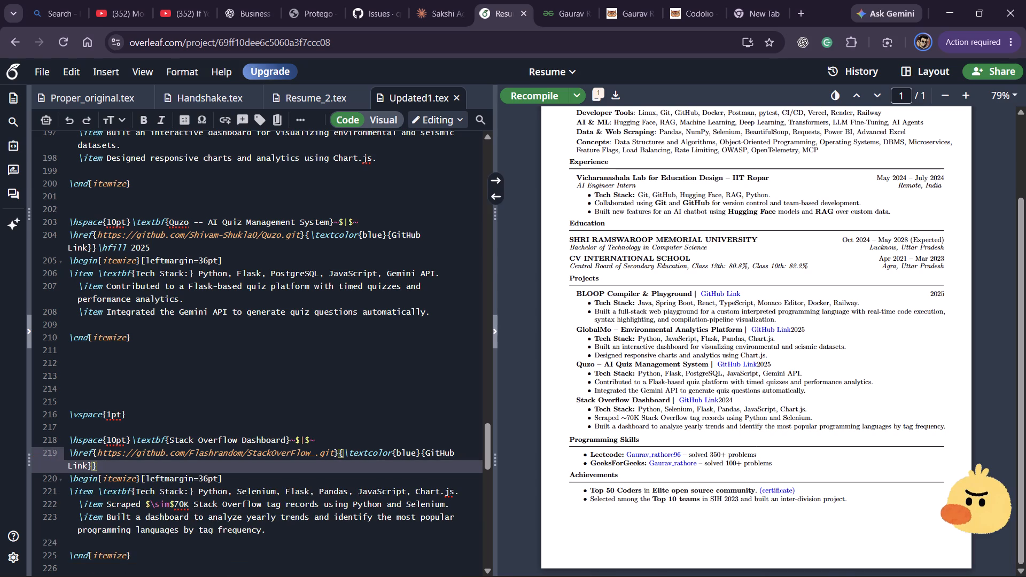
key("ctrl+v")
key("BackSpace")
key("4")
key("ctrl+Return")
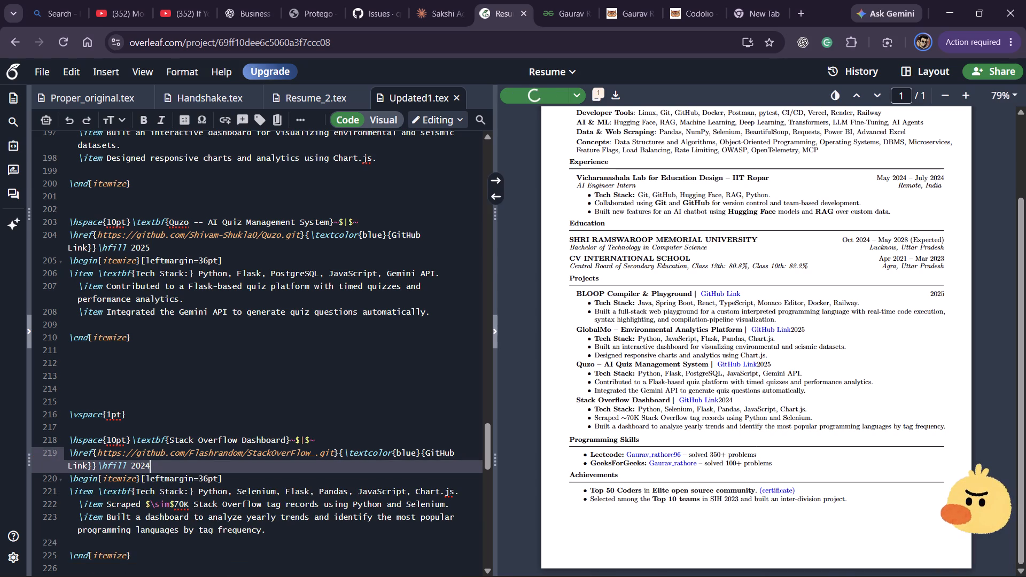